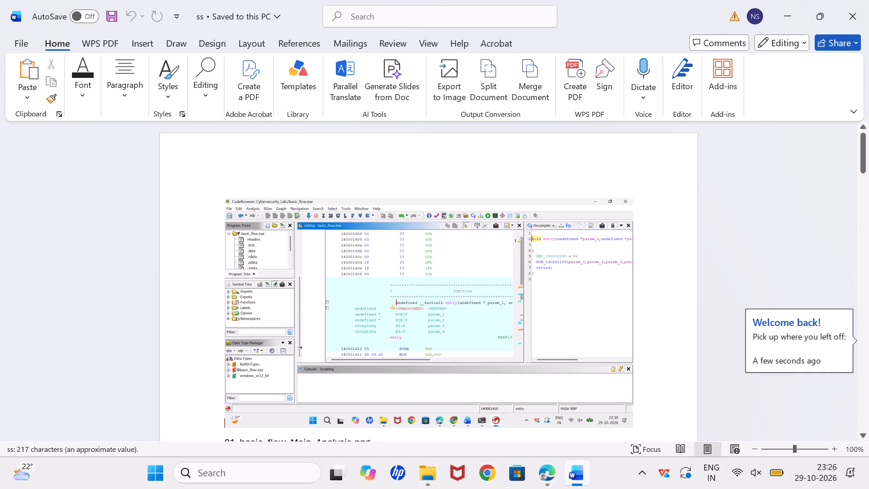
Delete the page 3 screenshot showing the small Defined Strings window over the basic_flow.exe CodeBrowser.
scroll(397, 297, down, 1)
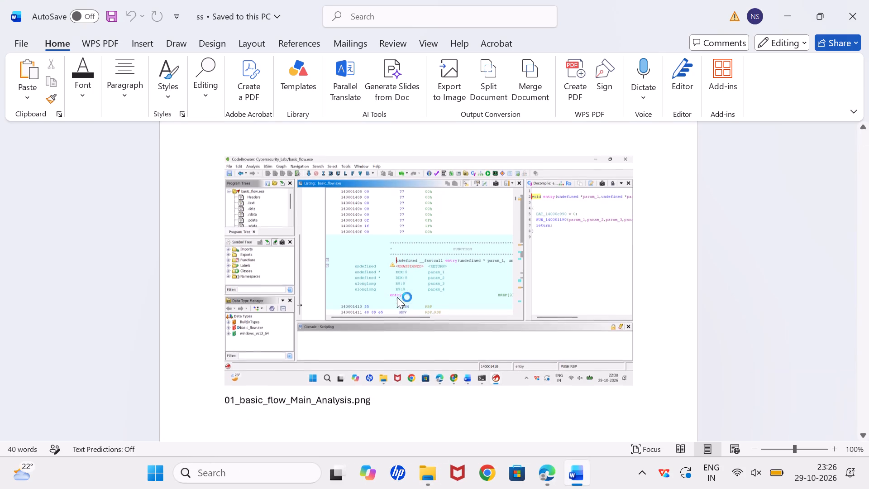
scroll(397, 297, down, 1)
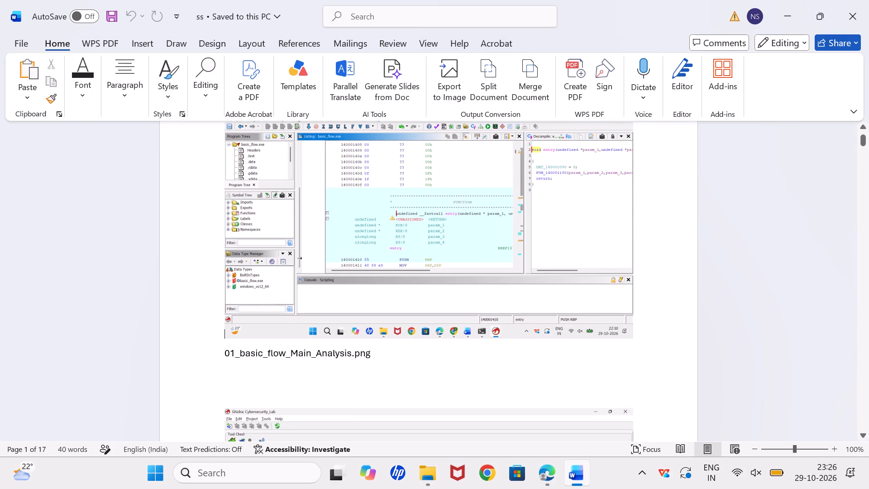
scroll(397, 297, down, 4)
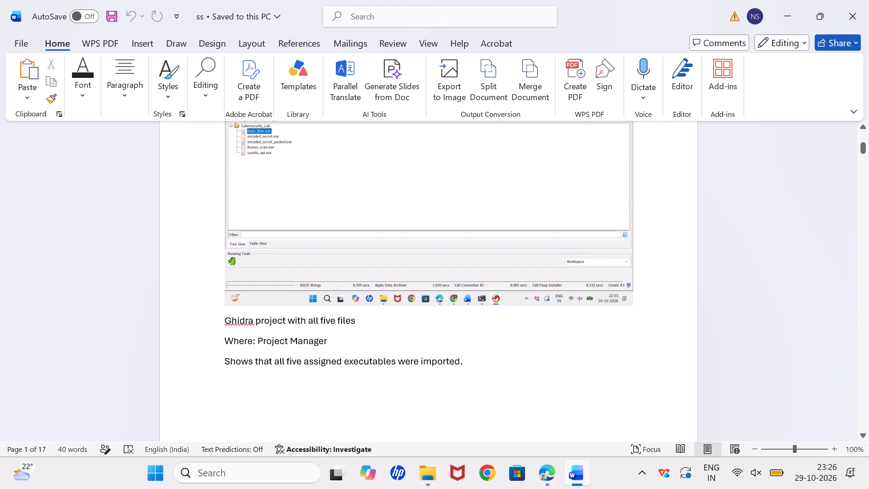
scroll(397, 297, up, 1)
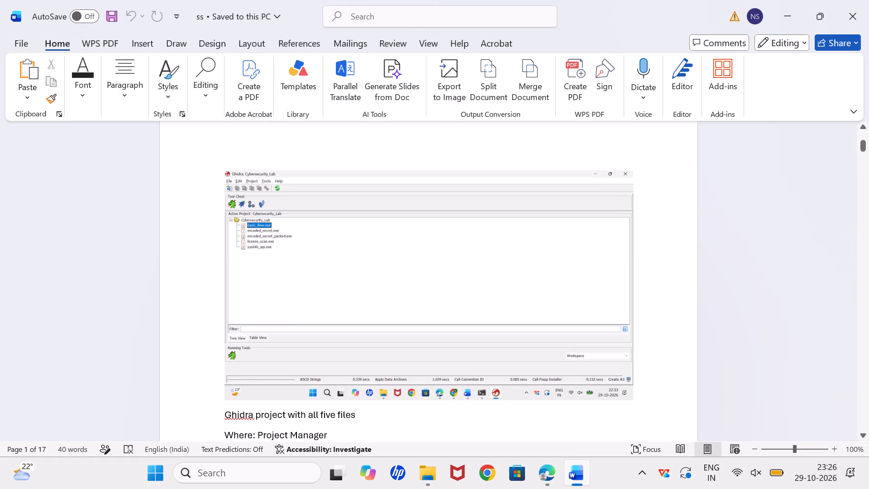
scroll(397, 297, down, 1)
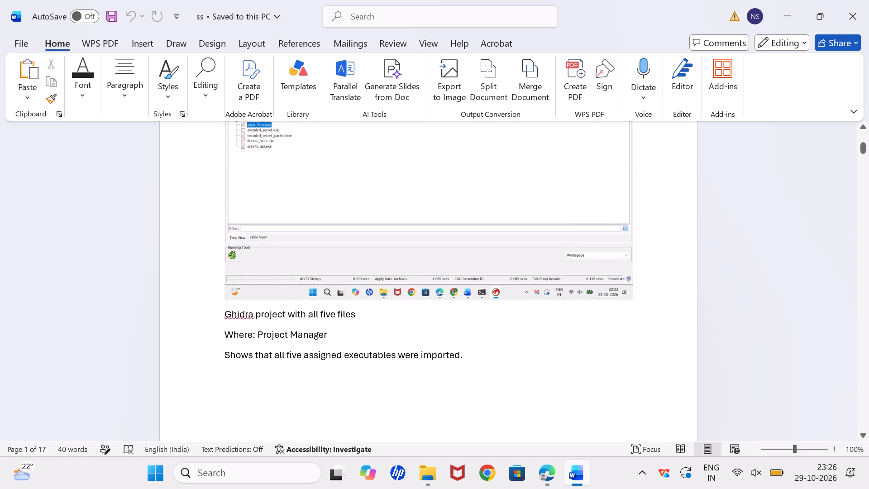
scroll(397, 297, down, 6)
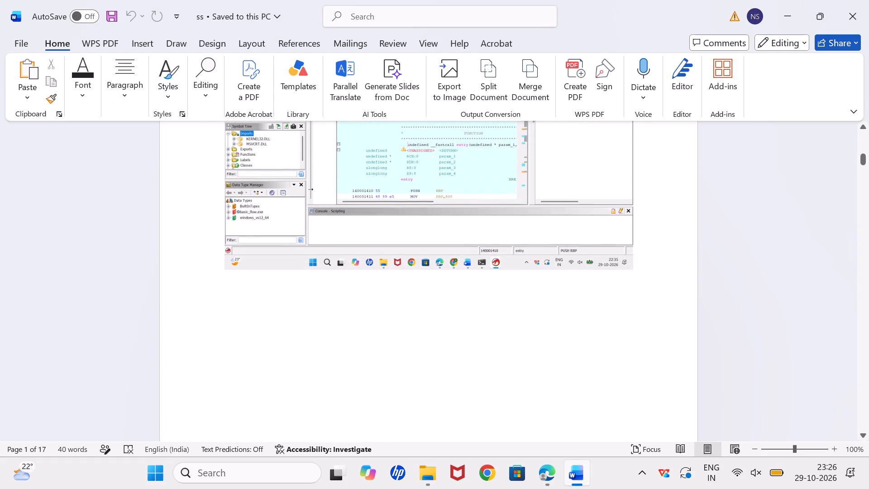
scroll(397, 297, down, 7)
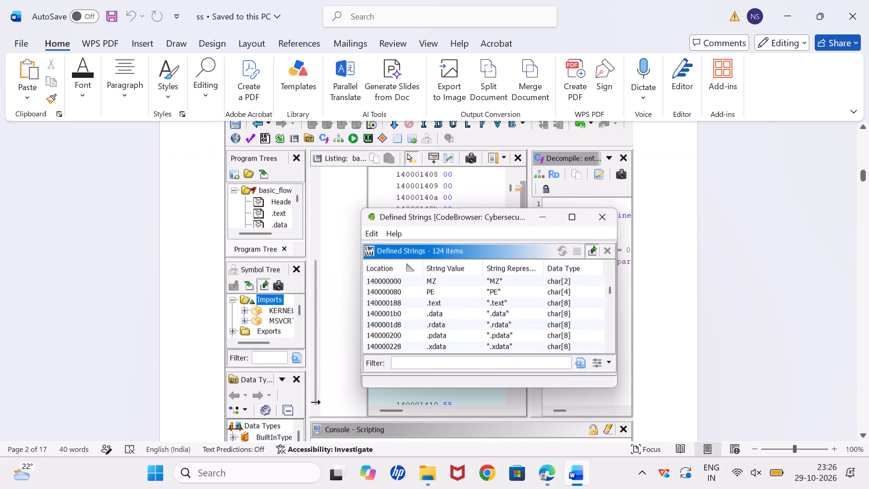
scroll(397, 297, up, 1)
click(555, 228)
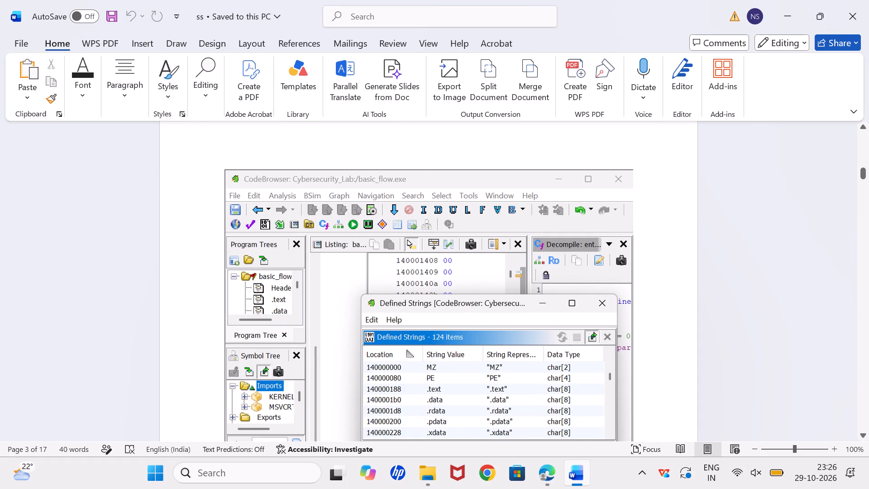
key(Delete)
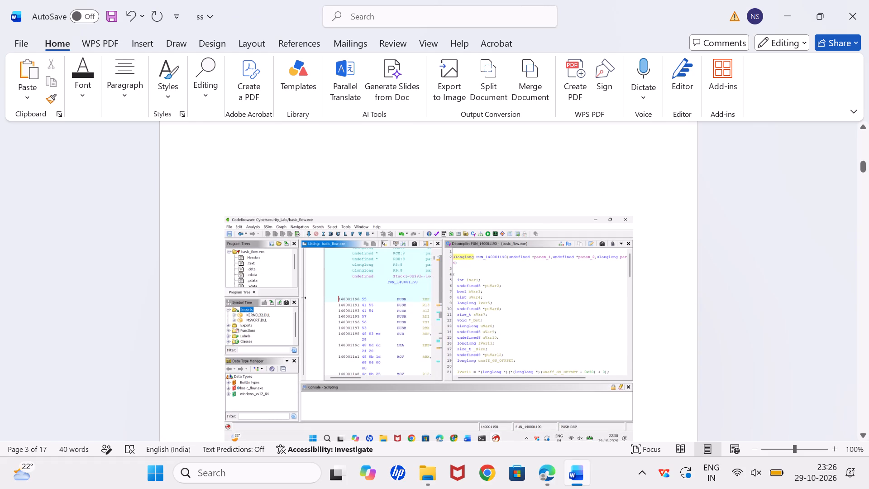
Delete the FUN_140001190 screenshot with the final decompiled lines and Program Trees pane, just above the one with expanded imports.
scroll(473, 254, down, 5)
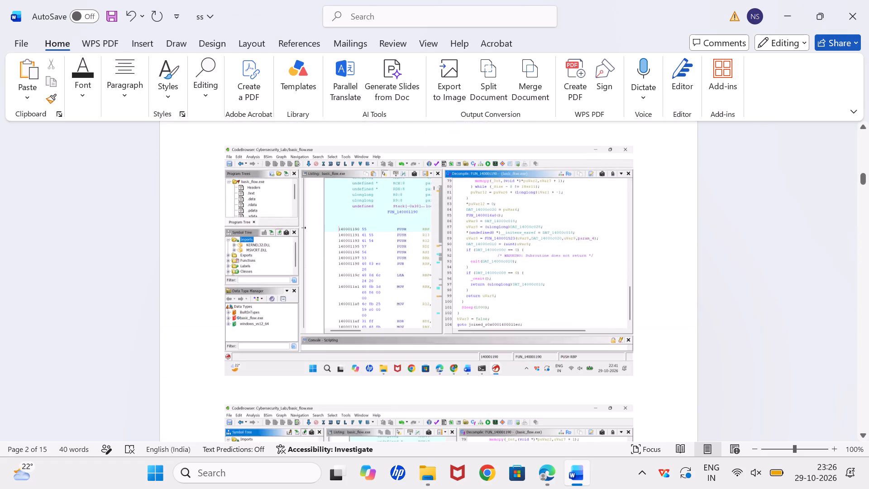
scroll(473, 254, down, 8)
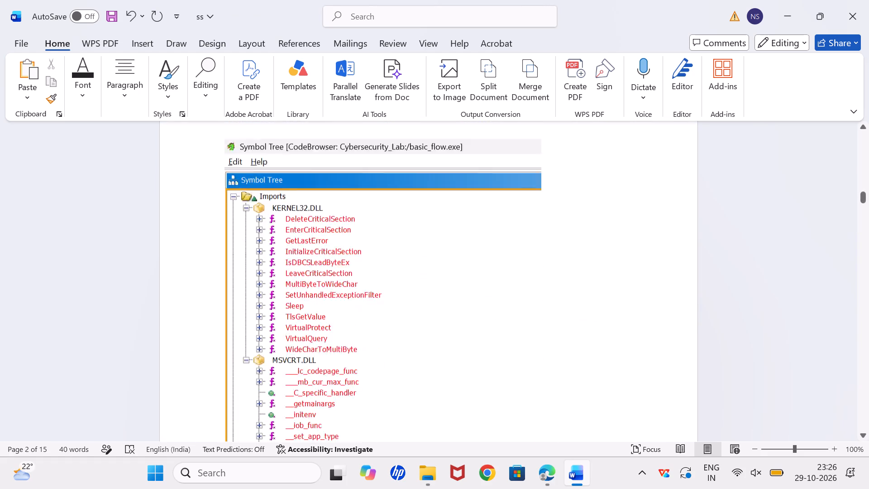
scroll(473, 254, down, 7)
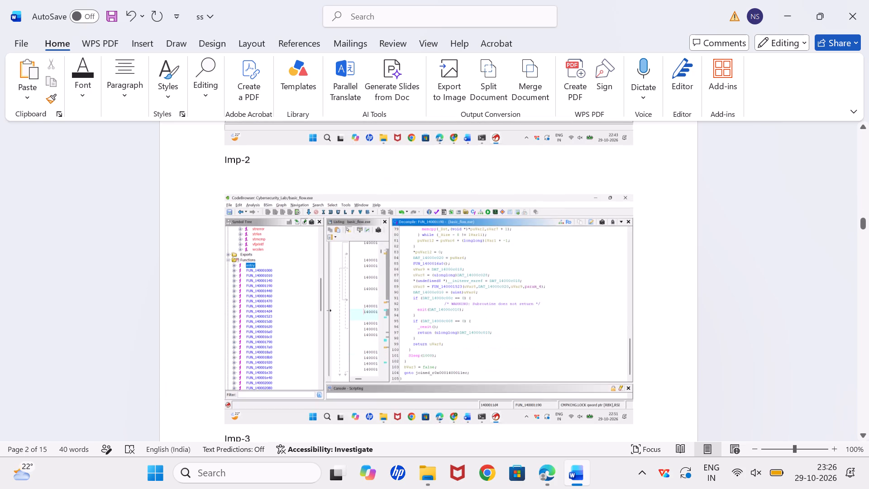
scroll(473, 254, down, 1)
scroll(473, 254, up, 3)
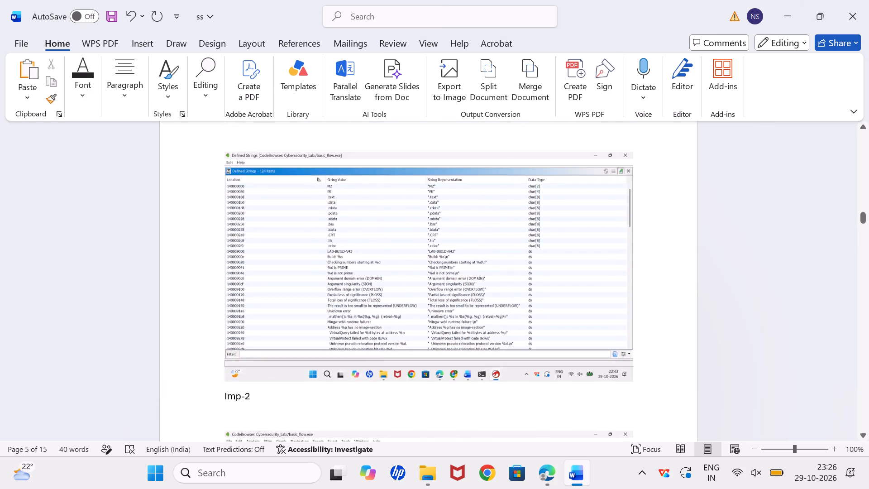
scroll(473, 254, up, 9)
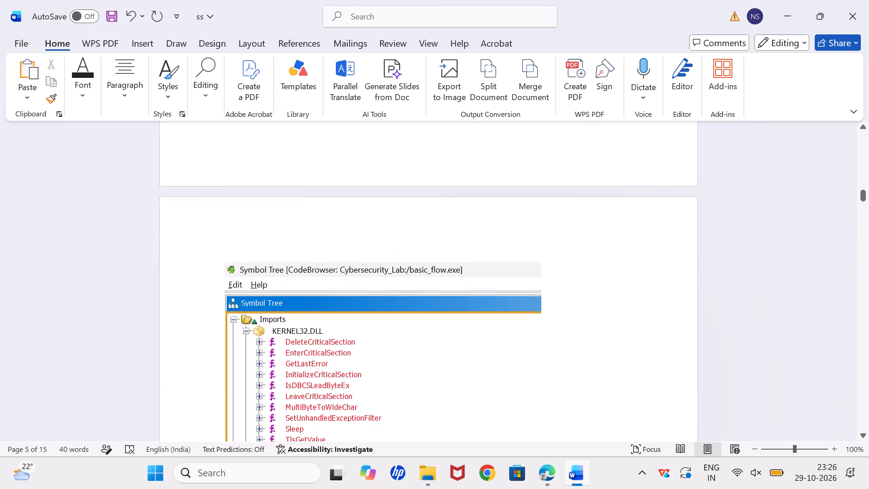
scroll(473, 254, up, 6)
click(437, 337)
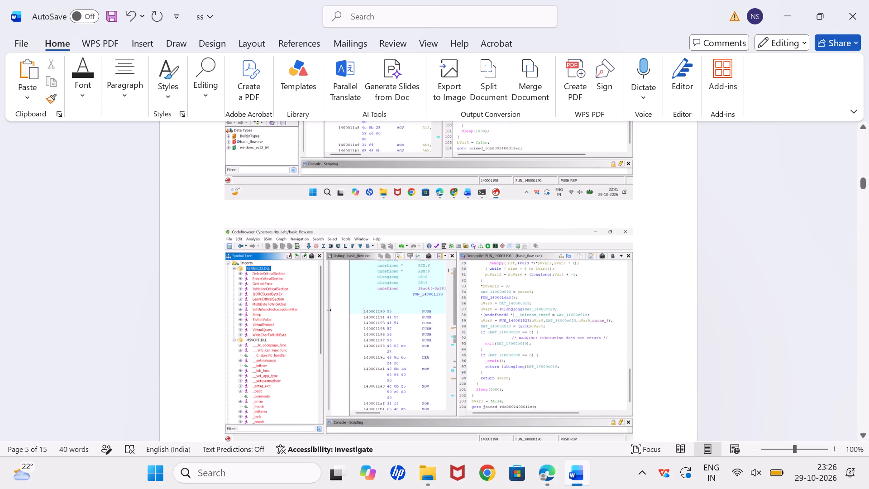
scroll(436, 305, up, 2)
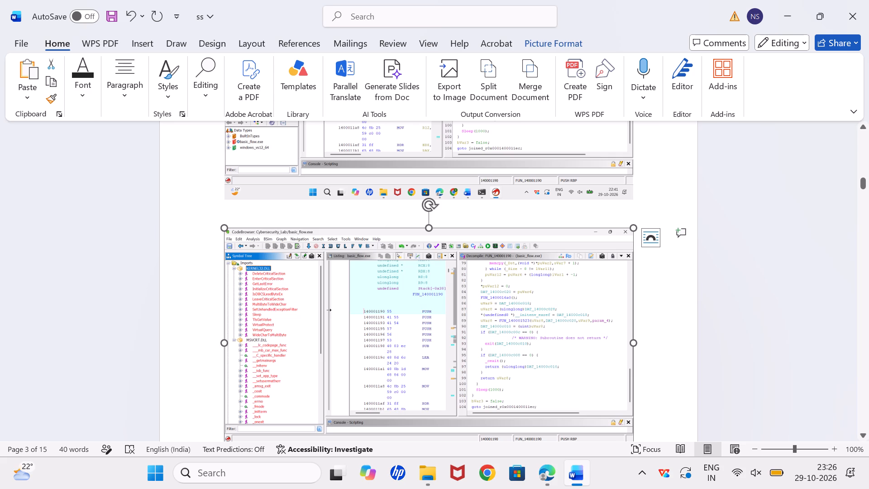
click(393, 192)
key(Delete)
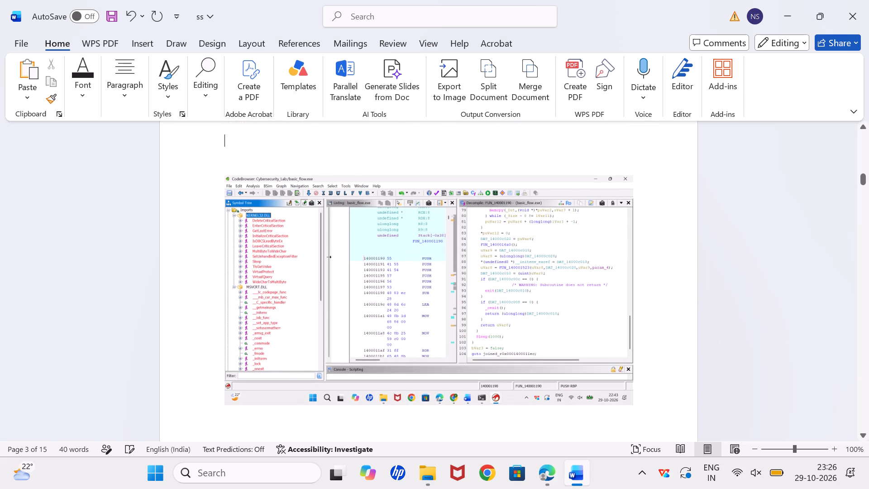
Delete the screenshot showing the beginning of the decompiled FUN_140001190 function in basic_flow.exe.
scroll(386, 286, up, 4)
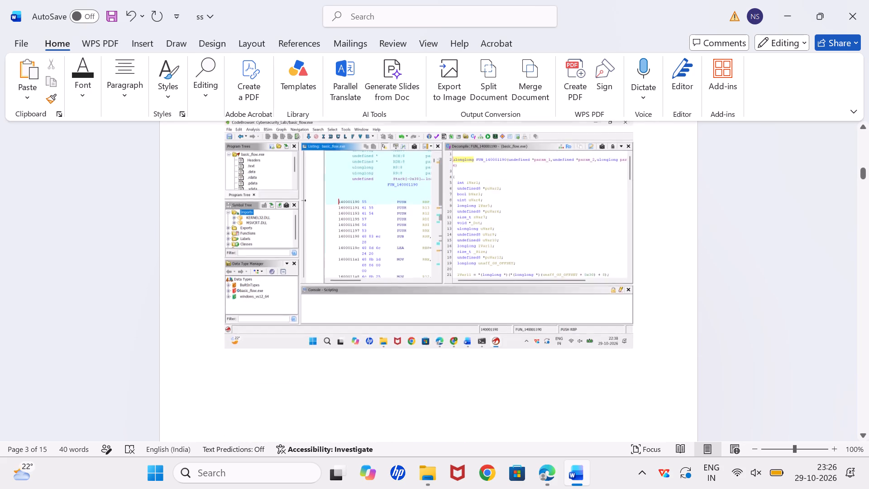
scroll(386, 286, up, 2)
click(386, 286)
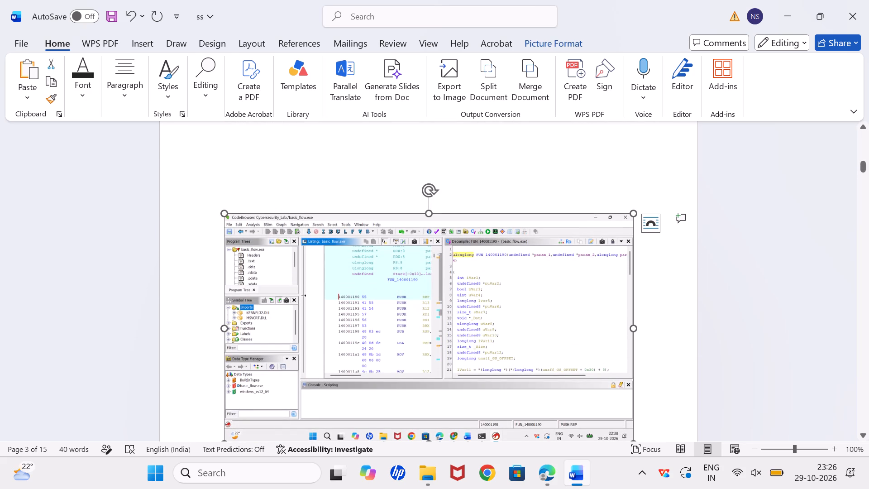
click(330, 174)
scroll(330, 174, up, 5)
scroll(330, 174, down, 4)
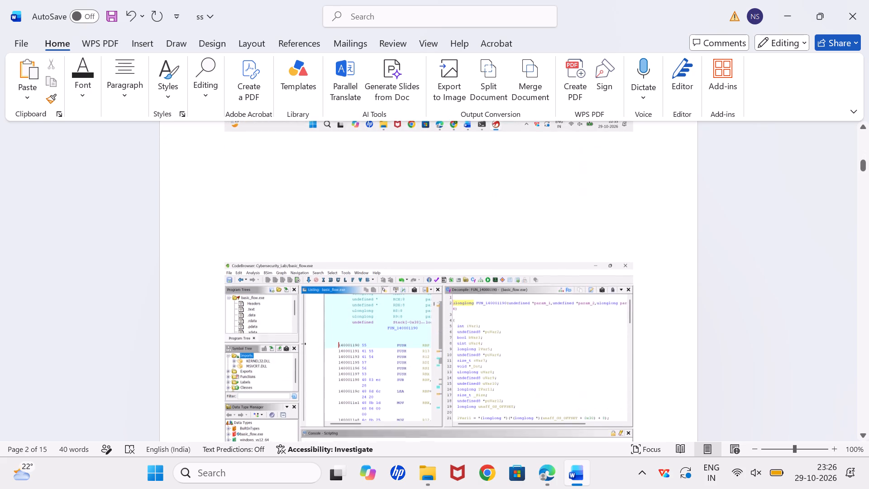
scroll(330, 174, down, 1)
click(378, 336)
key(Delete)
Delete the basic_flow.exe entry function screenshot that follows the text about all five assigned executables being imported.
scroll(378, 336, up, 6)
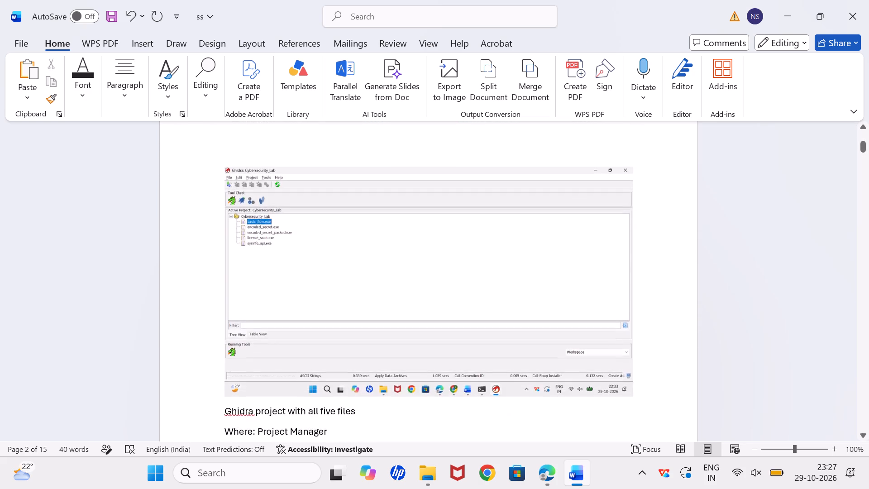
scroll(378, 336, up, 4)
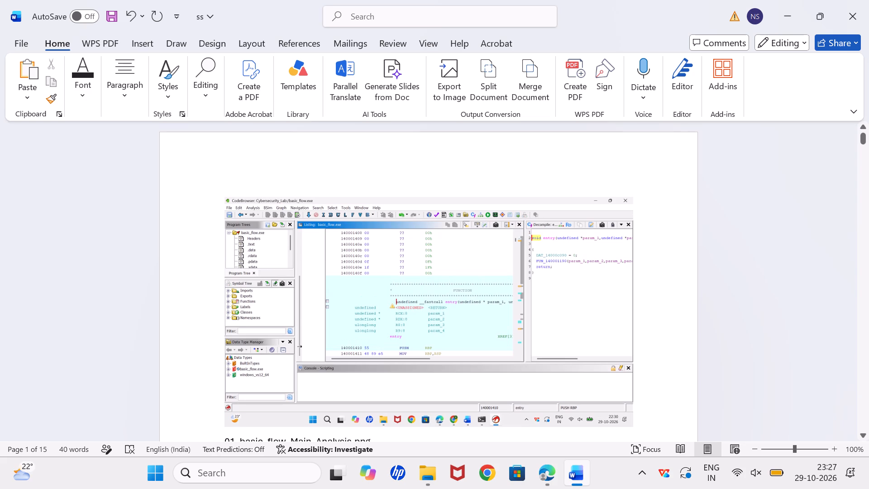
scroll(378, 336, up, 3)
scroll(378, 336, down, 7)
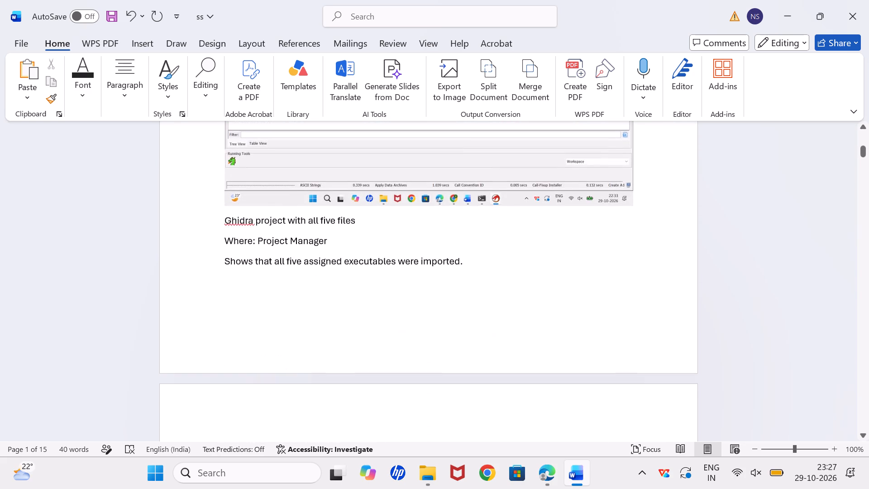
scroll(378, 336, down, 3)
click(367, 246)
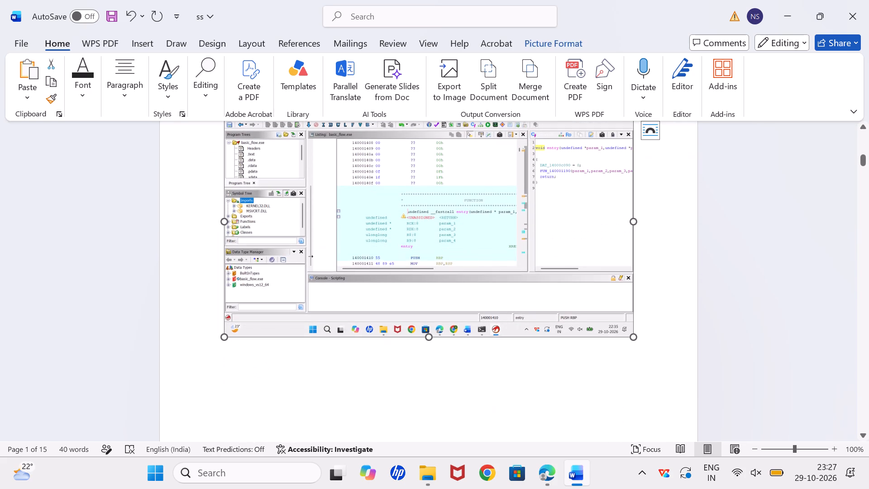
key(Delete)
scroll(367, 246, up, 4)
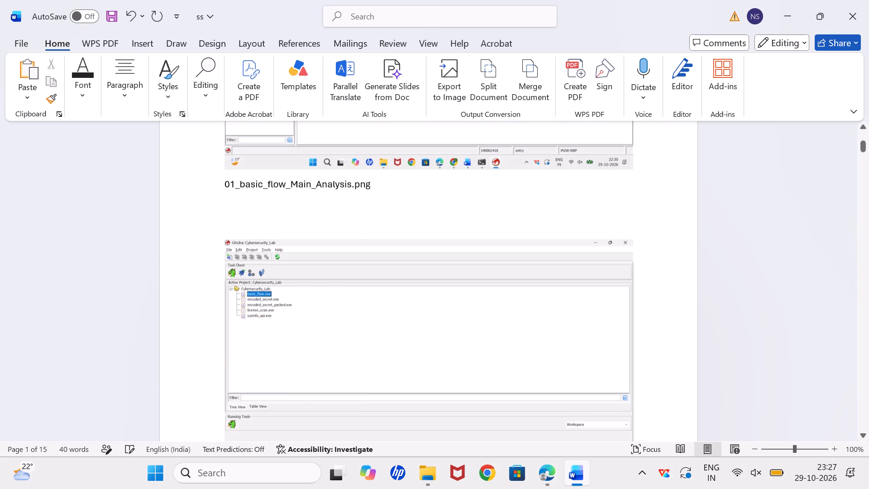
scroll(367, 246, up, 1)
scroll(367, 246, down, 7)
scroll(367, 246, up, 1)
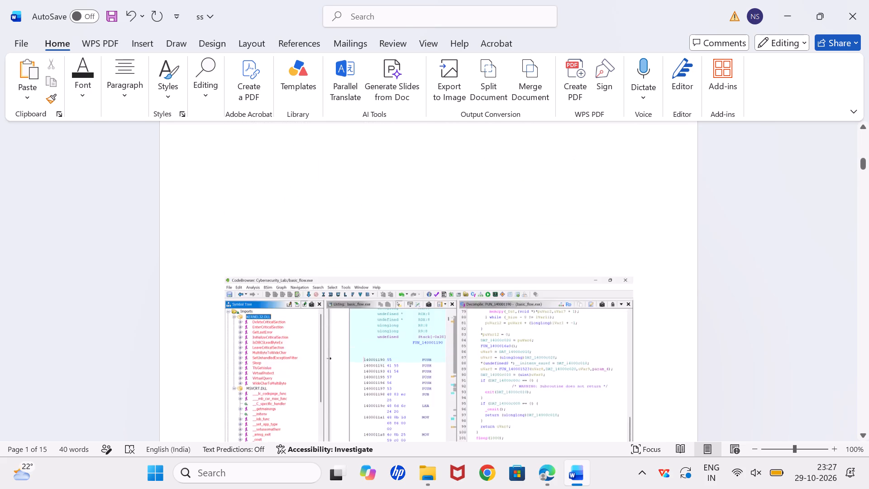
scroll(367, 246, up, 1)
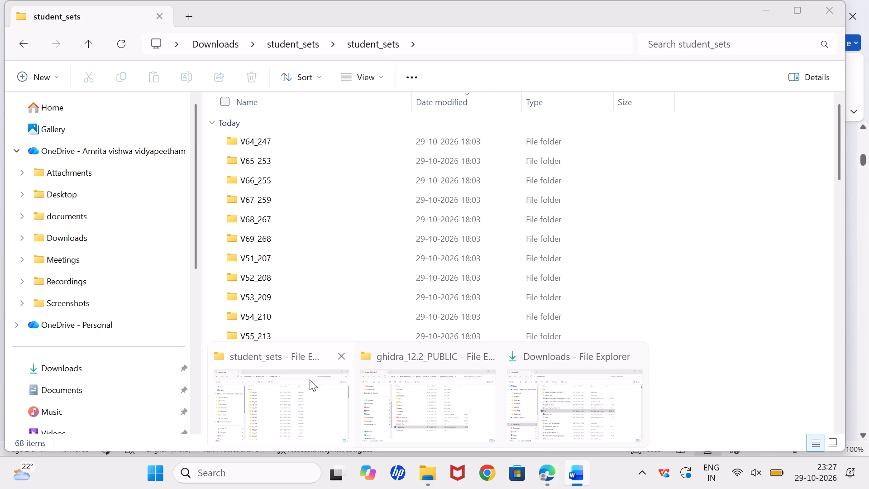
Close the student_sets and Downloads windows in File Explorer.
click(338, 354)
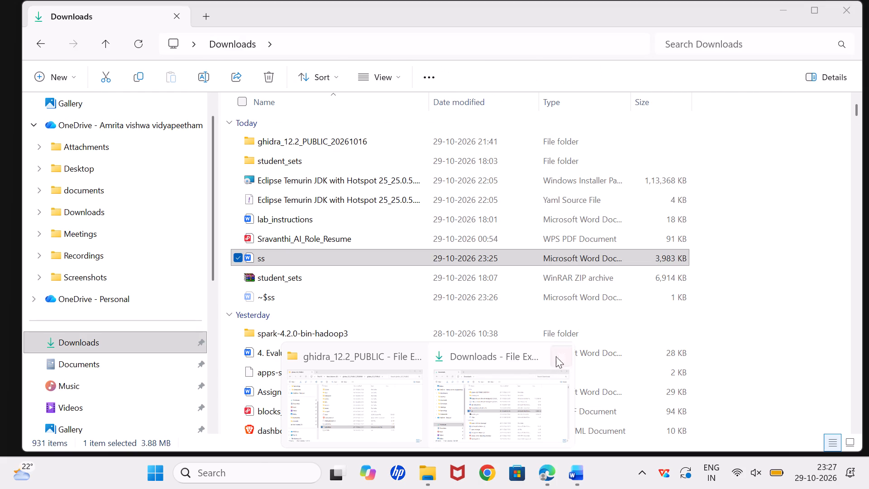
click(565, 348)
Open the V43_137 folder inside GhidraLab on New Volume (D:) in File Explorer.
click(418, 404)
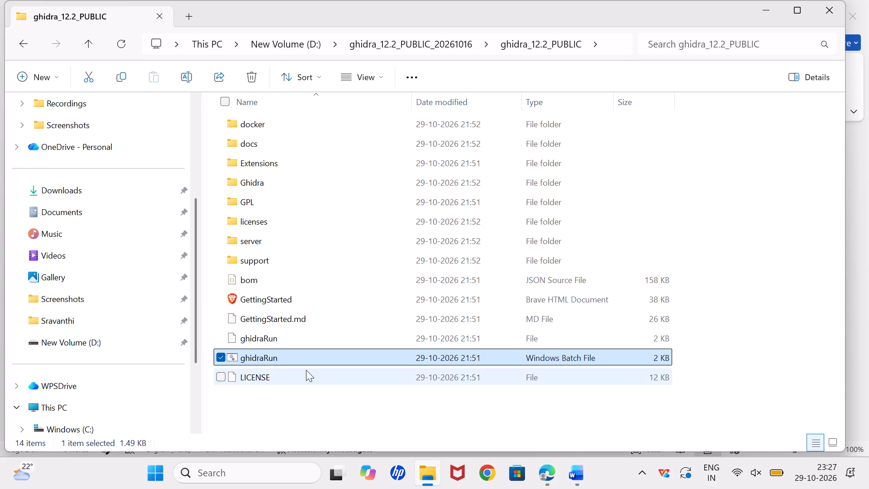
scroll(276, 317, up, 3)
scroll(104, 374, down, 7)
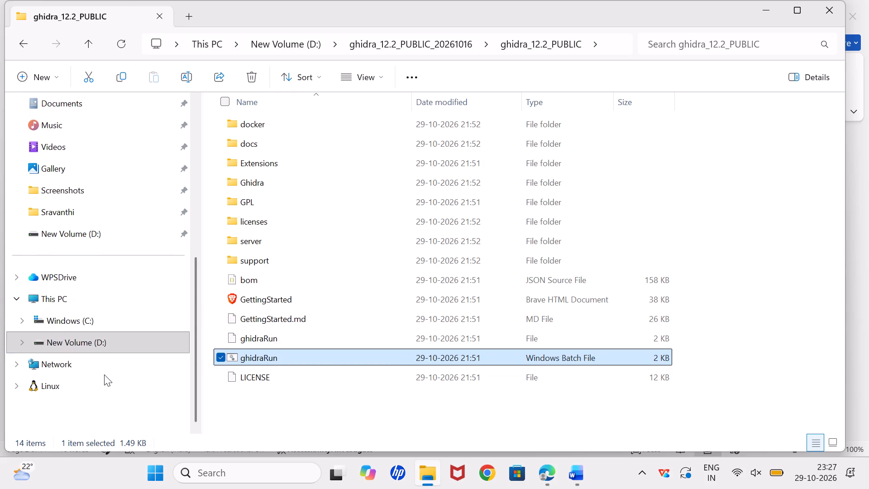
click(50, 300)
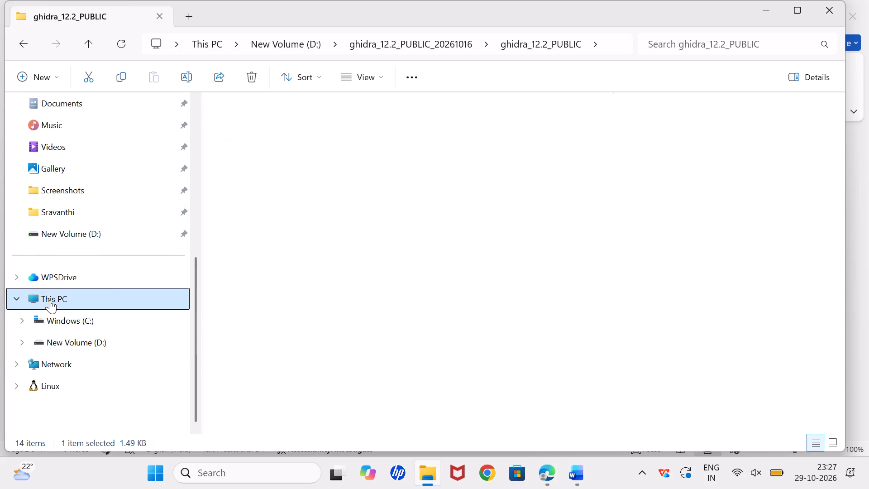
double_click(611, 129)
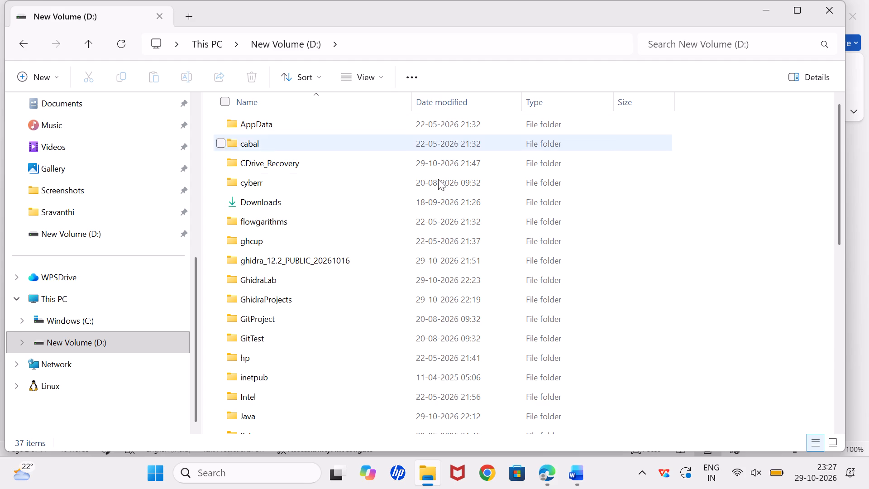
double_click(269, 280)
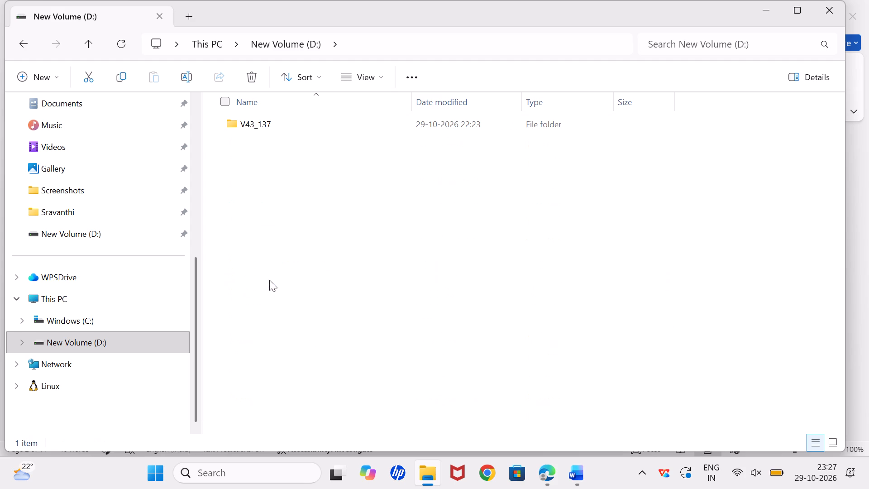
double_click(246, 128)
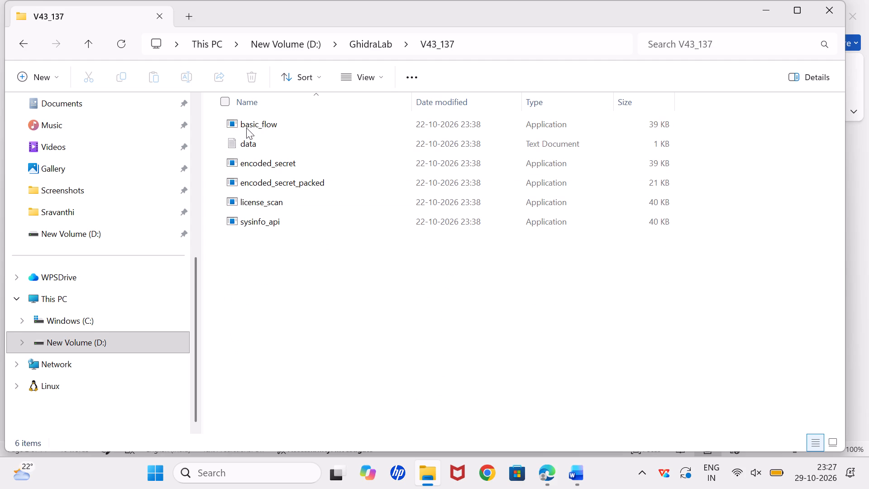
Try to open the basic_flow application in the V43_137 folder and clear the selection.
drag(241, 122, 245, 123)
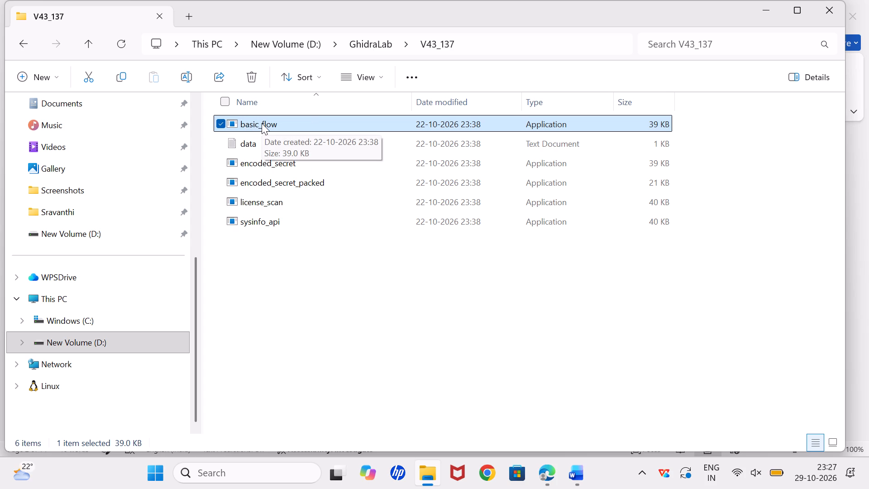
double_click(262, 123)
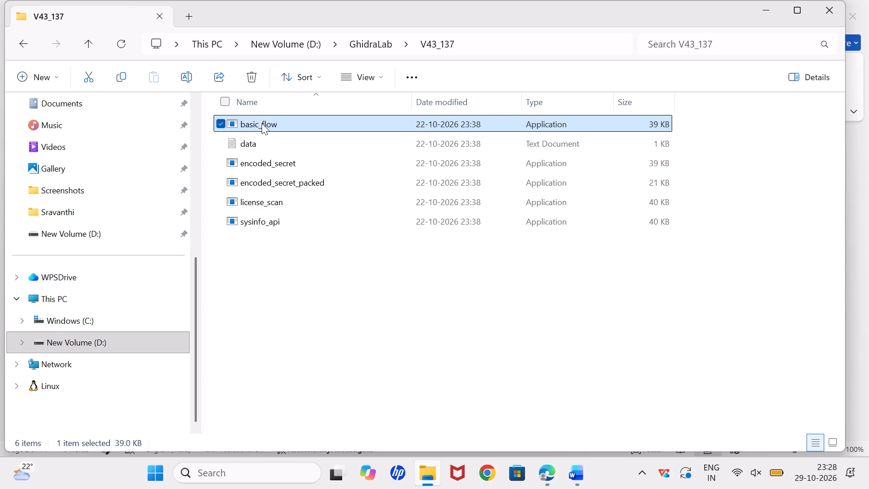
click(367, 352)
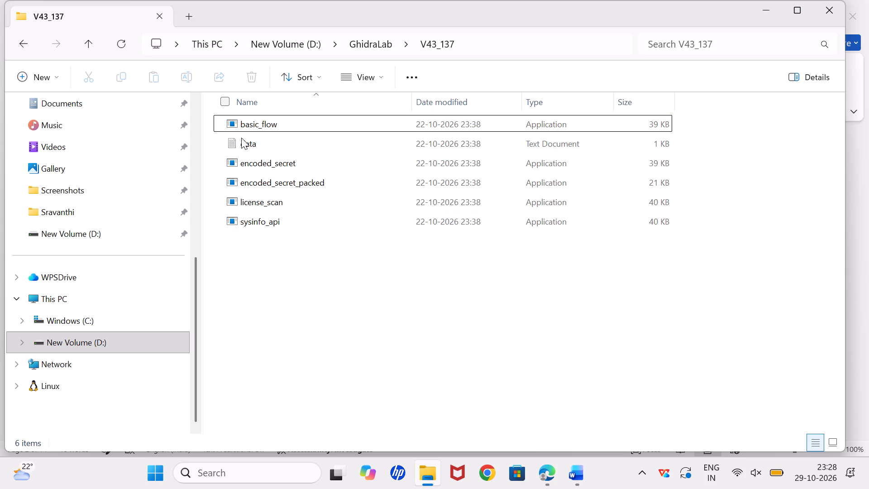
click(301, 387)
click(545, 481)
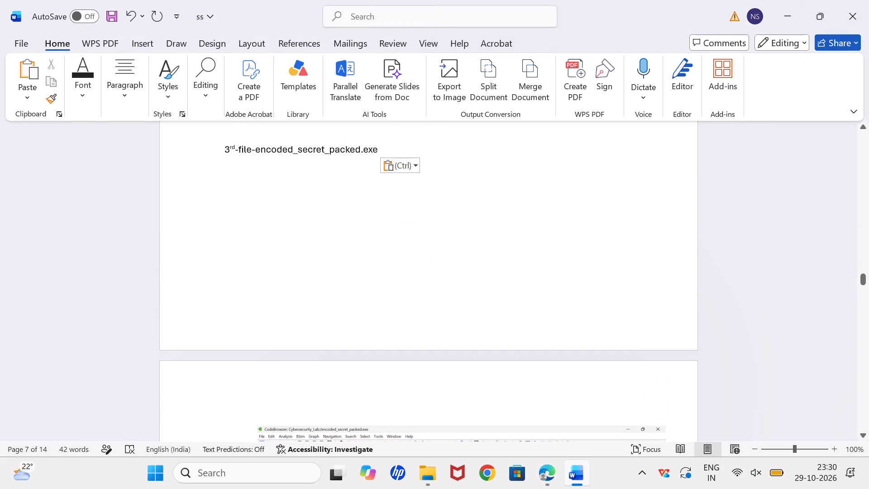
Insert blank lines above the 3rd-file heading on page 7 to move it onto page 8, directly above the encoded_secret_packed.exe screenshot.
scroll(230, 121, up, 1)
click(227, 223)
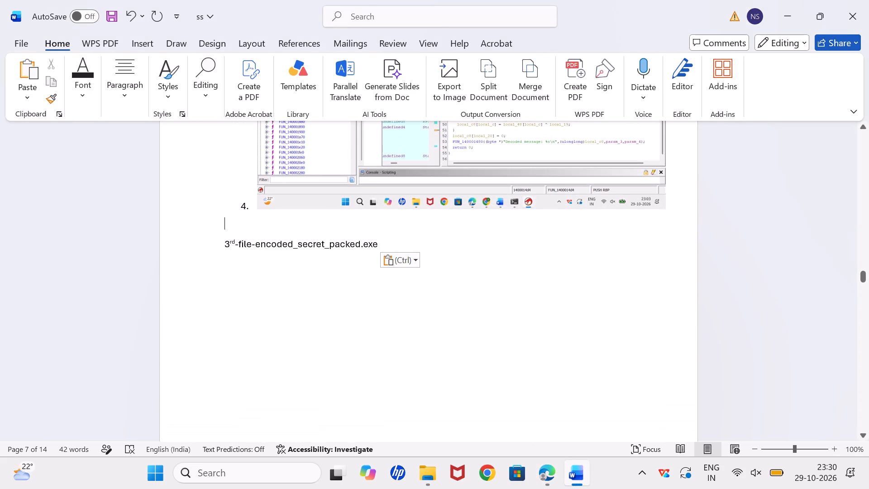
key(Return)
key(Return)
key(Return)
key(Return)
key(Return)
key(Return)
key(Return)
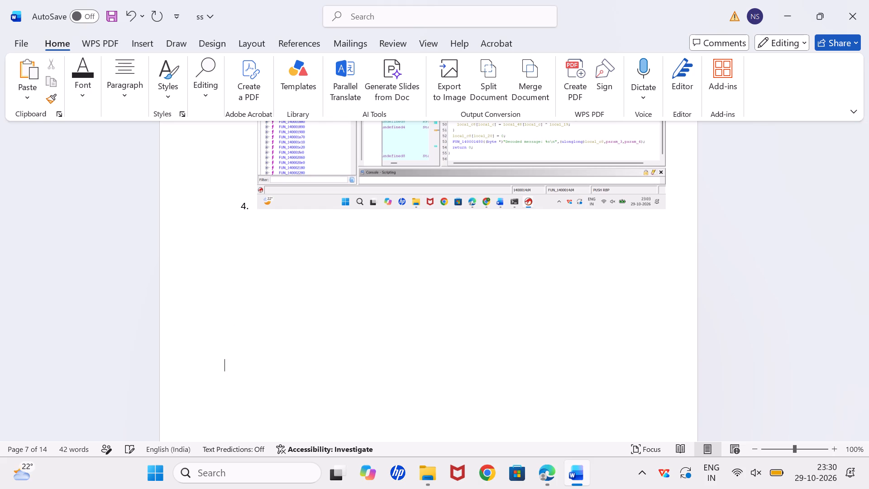
key(Return)
key(BackSpace)
scroll(227, 223, down, 1)
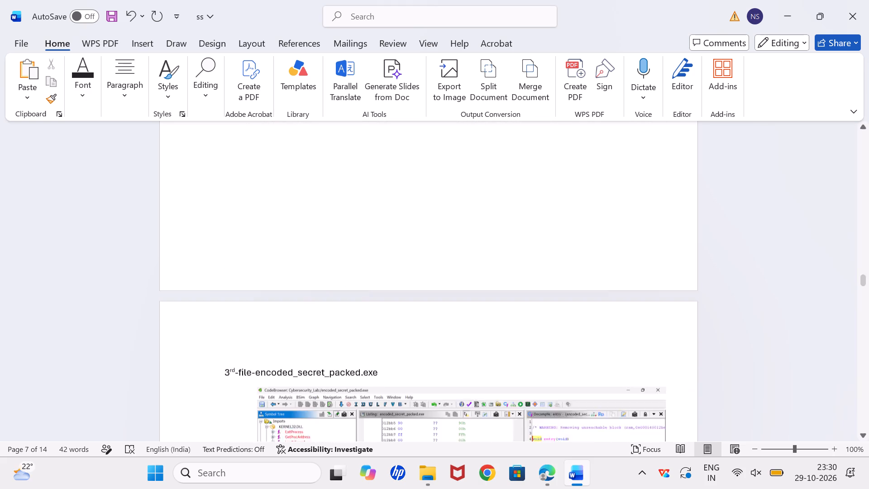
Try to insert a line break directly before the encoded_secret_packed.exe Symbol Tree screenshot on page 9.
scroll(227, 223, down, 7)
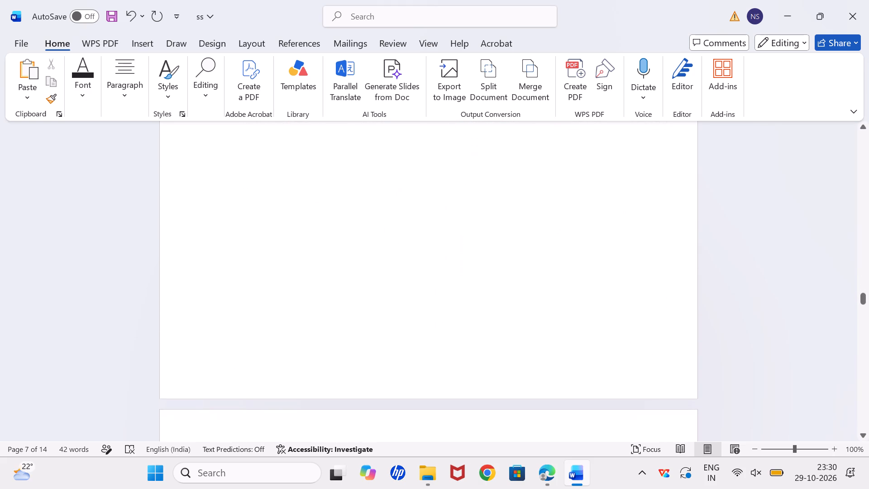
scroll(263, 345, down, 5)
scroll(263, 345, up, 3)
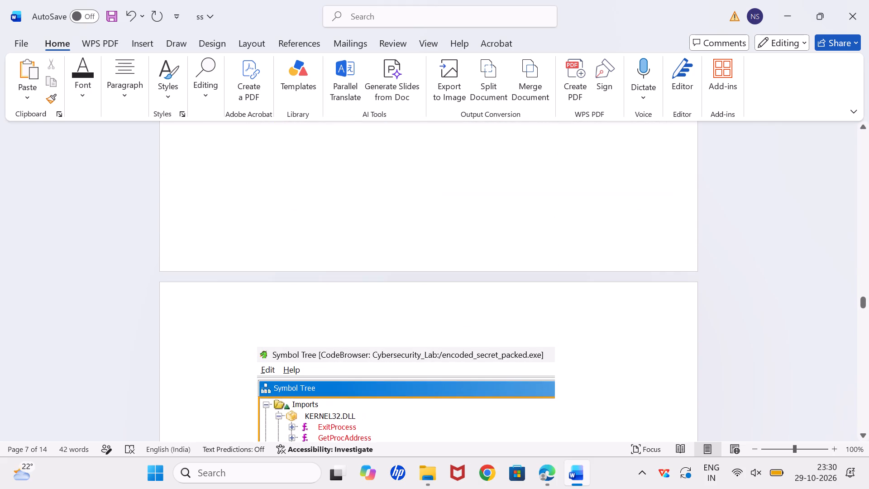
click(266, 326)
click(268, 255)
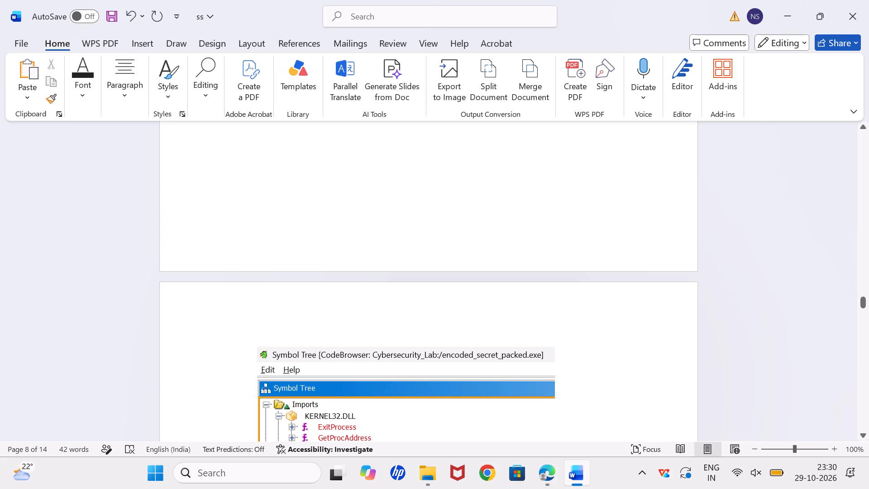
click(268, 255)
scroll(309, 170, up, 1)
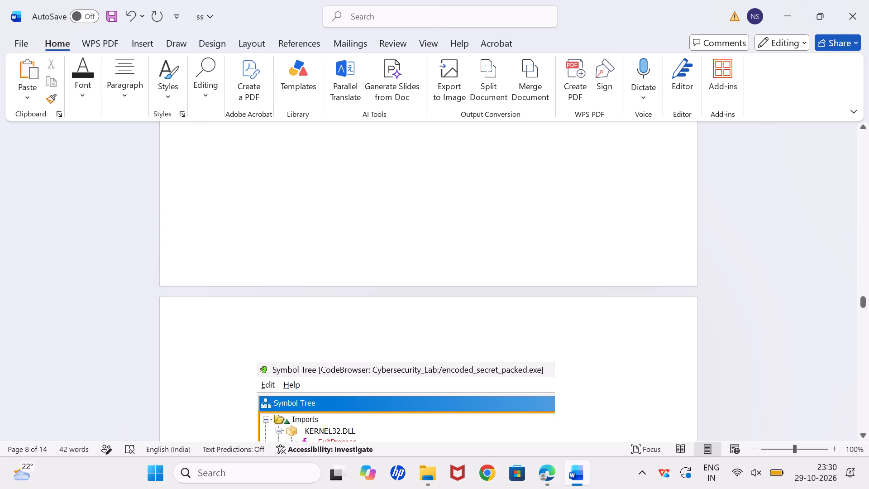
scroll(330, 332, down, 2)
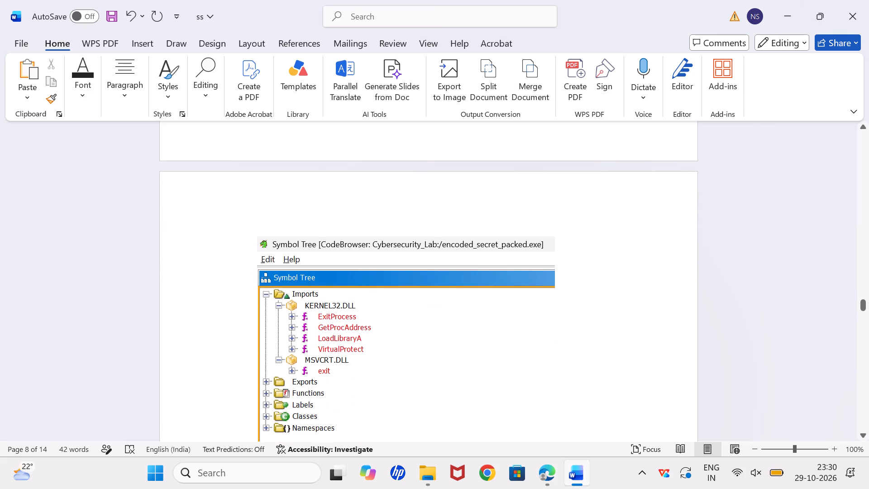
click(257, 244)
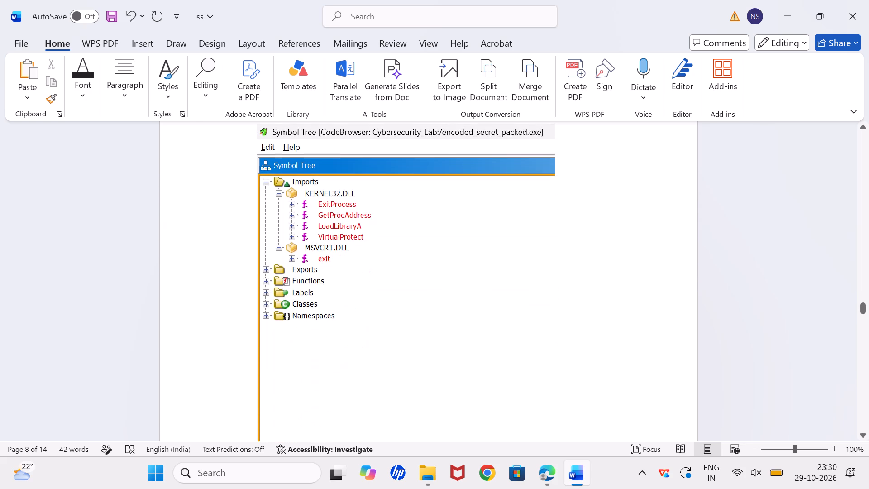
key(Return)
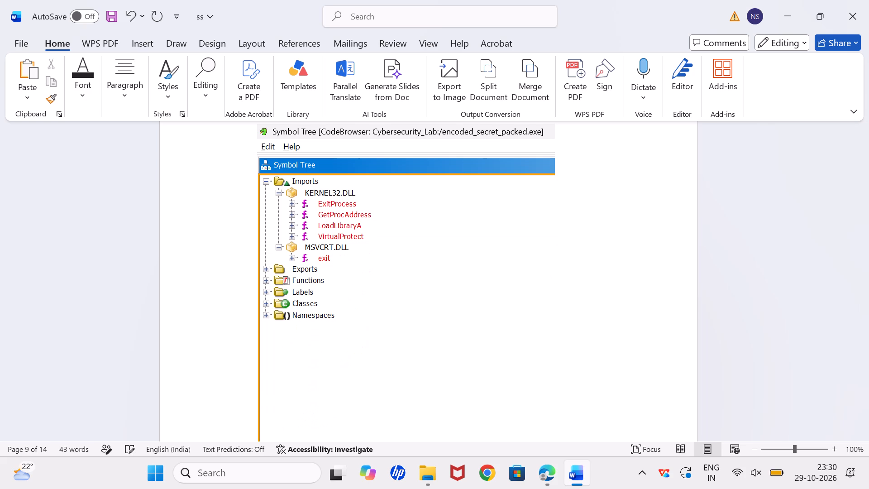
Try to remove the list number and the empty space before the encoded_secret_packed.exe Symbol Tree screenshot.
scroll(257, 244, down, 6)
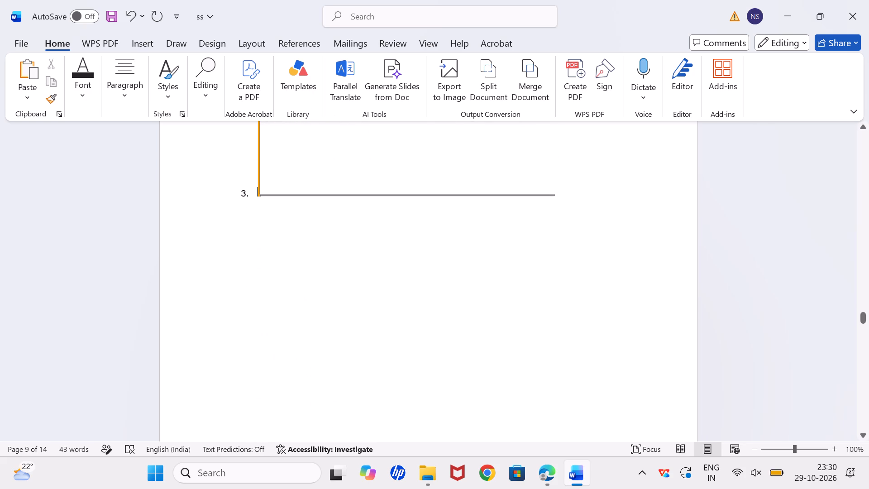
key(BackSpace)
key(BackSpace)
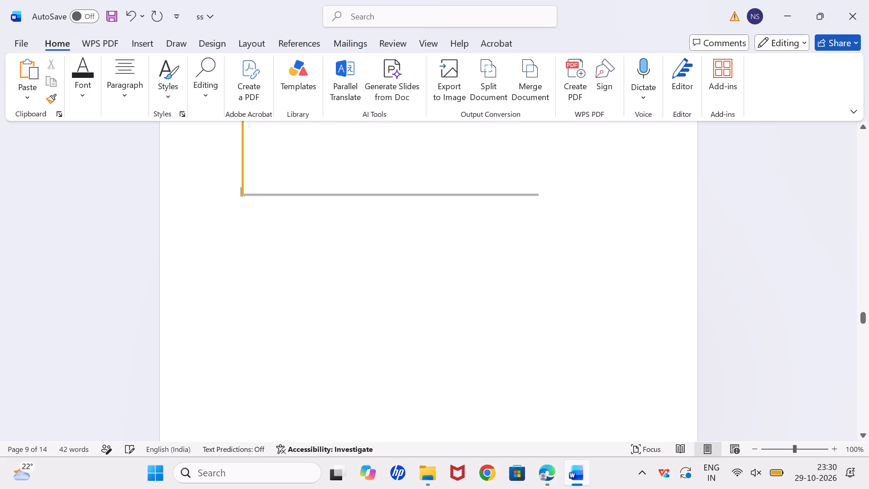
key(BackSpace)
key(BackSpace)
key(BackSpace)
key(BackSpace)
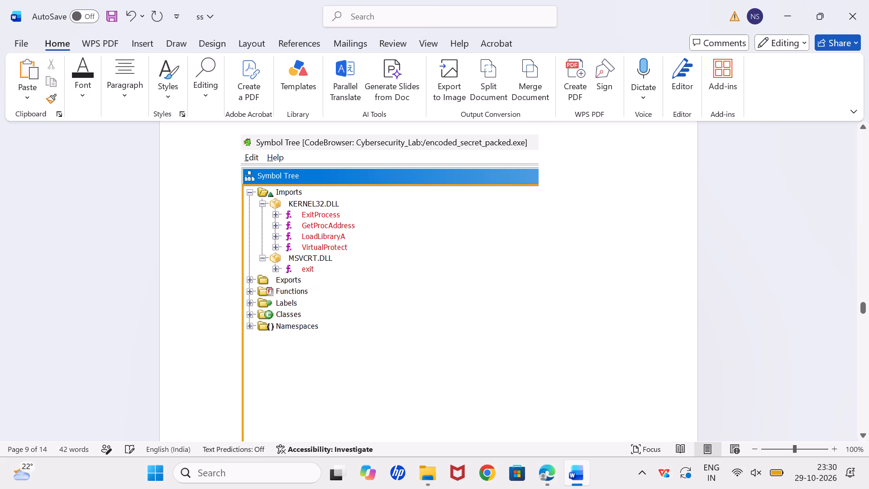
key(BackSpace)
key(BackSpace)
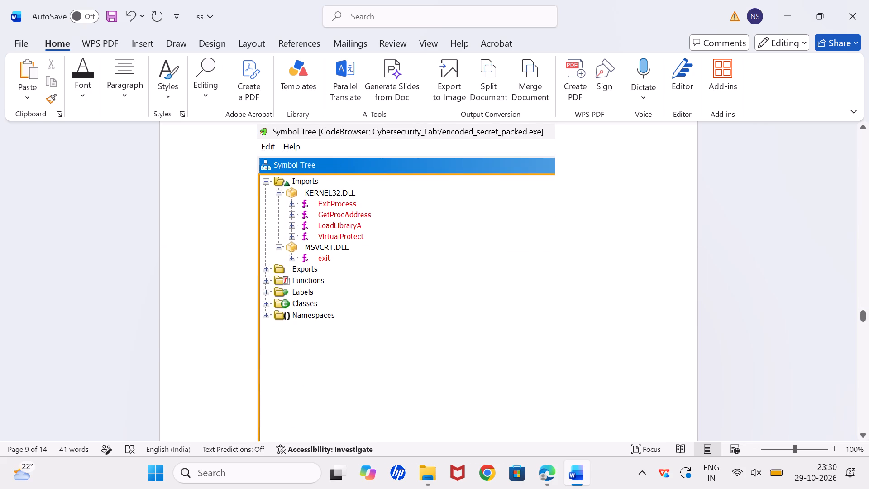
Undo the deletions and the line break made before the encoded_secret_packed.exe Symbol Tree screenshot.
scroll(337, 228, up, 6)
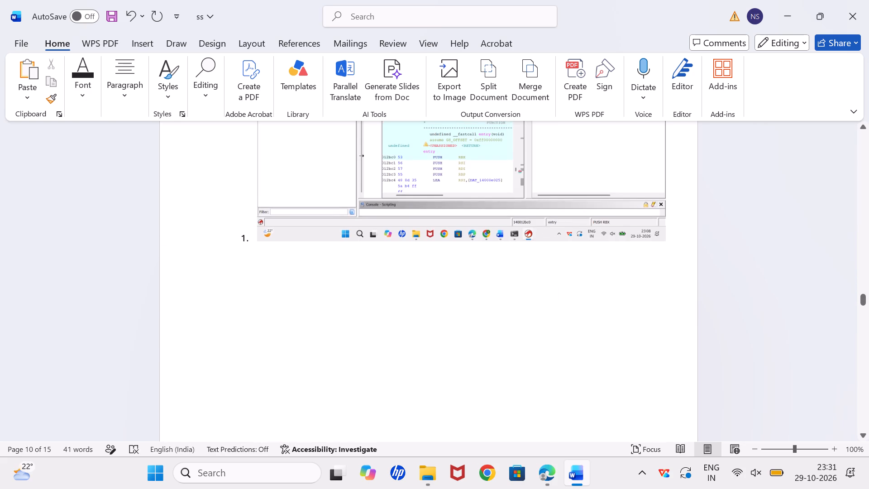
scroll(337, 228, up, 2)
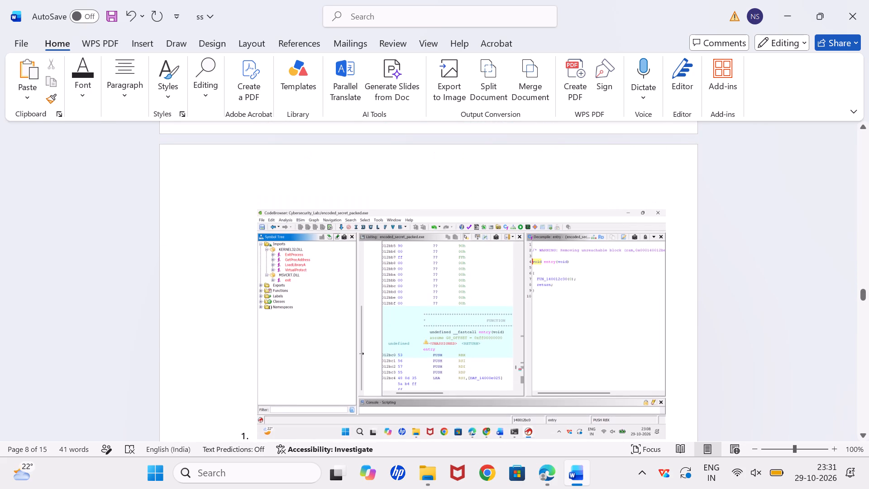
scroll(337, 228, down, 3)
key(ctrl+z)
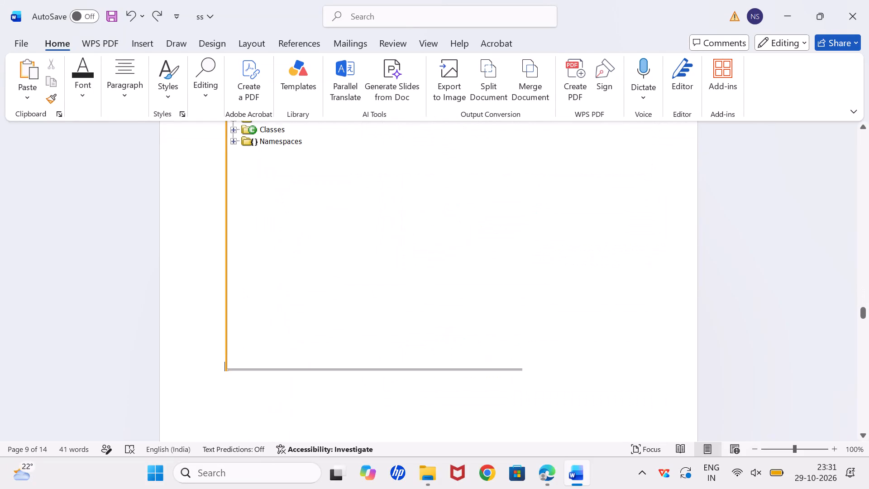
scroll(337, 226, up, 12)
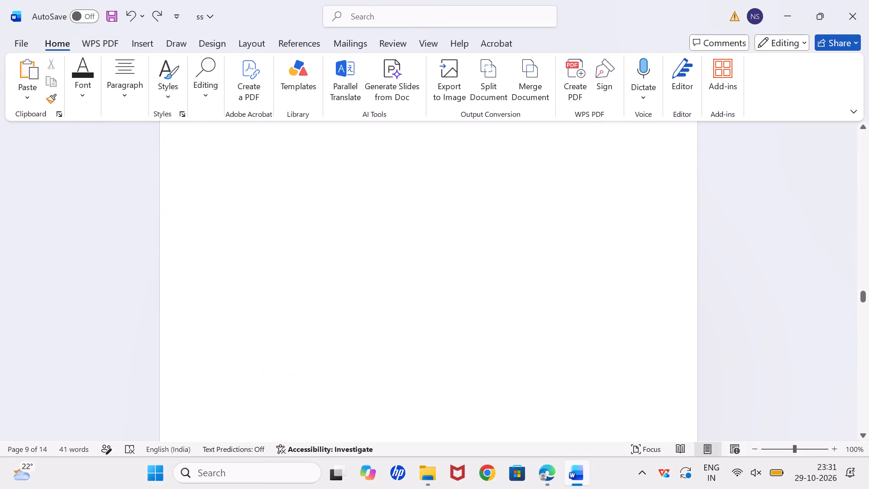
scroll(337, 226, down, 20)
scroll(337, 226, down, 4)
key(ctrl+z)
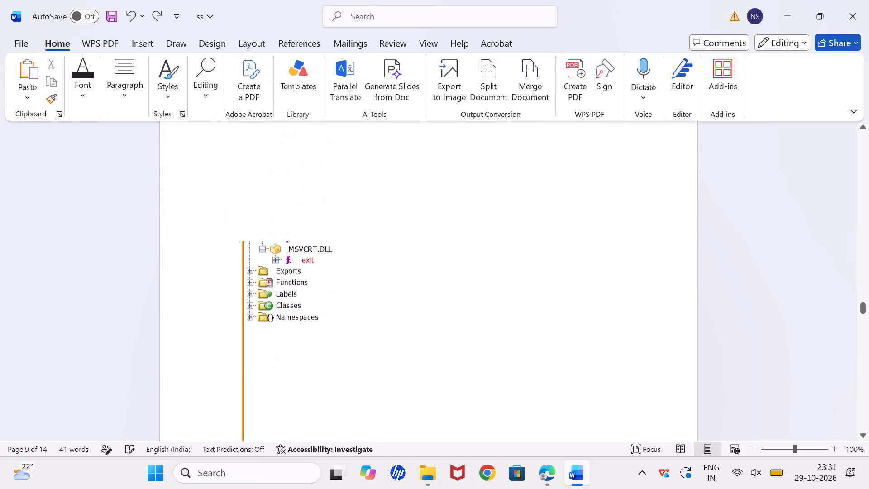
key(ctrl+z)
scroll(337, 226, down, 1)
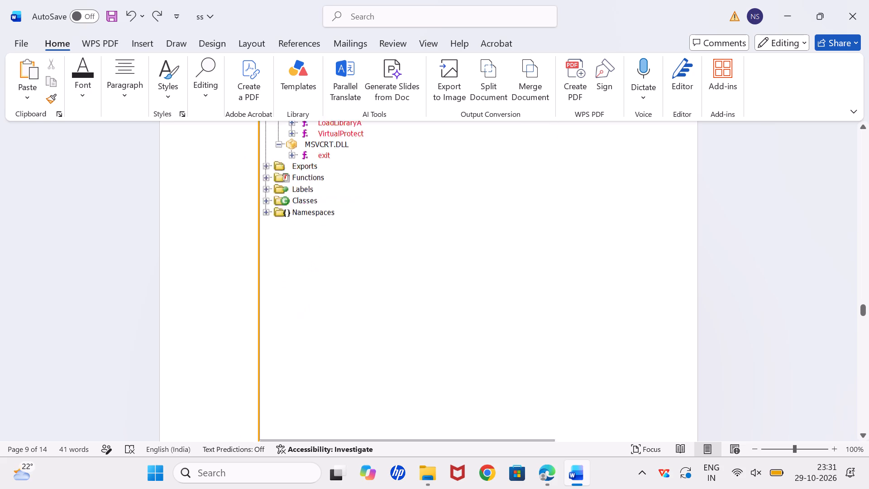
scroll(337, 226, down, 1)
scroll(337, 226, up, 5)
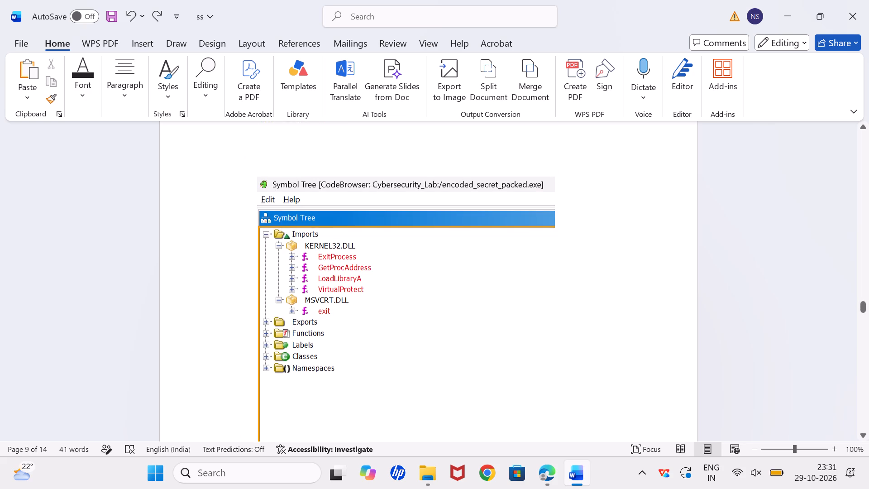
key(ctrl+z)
Review the encoded_secret_packed.exe section, from the 3rd-file heading on page 8 to the 4th-file heading on page 10.
scroll(337, 226, down, 3)
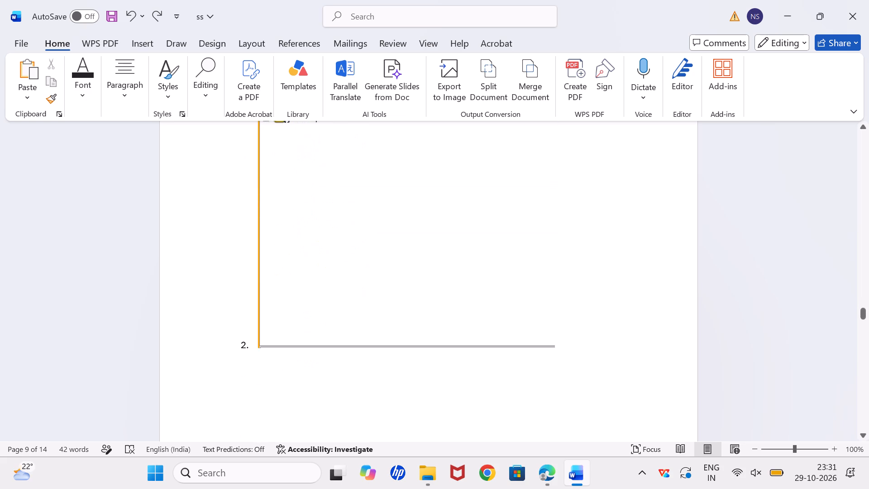
scroll(337, 226, down, 20)
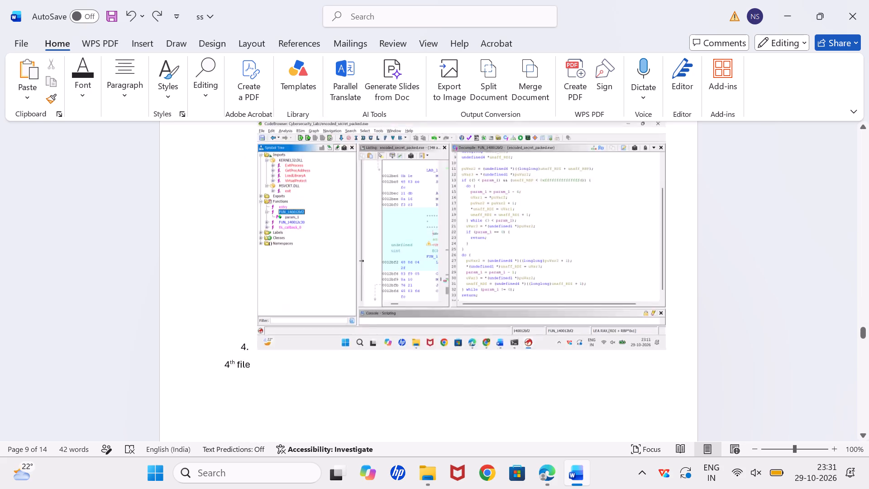
scroll(337, 255, up, 4)
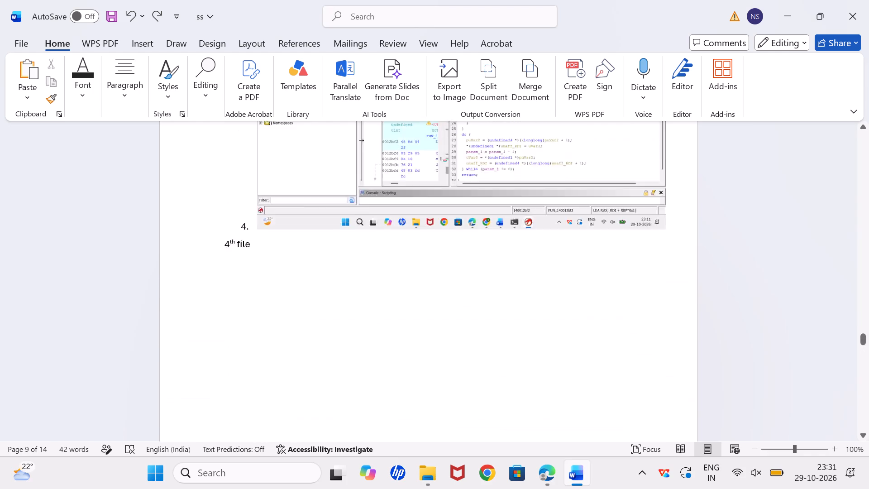
scroll(337, 255, up, 5)
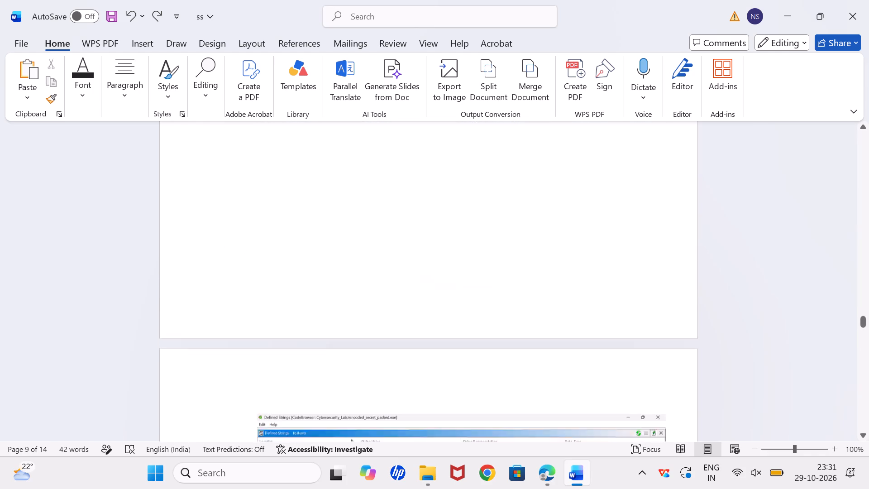
scroll(337, 255, up, 5)
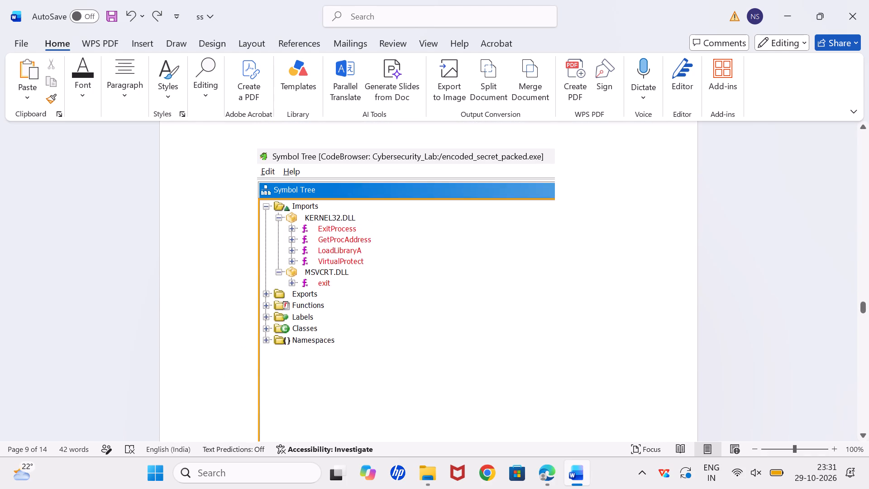
scroll(337, 255, up, 8)
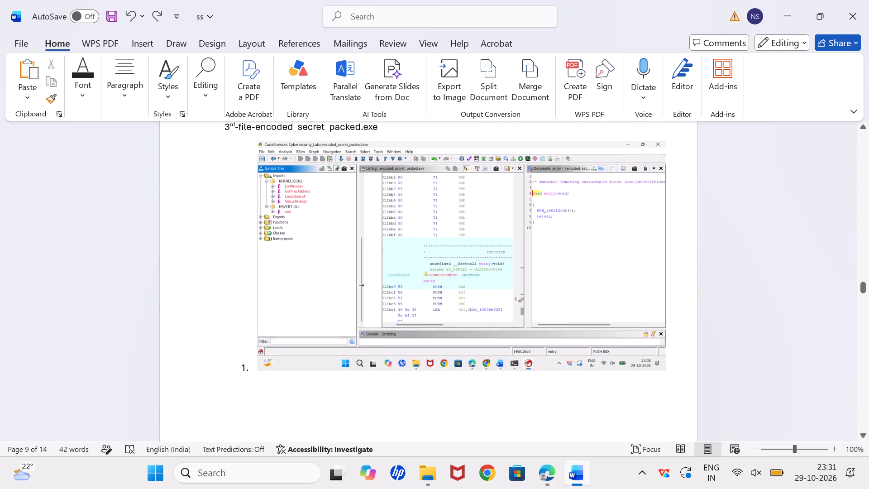
scroll(337, 255, up, 1)
scroll(337, 255, down, 10)
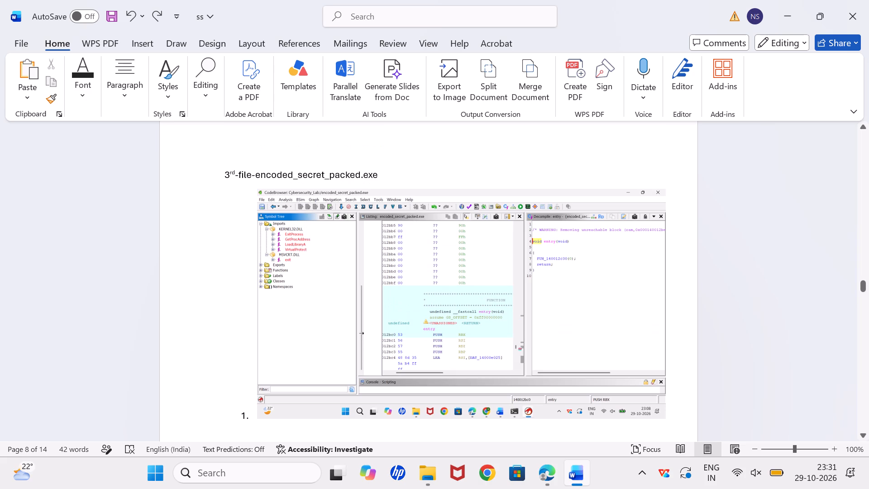
scroll(337, 255, down, 8)
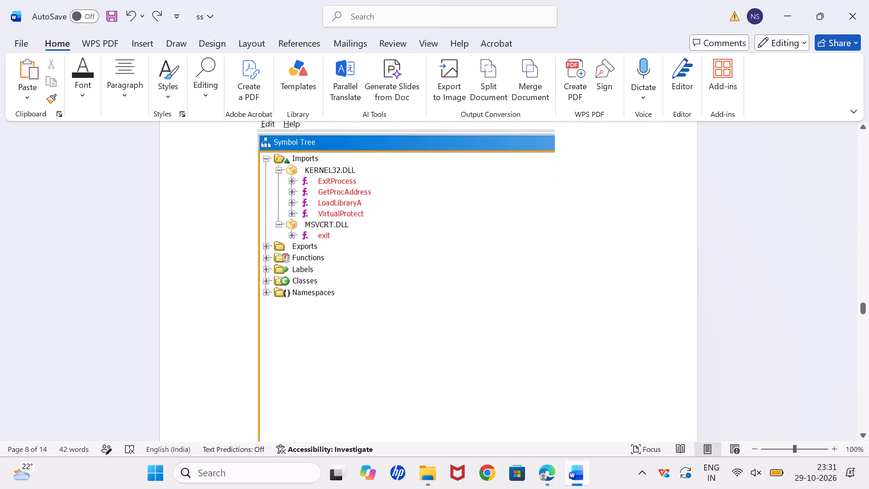
scroll(337, 255, down, 9)
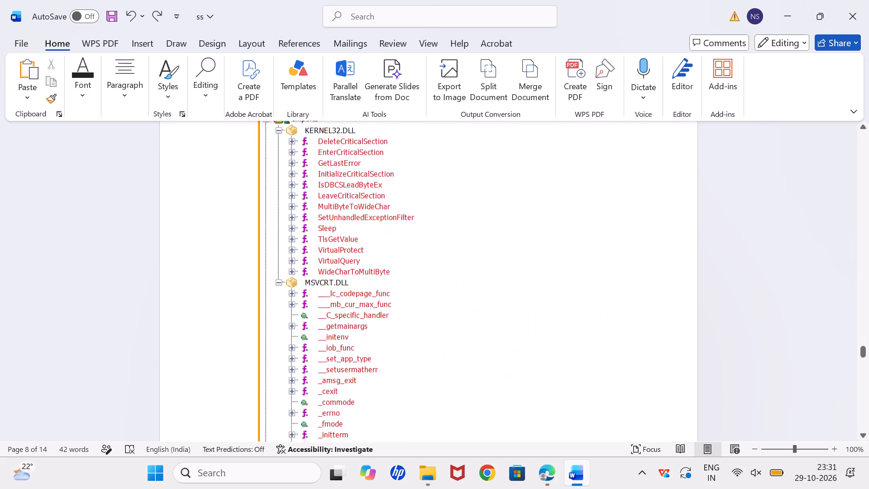
Append a hyphen to the 4th-file heading below the last encoded_secret_packed.exe screenshot on page 10.
scroll(337, 255, up, 5)
click(258, 198)
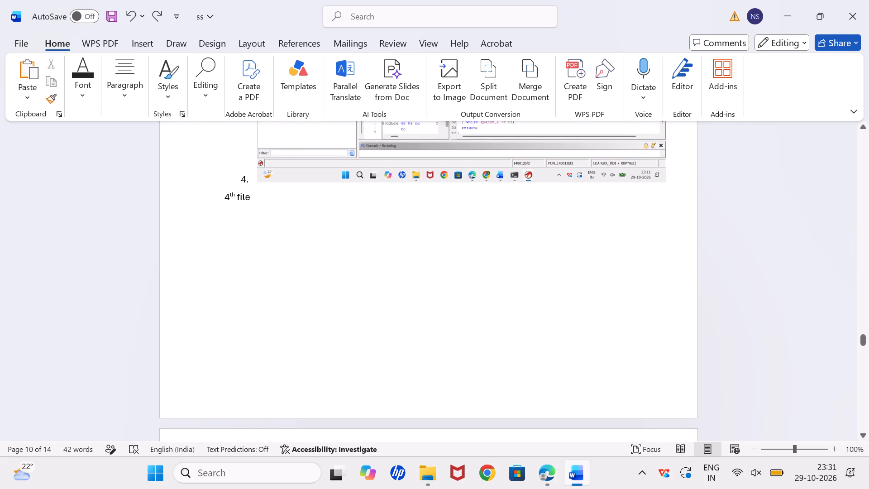
key(equal)
key(BackSpace)
key(0)
key(BackSpace)
key(minus)
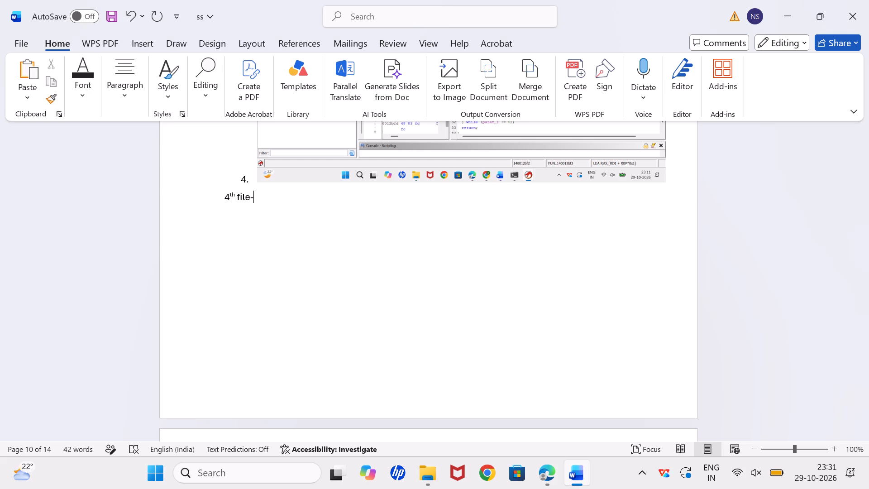
scroll(258, 198, down, 3)
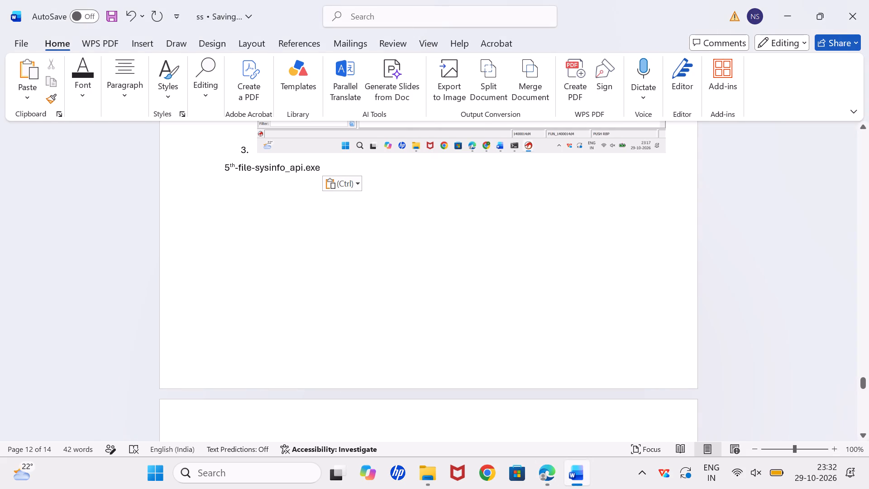
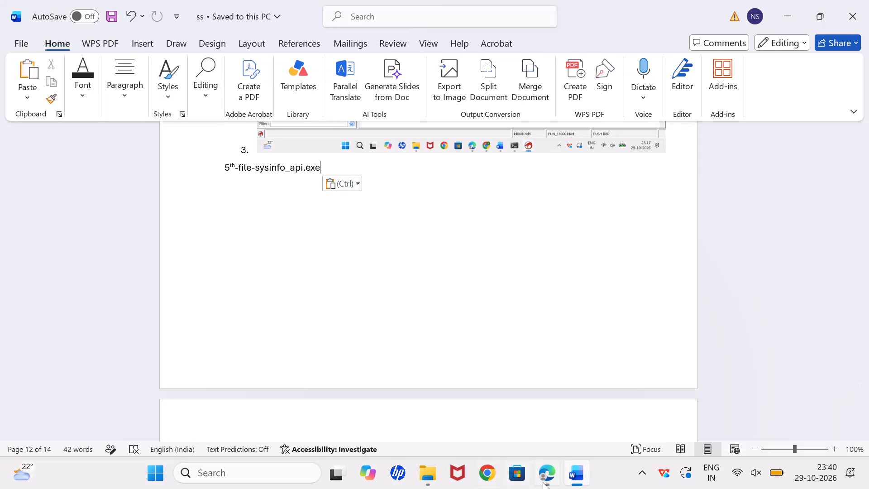
Switch to Edge and bring up the ChatGPT conversation listing the executable file names.
click(543, 482)
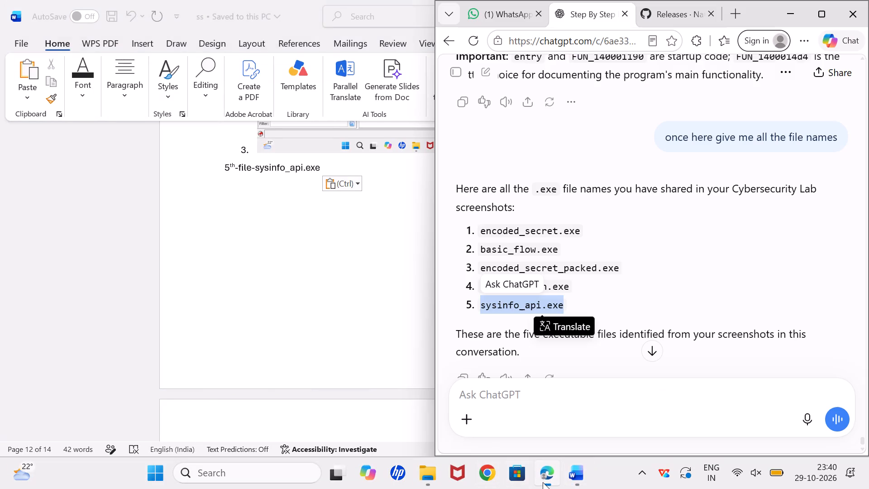
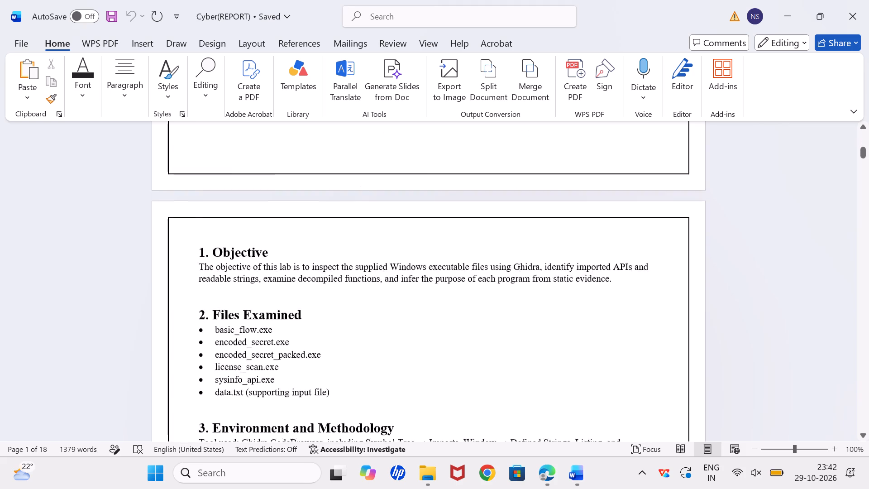
Look through the Cyber(REPORT) document in Word, from the Objective section through the per-executable analysis sections and their Ghidra figures.
scroll(477, 350, down, 6)
scroll(477, 350, up, 3)
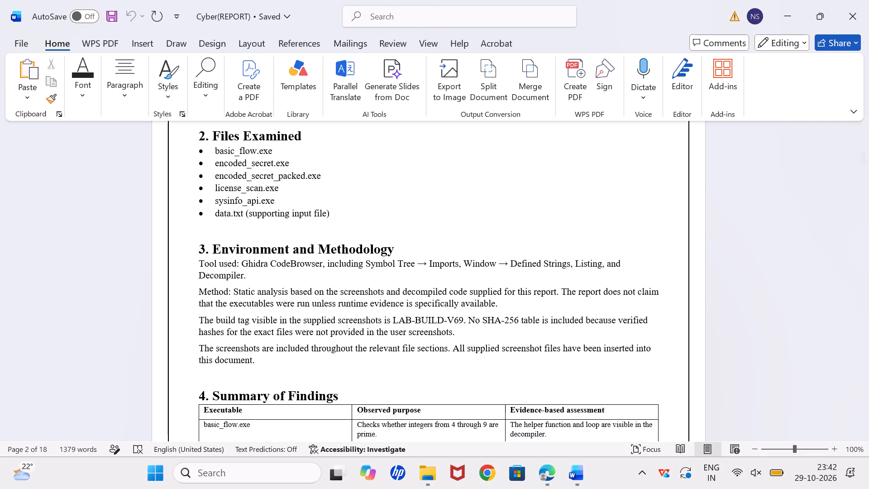
scroll(498, 335, down, 4)
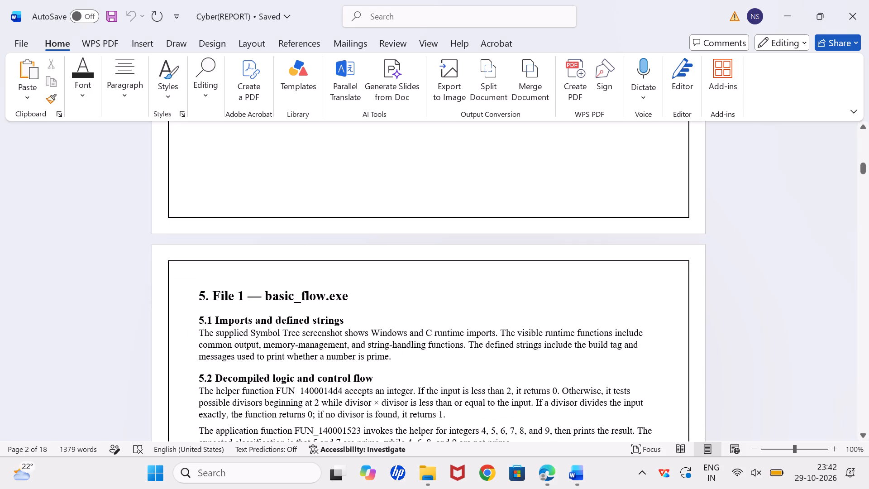
scroll(498, 335, down, 3)
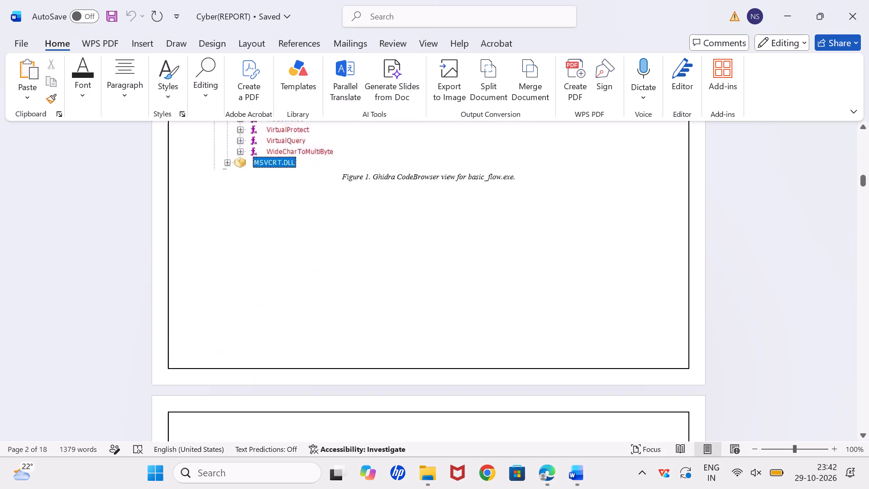
scroll(498, 335, down, 11)
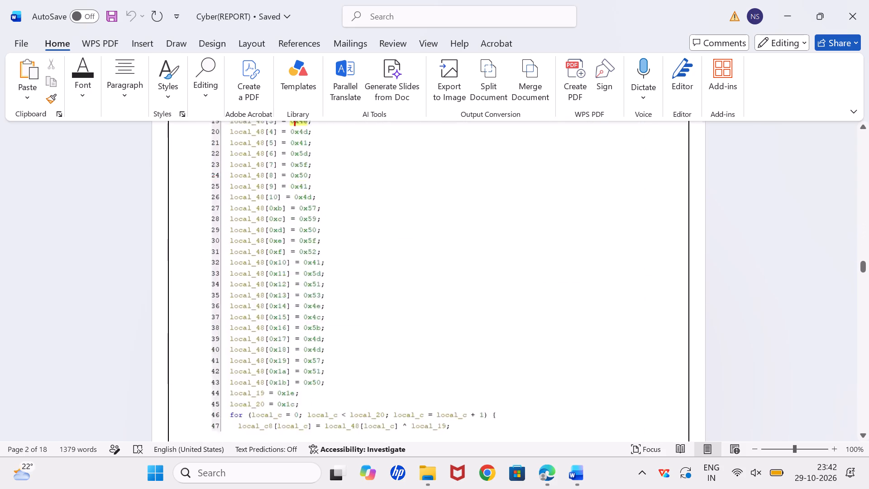
scroll(498, 335, down, 12)
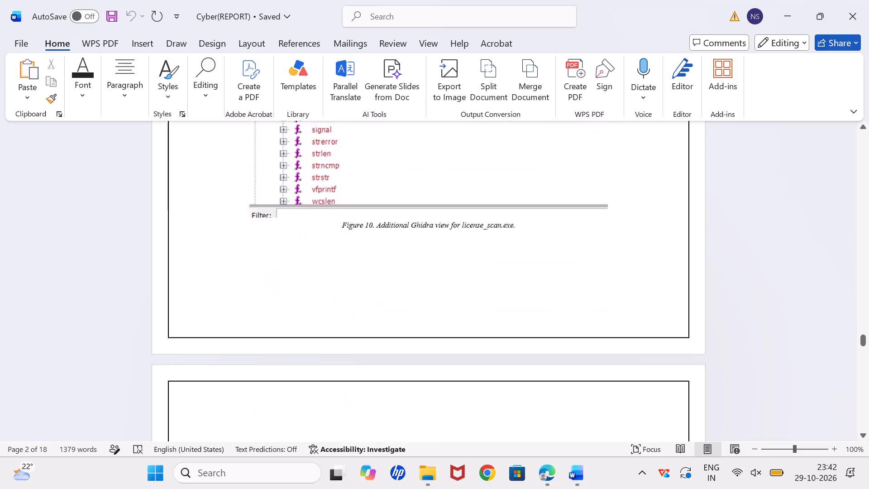
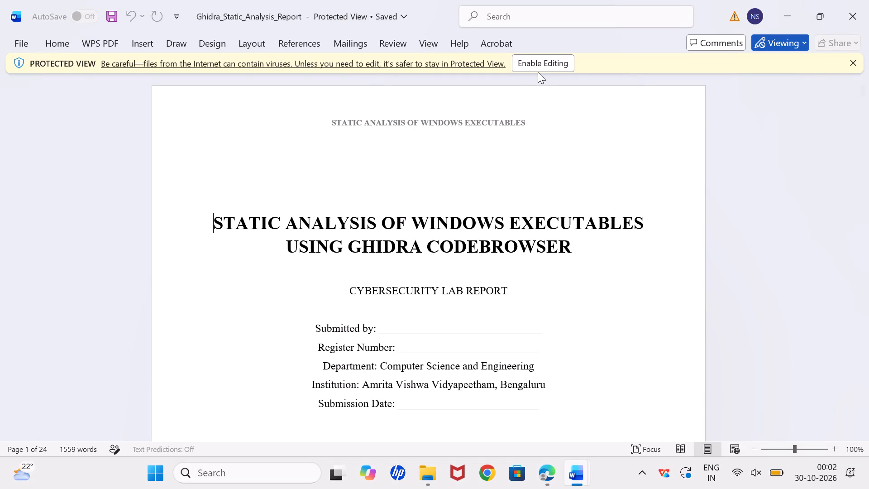
Enable editing for the downloaded Ghidra_Static_Analysis_Report document.
click(538, 70)
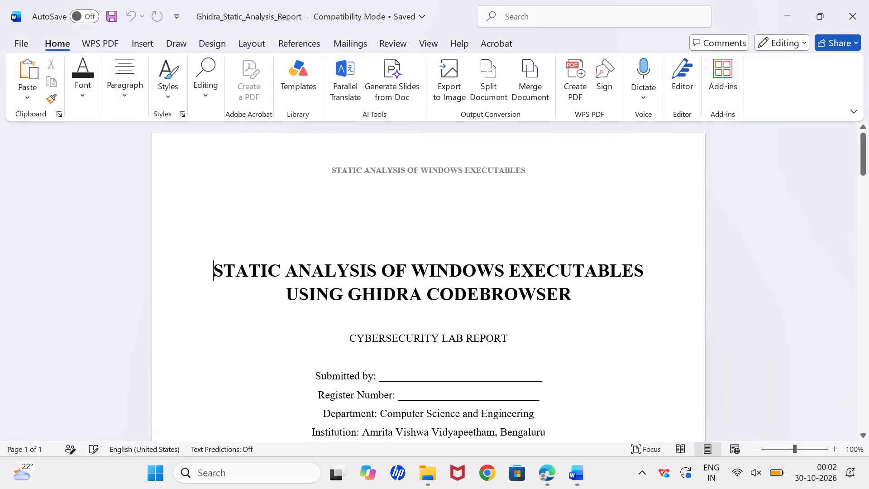
Look through the opening pages of the report, checking the headers, footers and screenshot placement.
scroll(449, 232, down, 10)
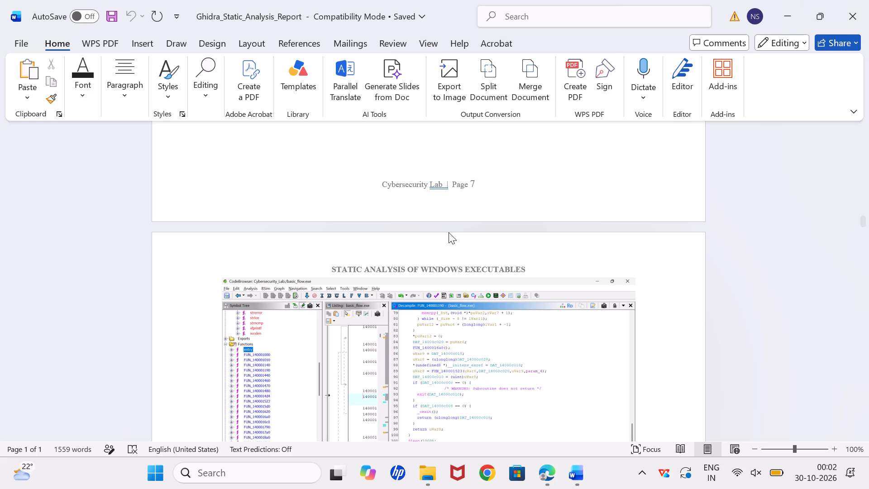
scroll(449, 232, up, 16)
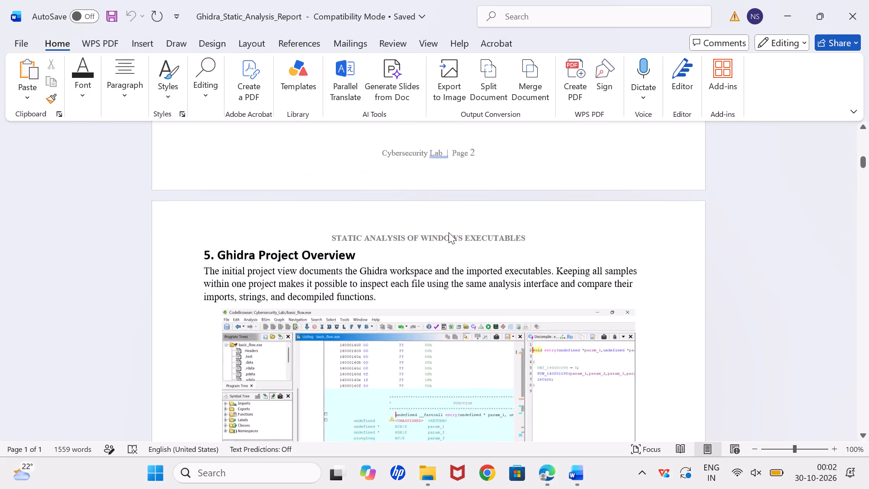
scroll(449, 232, up, 4)
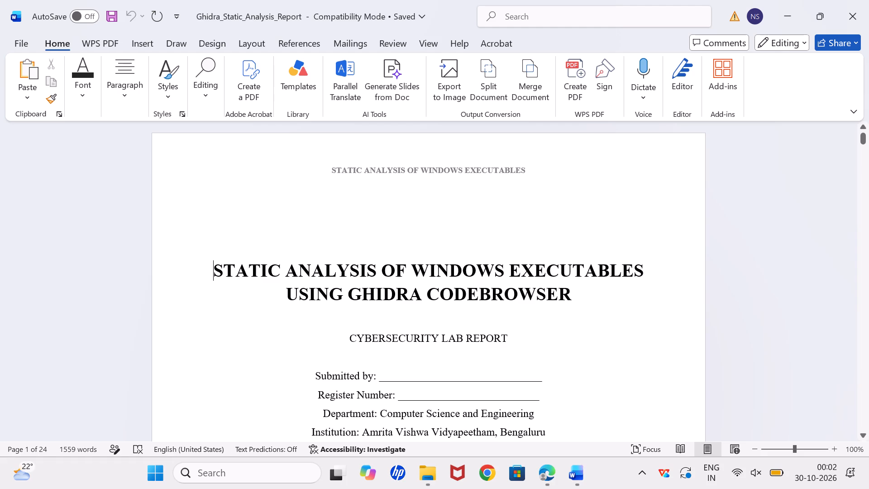
scroll(334, 177, down, 1)
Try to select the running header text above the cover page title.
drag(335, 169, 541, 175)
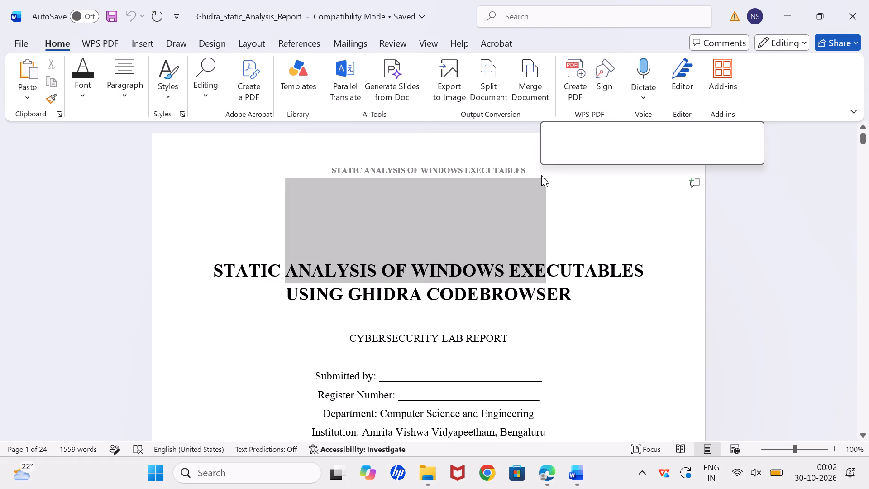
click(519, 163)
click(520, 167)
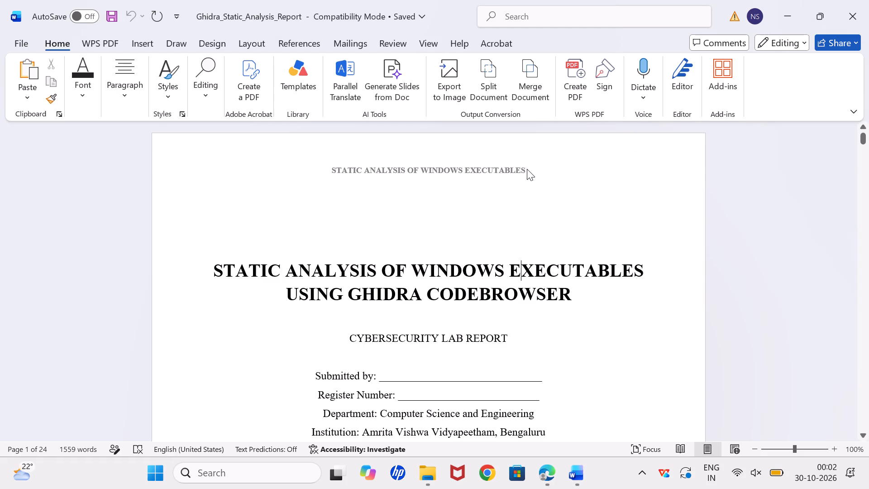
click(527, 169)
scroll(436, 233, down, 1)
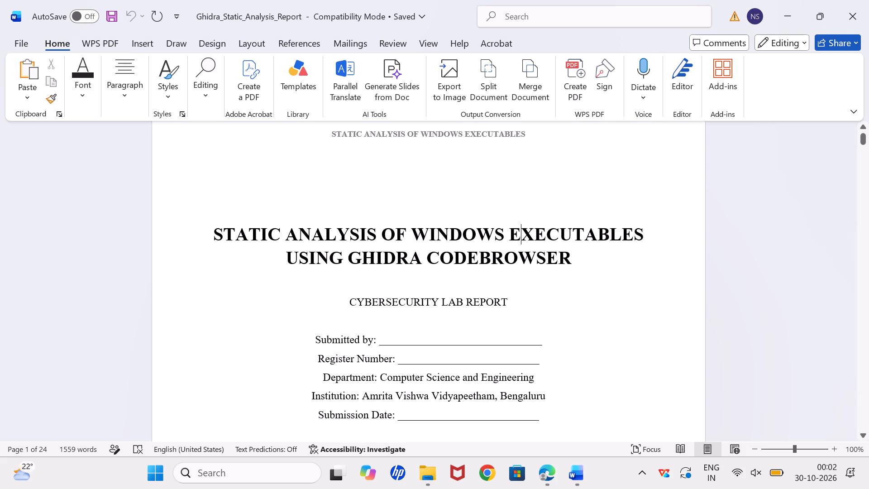
Switch to the Cyber(REPORT) document and examine its cover page for the course title and student details.
click(574, 470)
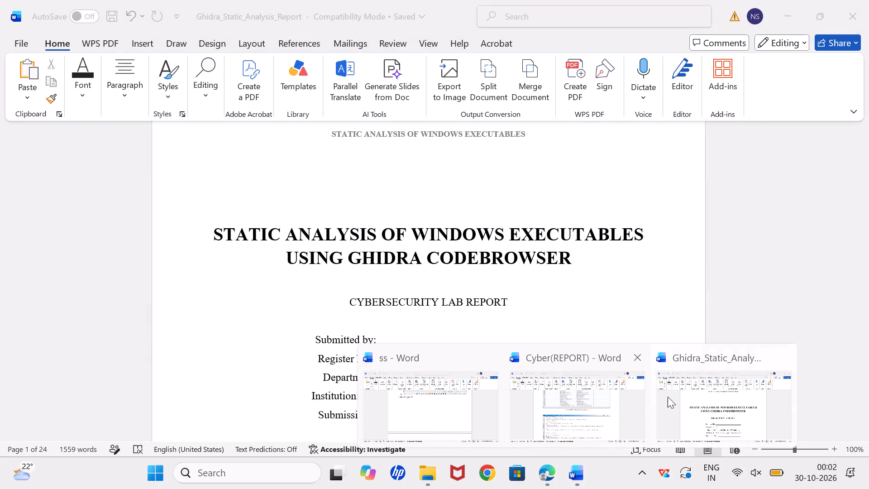
drag(573, 390, 454, 213)
scroll(454, 213, up, 20)
scroll(454, 213, up, 20)
scroll(454, 213, up, 20)
scroll(454, 213, up, 20)
scroll(454, 213, up, 20)
scroll(454, 213, up, 20)
scroll(529, 286, up, 1)
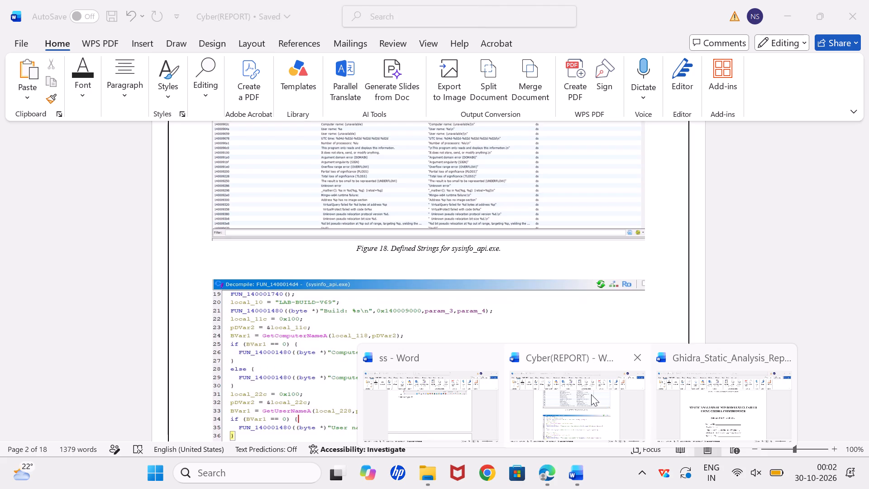
click(591, 394)
scroll(478, 241, up, 16)
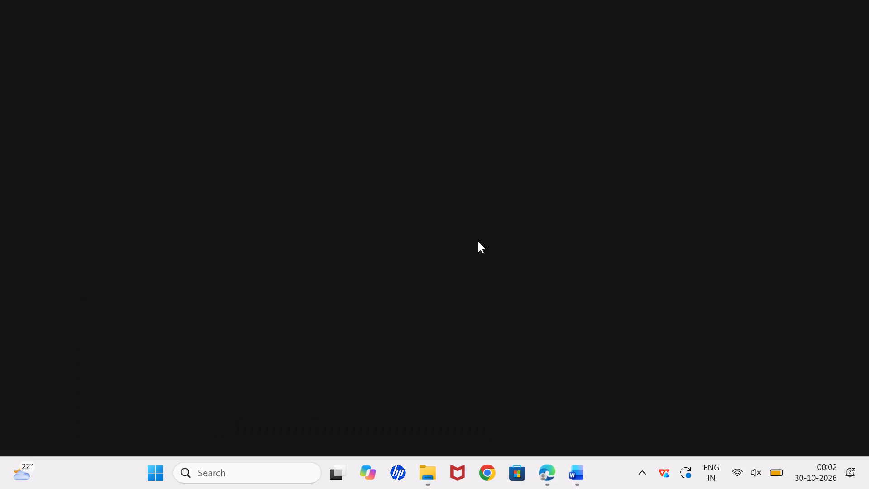
click(580, 468)
click(589, 421)
scroll(449, 226, up, 15)
scroll(449, 226, up, 13)
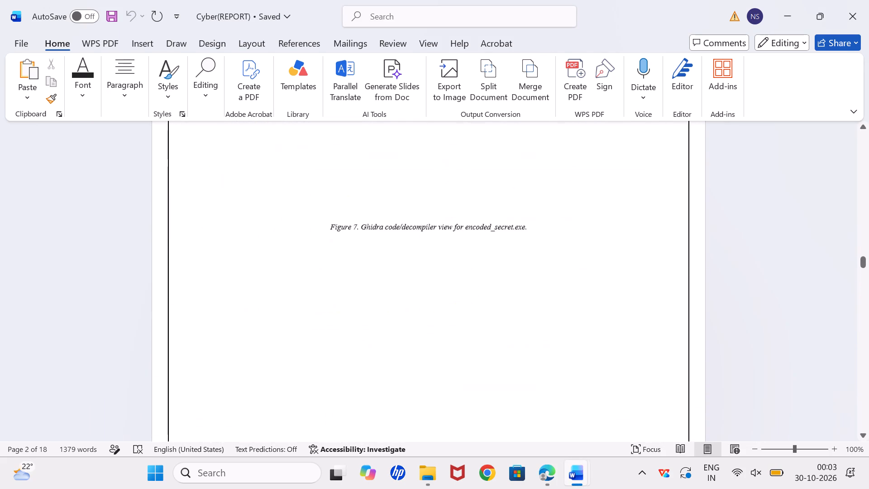
scroll(449, 226, up, 15)
scroll(449, 226, up, 11)
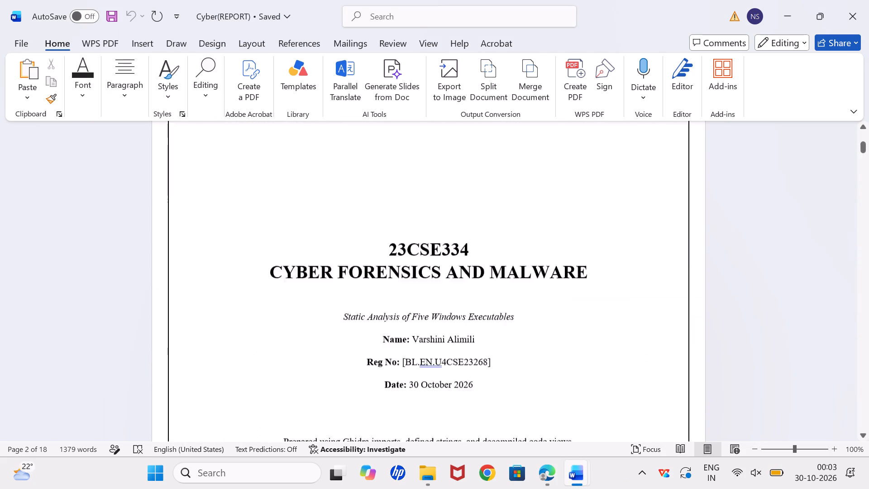
scroll(449, 226, down, 2)
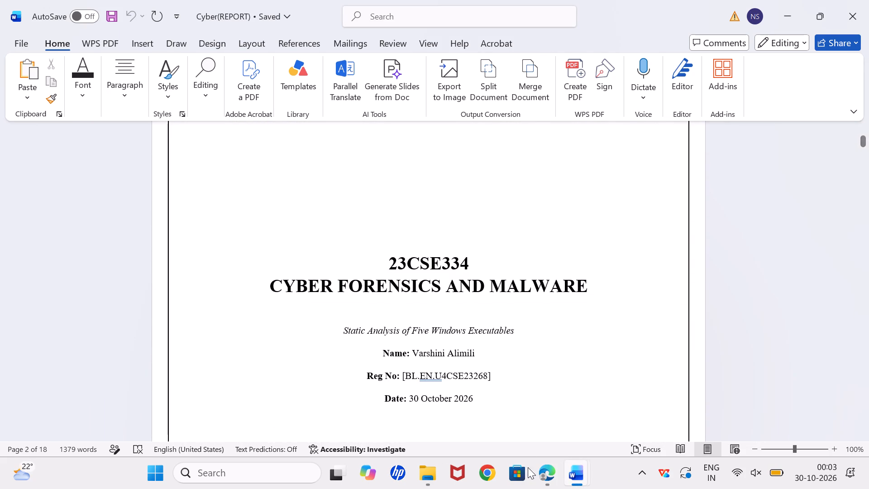
Delete the running header STATIC ANALYSIS OF WINDOWS EXECUTABLES from Ghidra_Static_Analysis_Report and return to the document body.
click(695, 435)
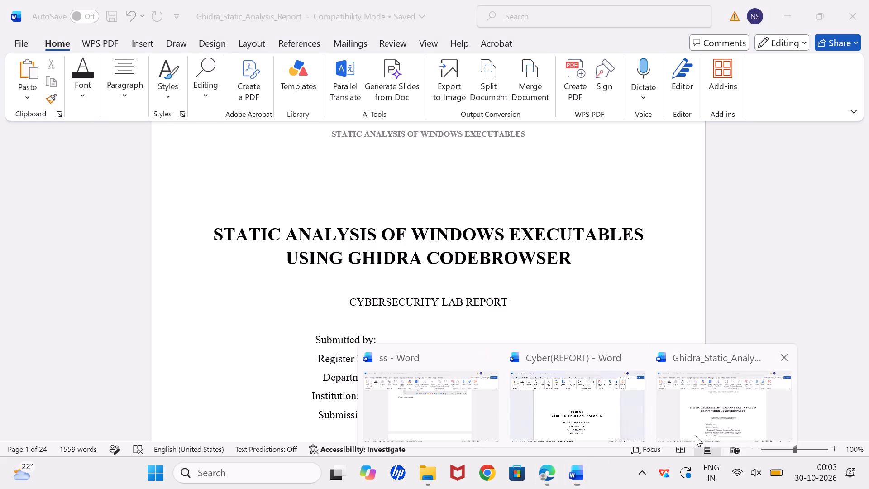
scroll(497, 254, up, 4)
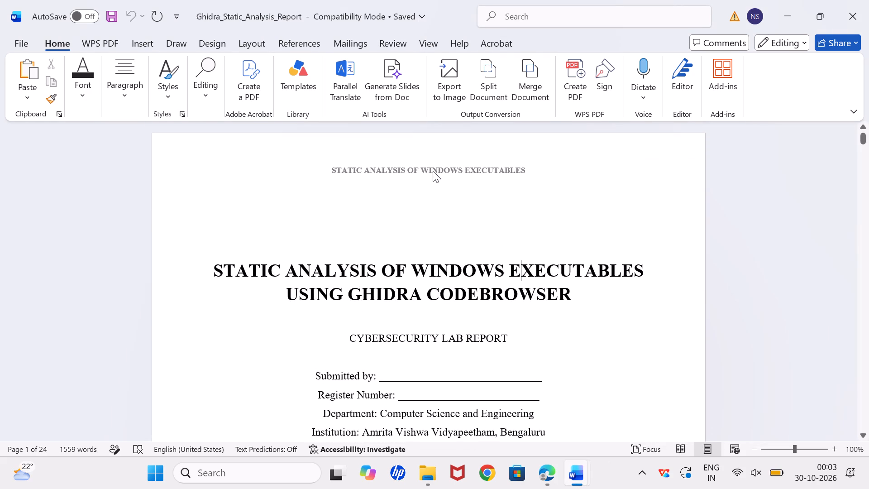
double_click(433, 171)
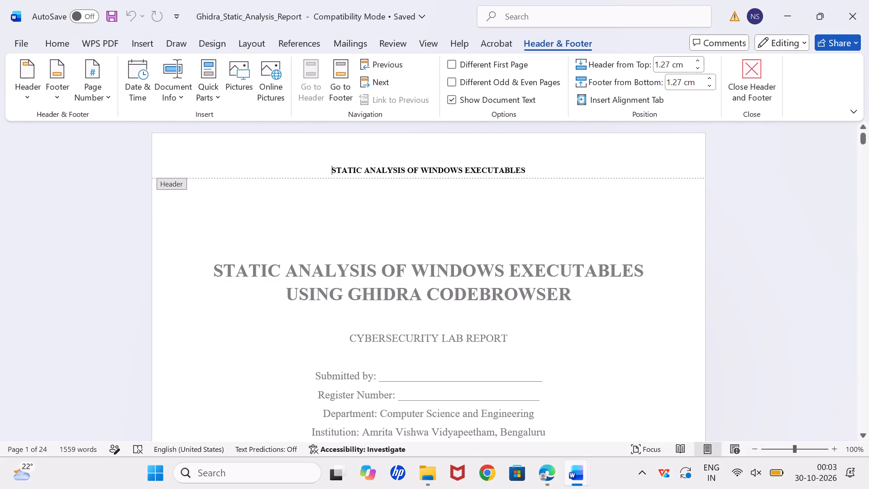
click(178, 183)
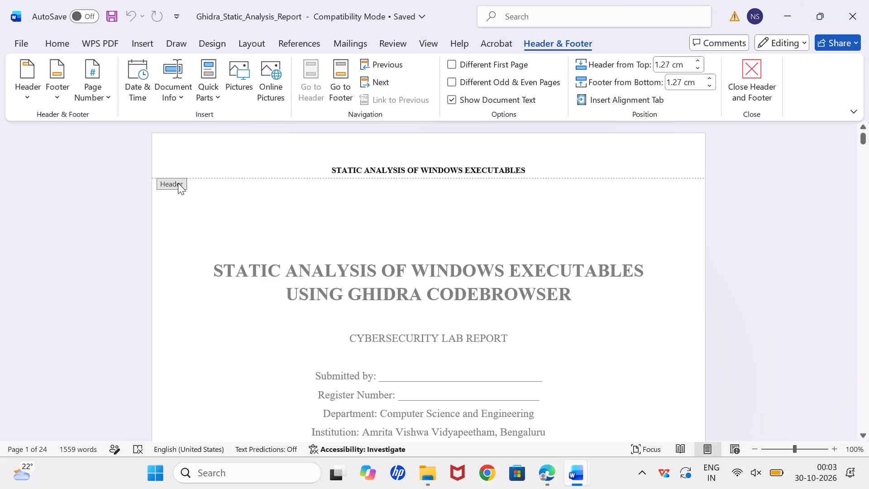
click(214, 218)
click(504, 182)
drag(504, 182, 504, 167)
triple_click(504, 167)
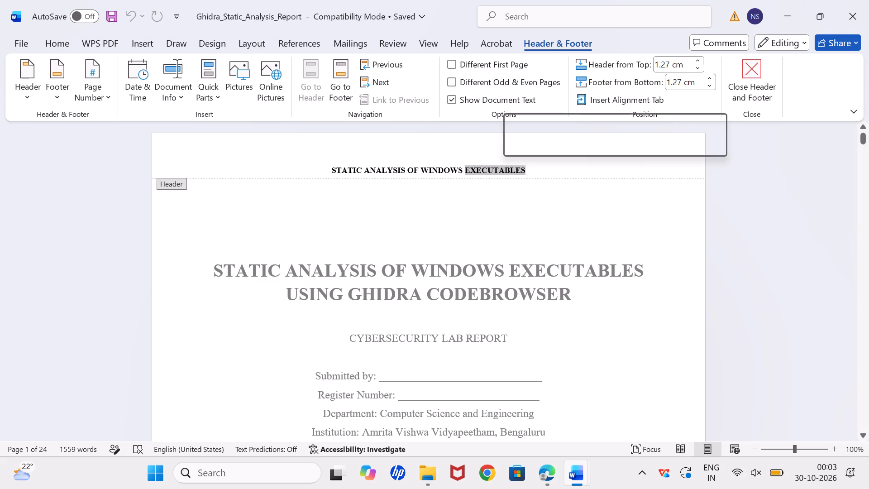
key(BackSpace)
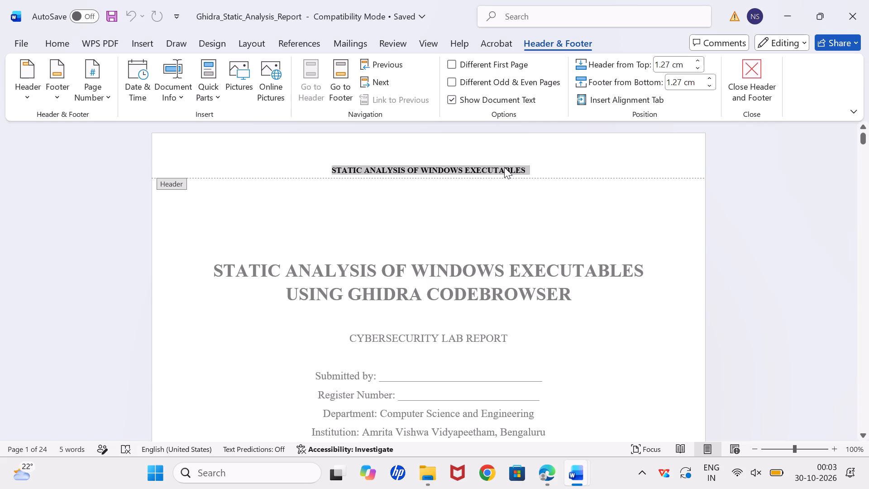
click(740, 248)
triple_click(740, 248)
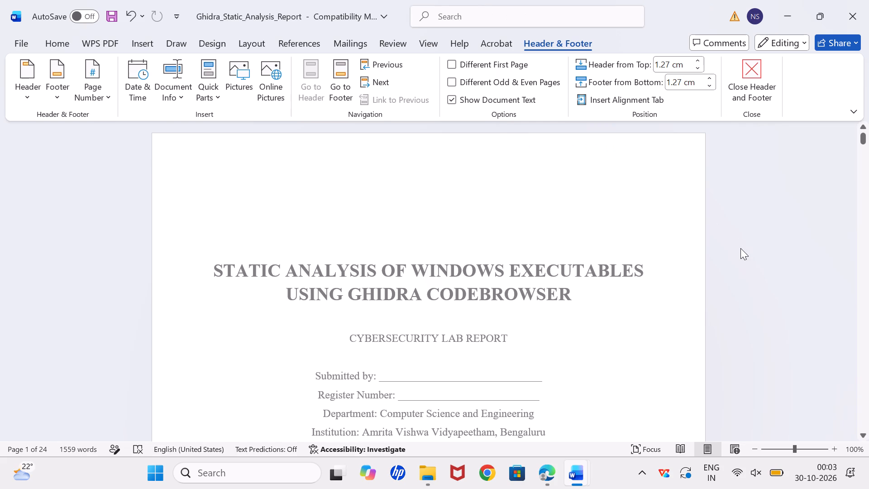
click(740, 248)
click(850, 306)
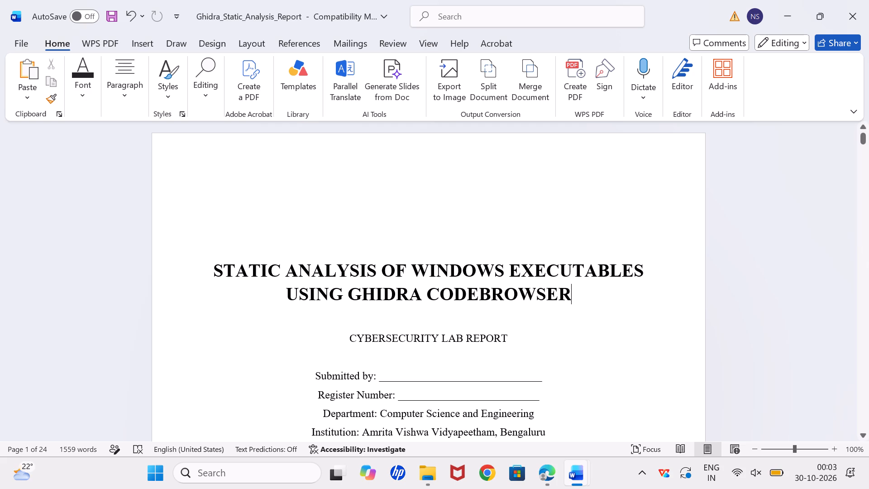
Copy the Cyber(REPORT) cover text from the CYBER FORENSICS AND MALWARE title line through the Date line.
scroll(549, 297, left, 1)
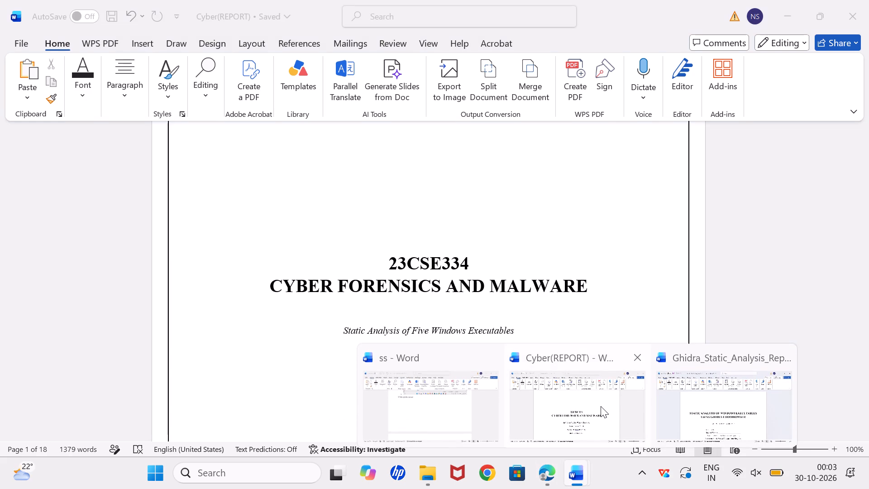
click(600, 406)
drag(263, 283, 524, 357)
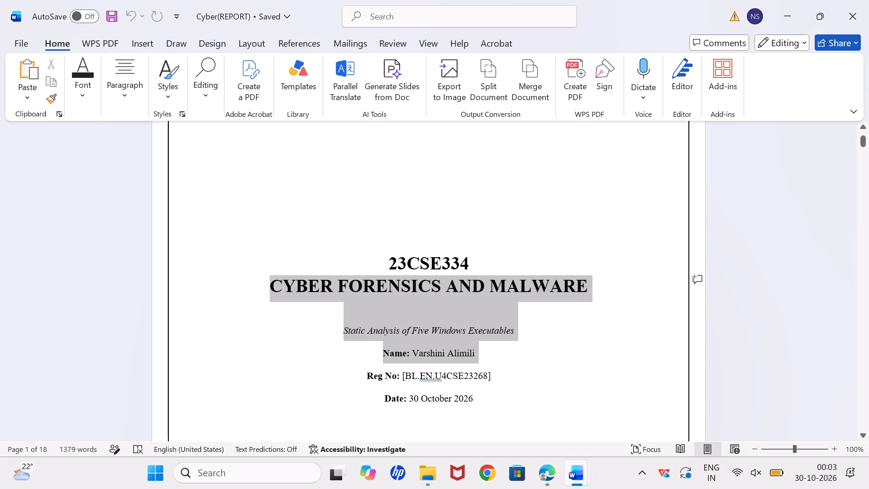
drag(524, 357, 592, 290)
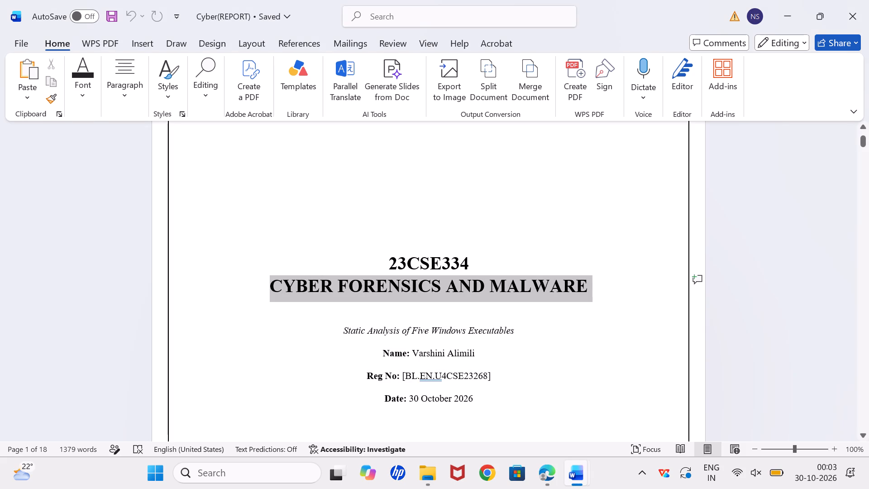
drag(592, 290, 520, 392)
scroll(520, 392, down, 2)
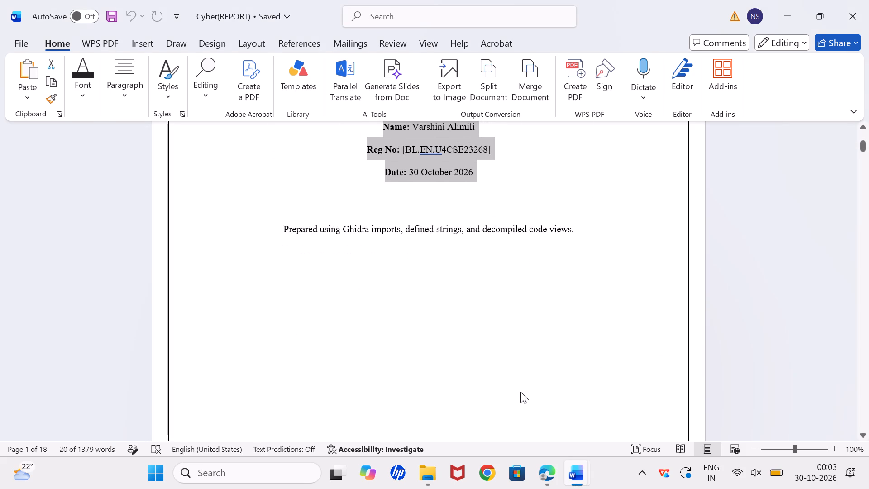
scroll(520, 392, down, 1)
key(ctrl+c)
Replace the cover title and submission details in Ghidra_Static_Analysis_Report, through the Submission Date line, with the copied cover text.
key(alt+Tab)
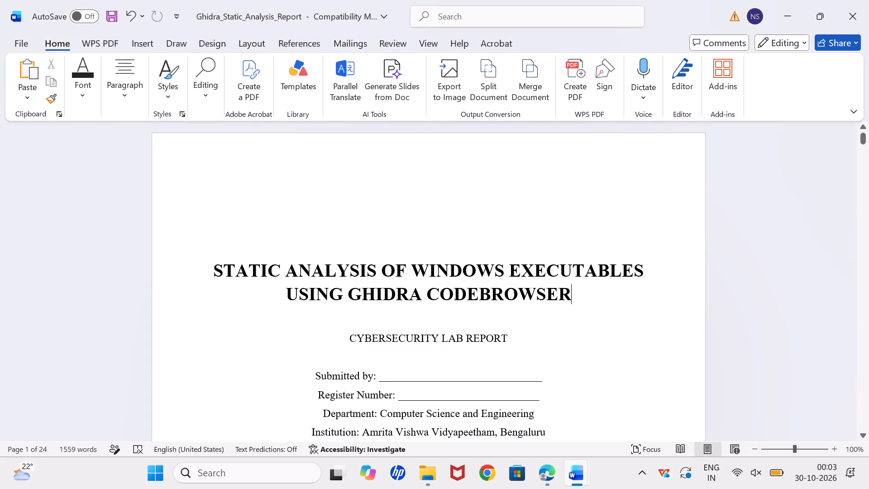
scroll(361, 291, down, 4)
scroll(311, 265, left, 1)
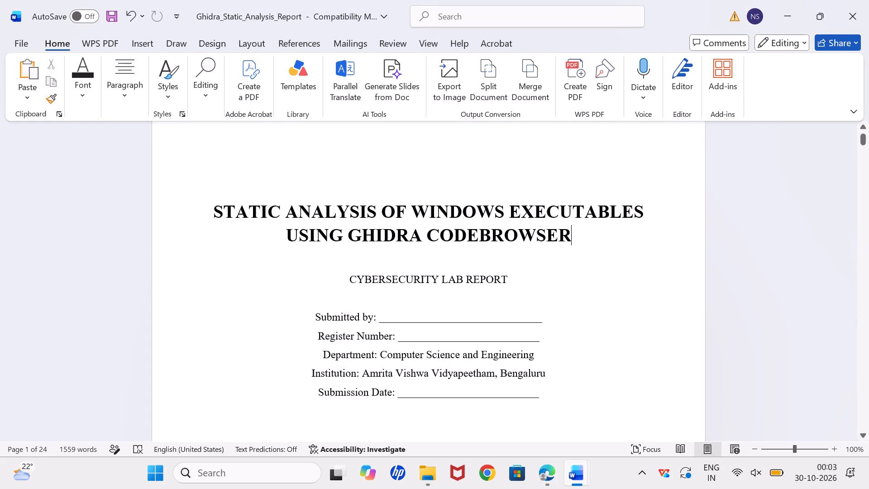
drag(215, 210, 560, 392)
key(ctrl+v)
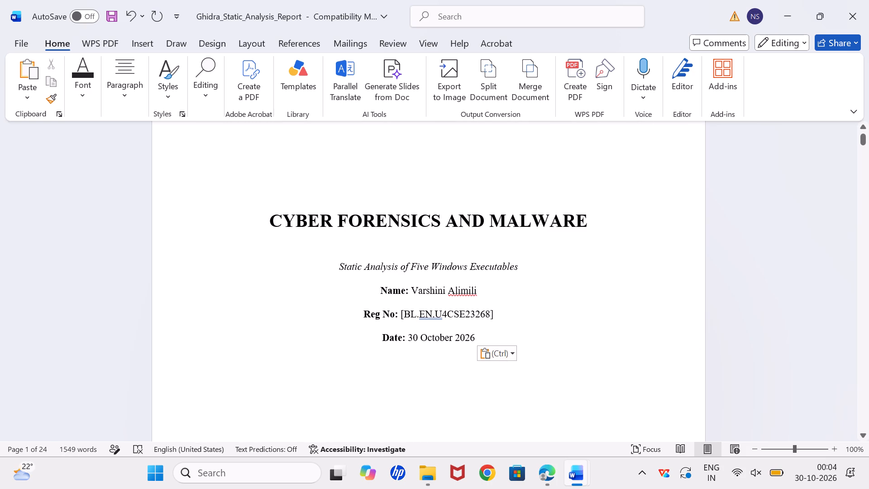
Copy the course code line 23CSE334 from the cover page of the Cyber(REPORT) document.
key(alt+Tab)
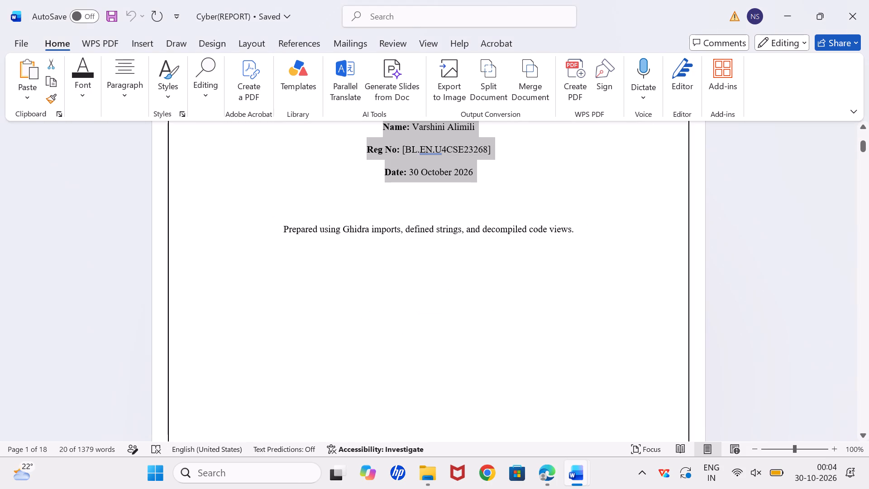
scroll(462, 259, up, 1)
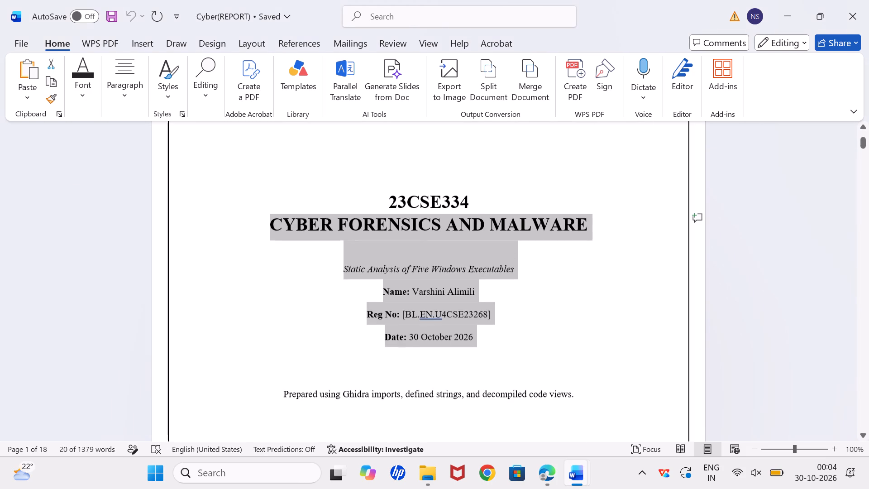
scroll(462, 259, up, 1)
key(alt+Tab)
key(alt+Tab)
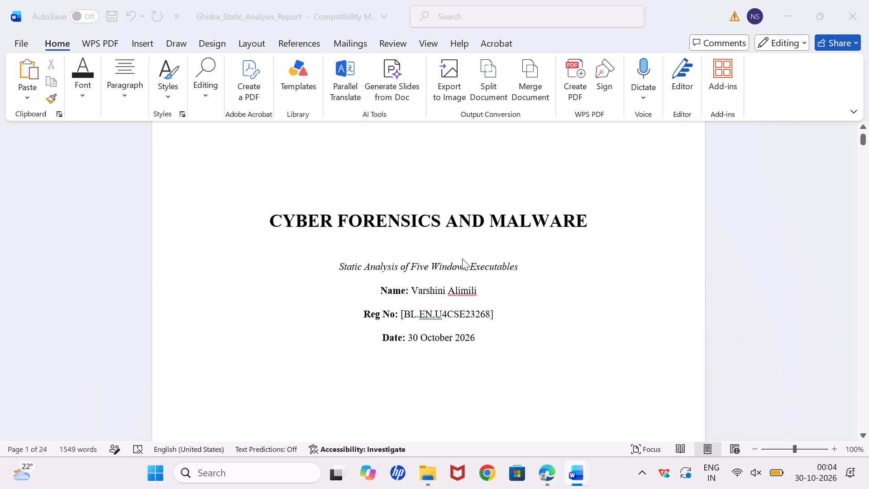
drag(387, 200, 488, 211)
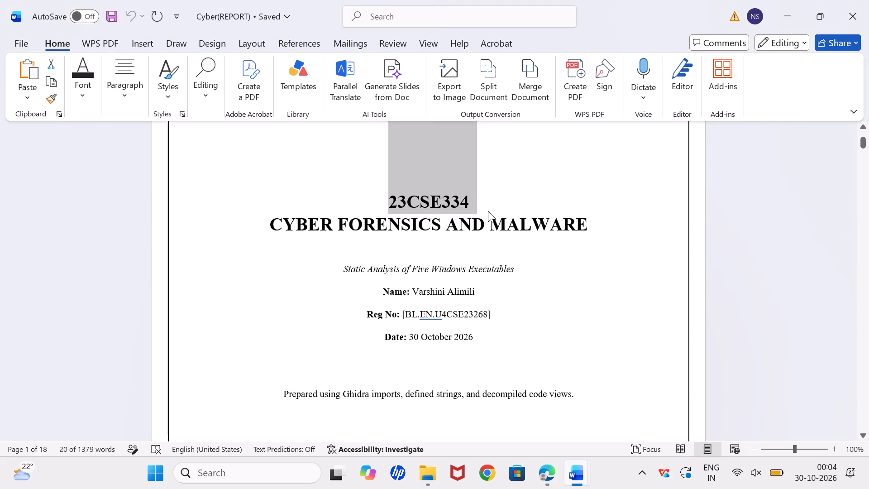
drag(488, 211, 489, 211)
key(ctrl+c)
Insert the copied 23CSE334 line above the CYBER FORENSICS AND MALWARE title in Ghidra_Static_Analysis_Report.
key(alt+Tab)
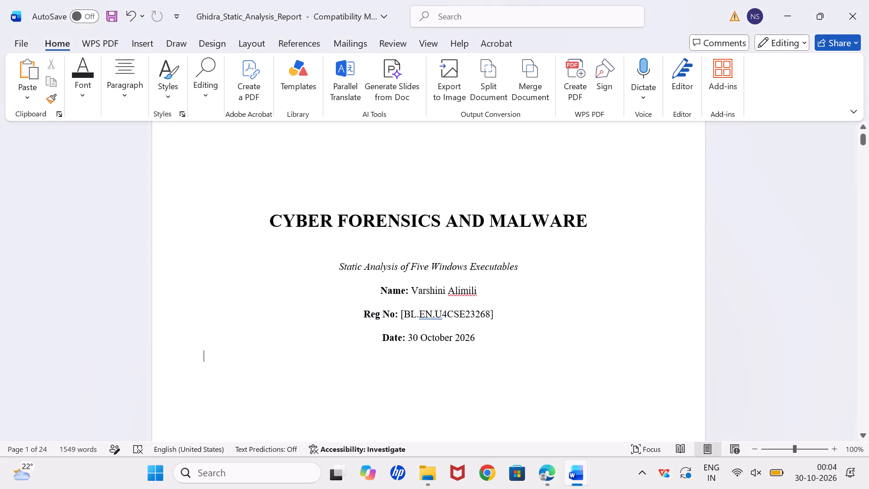
click(430, 201)
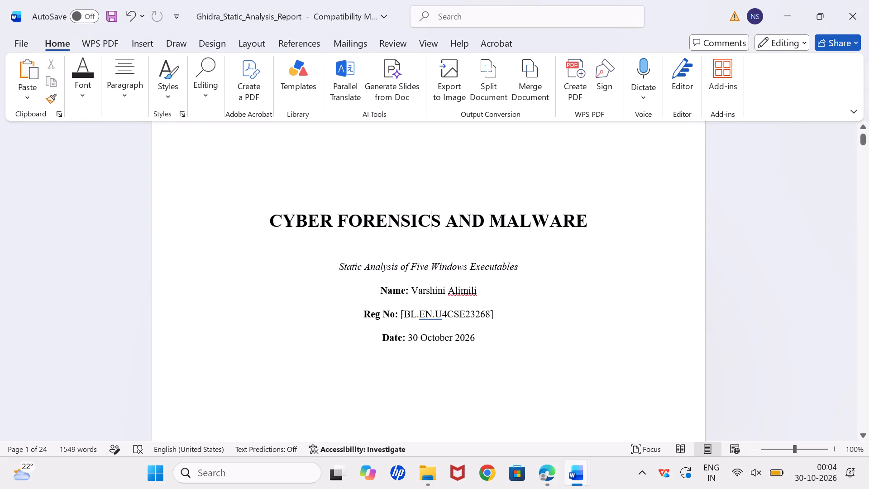
click(262, 221)
key(Left)
key(Return)
key(Up)
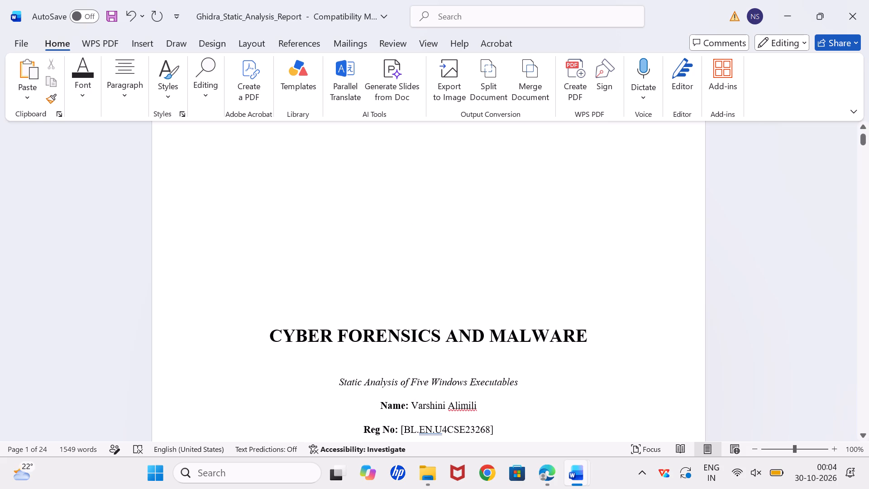
key(ctrl+v)
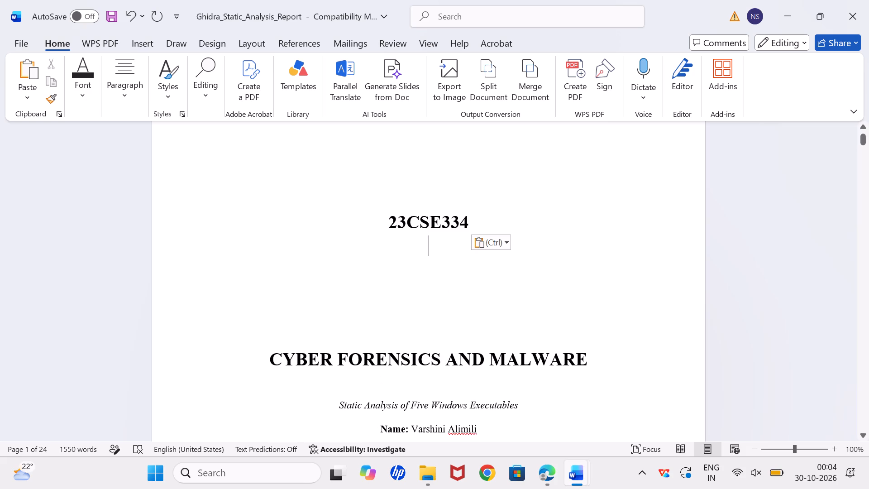
Remove the blank paragraphs between 23CSE334 and the CYBER FORENSICS AND MALWARE title, then compare the cover with Cyber(REPORT).
click(357, 335)
click(391, 278)
click(439, 244)
key(BackSpace)
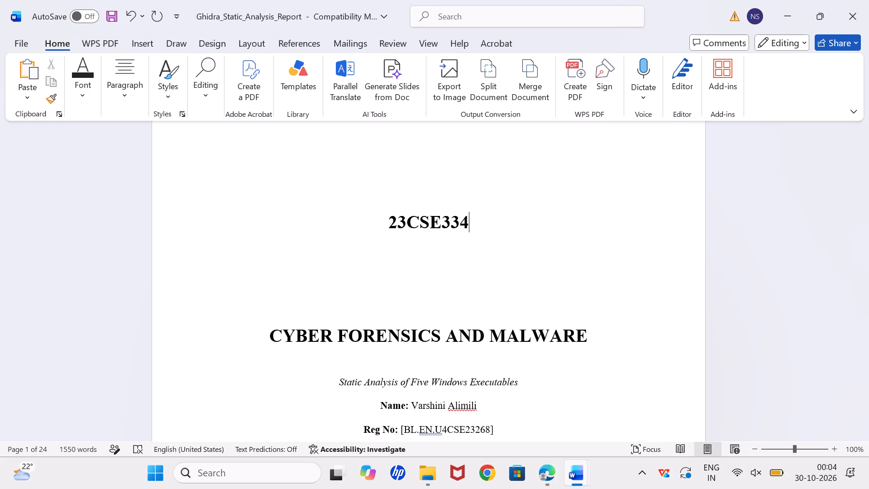
key(ctrl+z)
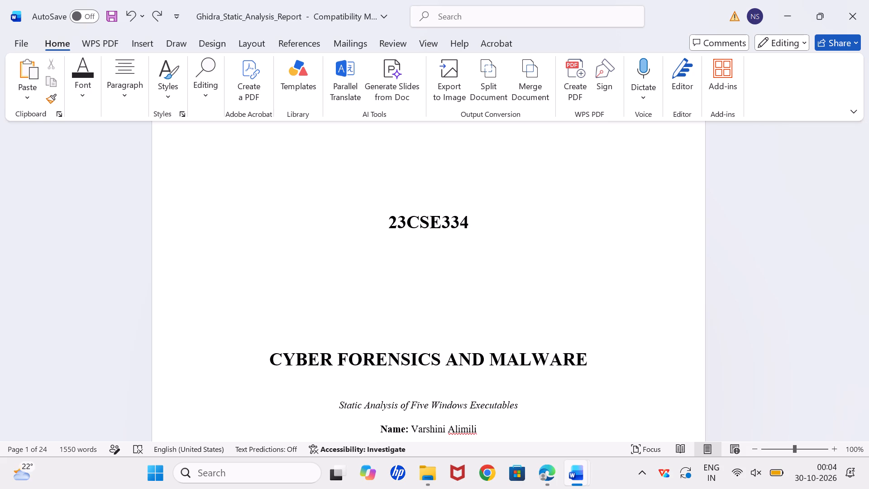
click(262, 361)
key(BackSpace)
key(BackSpace)
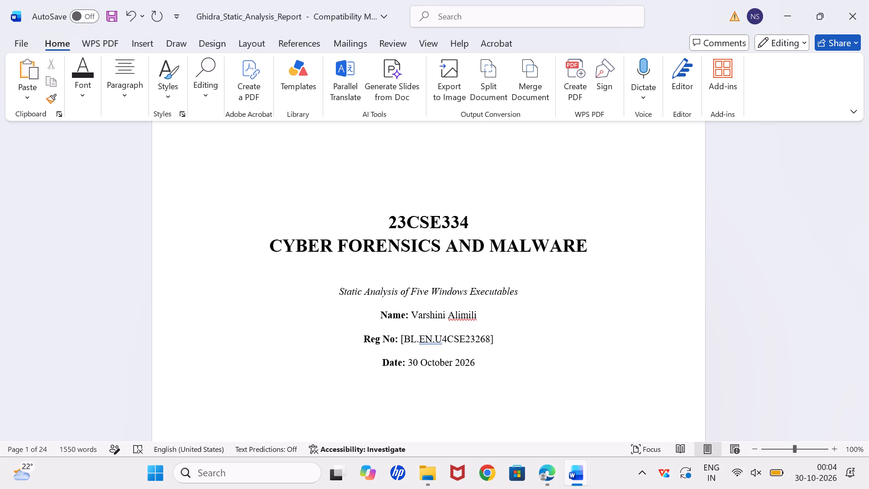
key(alt+Tab)
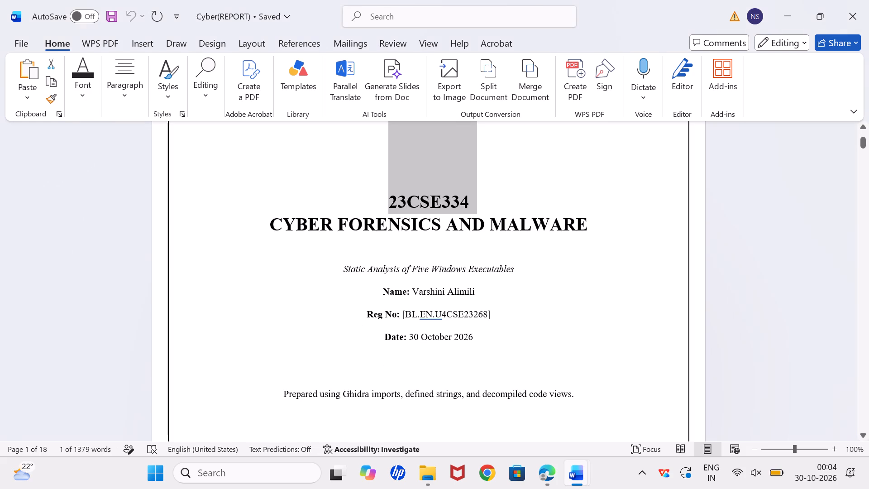
key(alt+Tab)
key(alt+Tab)
key(alt+Tab)
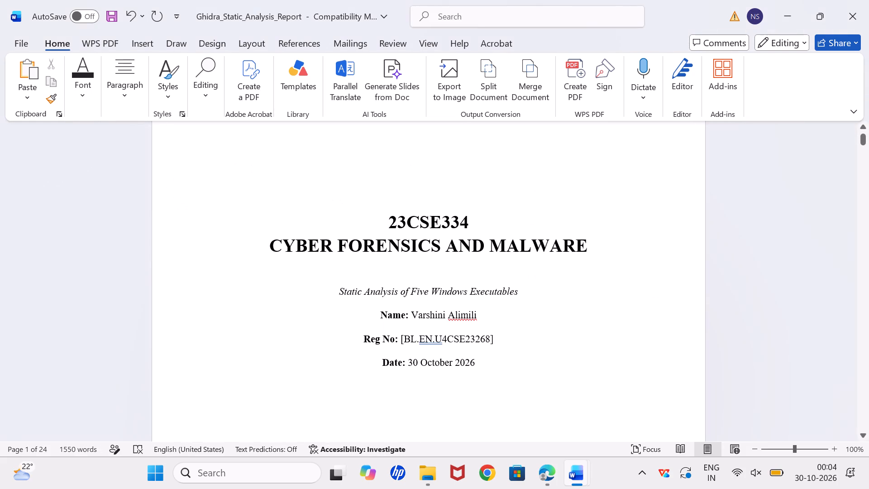
Replace the student name on the cover's Name line with the report author's full name.
drag(478, 315, 416, 312)
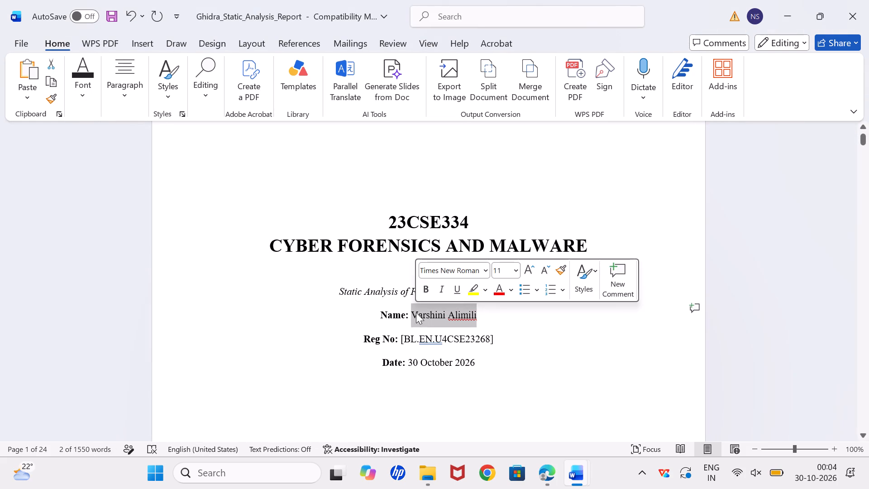
key(BackSpace)
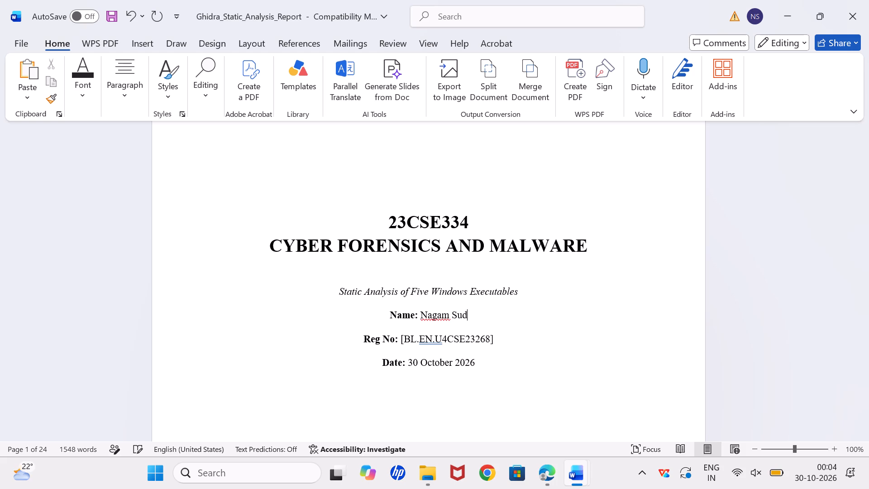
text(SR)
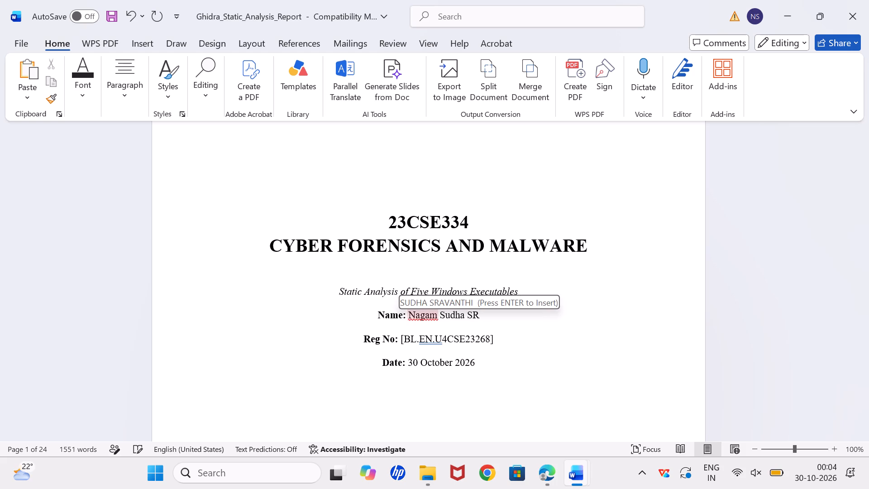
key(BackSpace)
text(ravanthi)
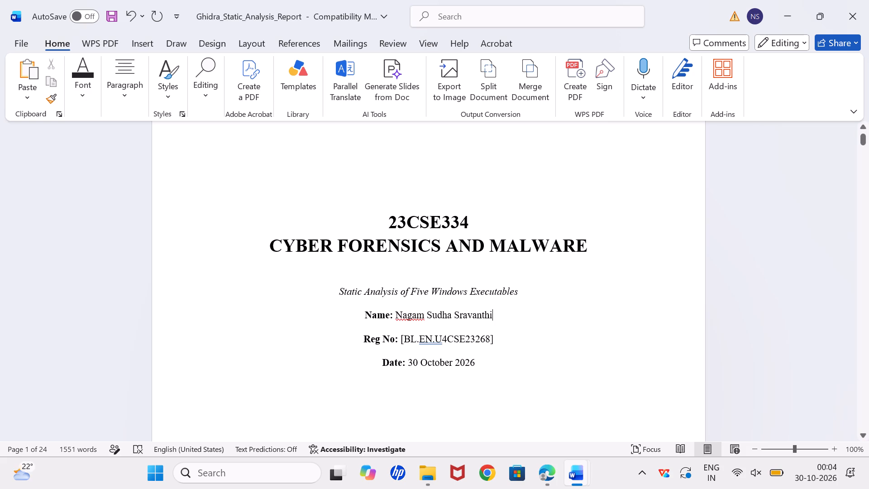
Replace the last three digits of the registration number on the cover's Reg No line with the author's own.
click(487, 341)
key(Right)
key(BackSpace)
key(BackSpace)
key(BackSpace)
text(137)
Copy the line "Prepared using Ghidra imports, defined strings, and decompiled code views." from Cyber(REPORT) to below the Date line in Ghidra_Static_Analysis_Report.
scroll(484, 402, down, 1)
key(alt+Tab)
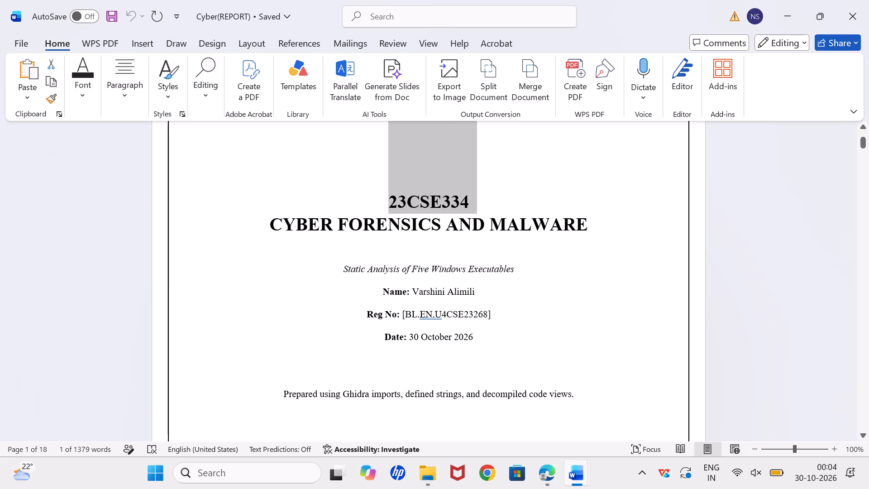
drag(287, 391, 601, 384)
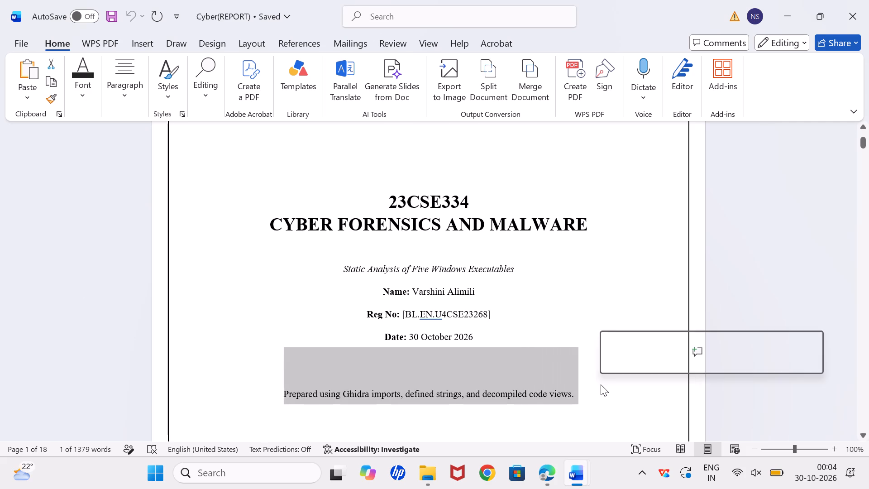
key(ctrl+c)
key(alt+Tab)
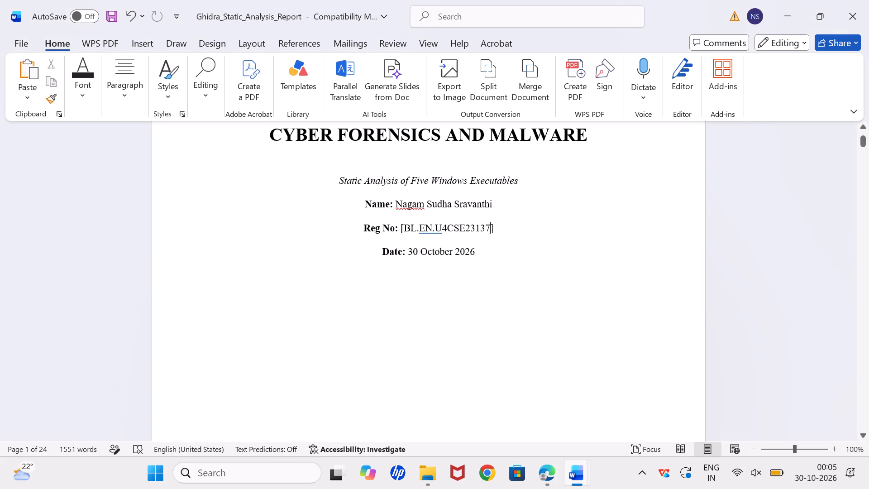
click(492, 257)
key(Return)
key(Return)
key(ctrl+v)
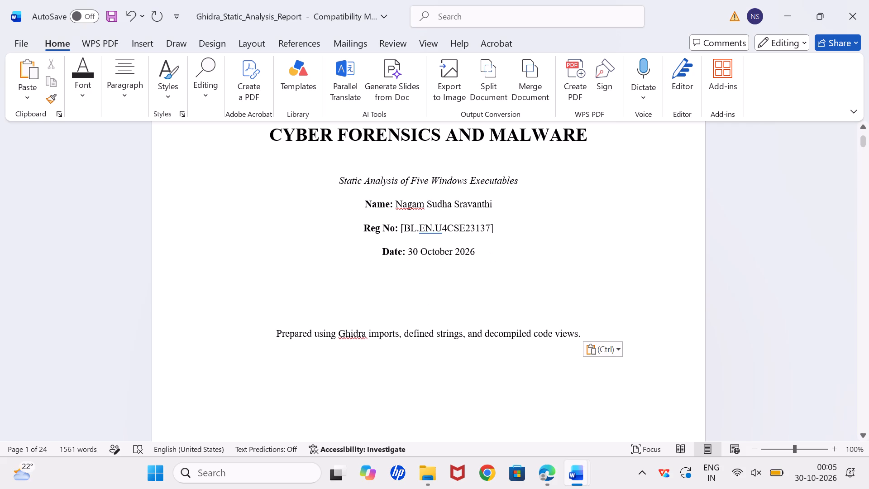
Delete the extra blank line between the Date line and the "Prepared using Ghidra imports" line on the cover.
click(428, 296)
click(486, 275)
key(BackSpace)
key(BackSpace)
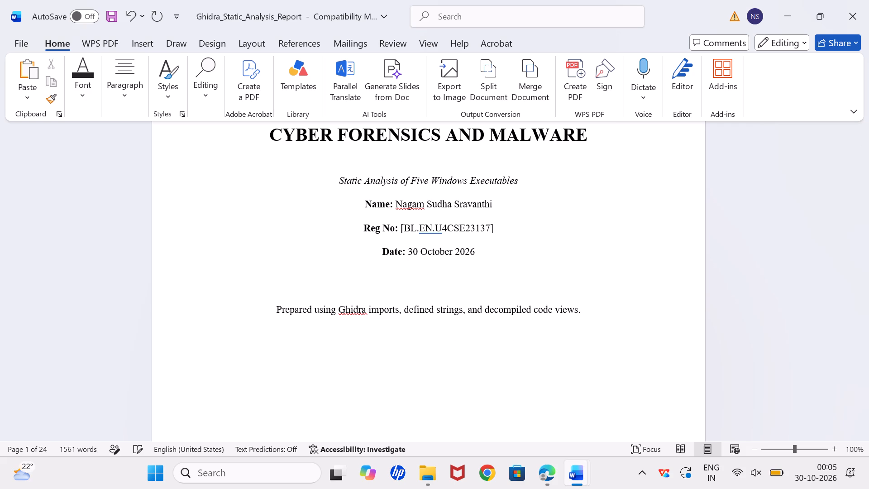
key(alt+Tab)
key(alt+Tab)
Delete the "Cybersecurity Lab | Page" text from the footer of Ghidra_Static_Analysis_Report.
click(503, 360)
scroll(503, 360, down, 5)
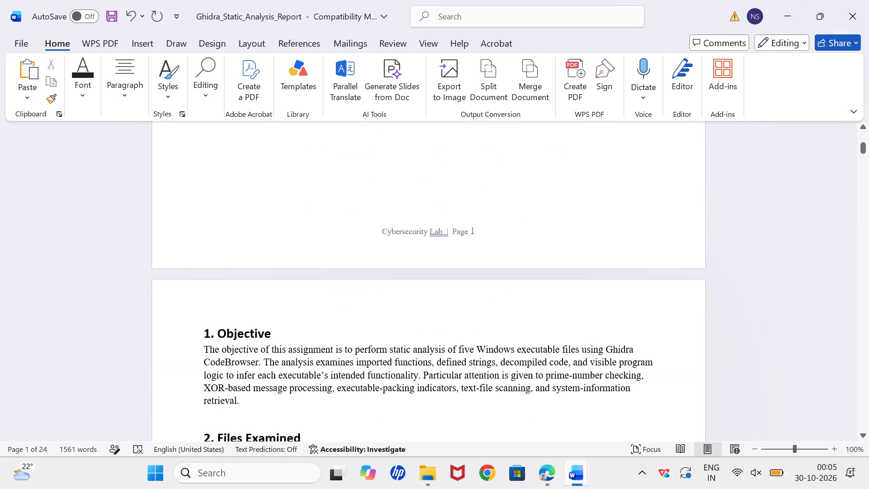
key(alt+Tab)
scroll(503, 360, down, 3)
key(alt+Tab)
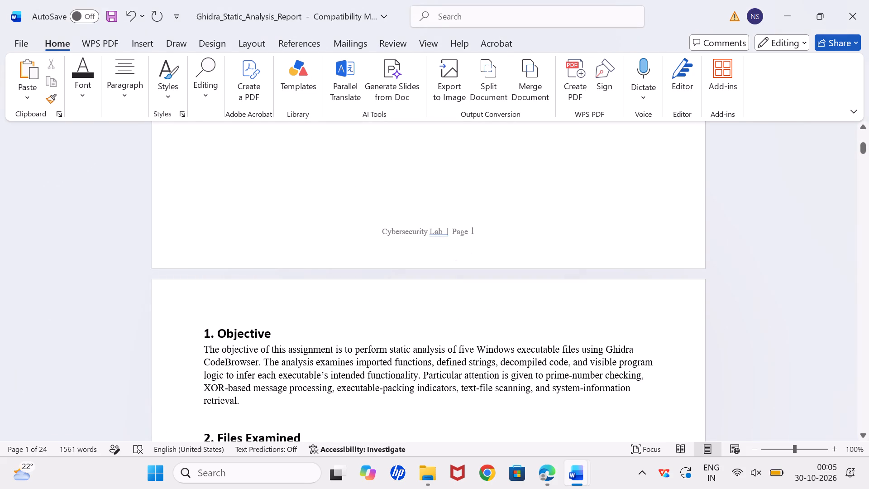
right_click(430, 232)
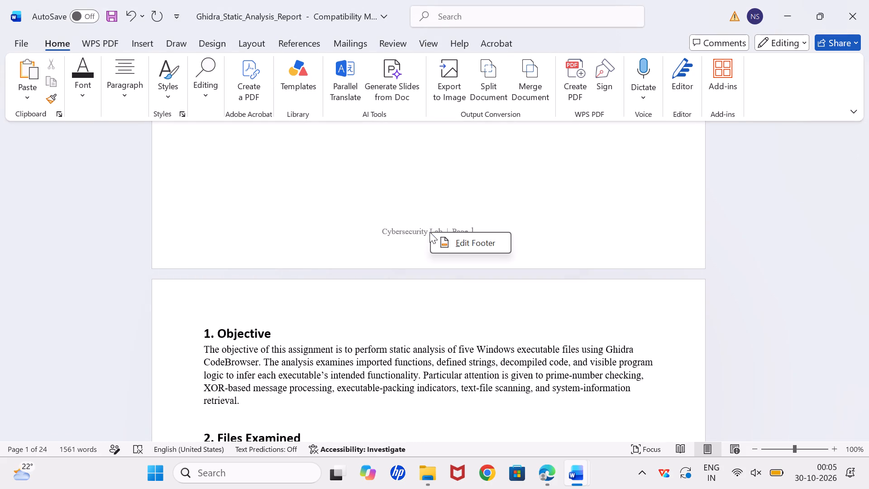
click(458, 242)
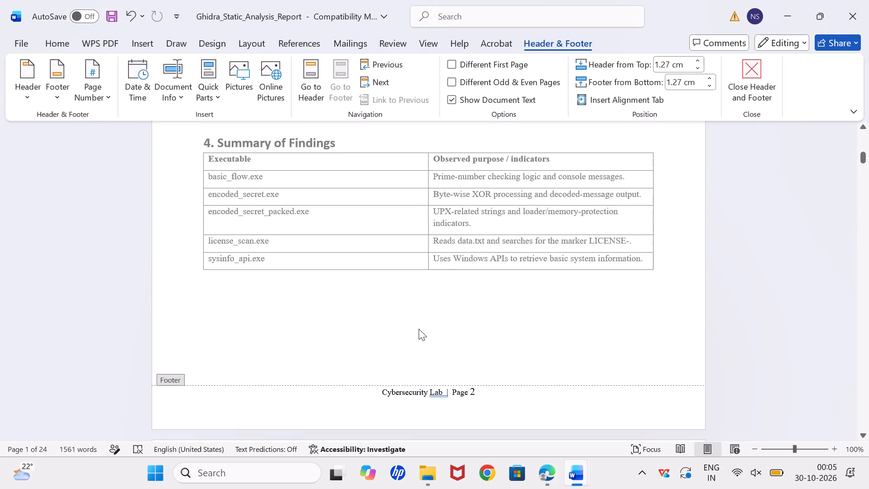
drag(474, 394, 374, 392)
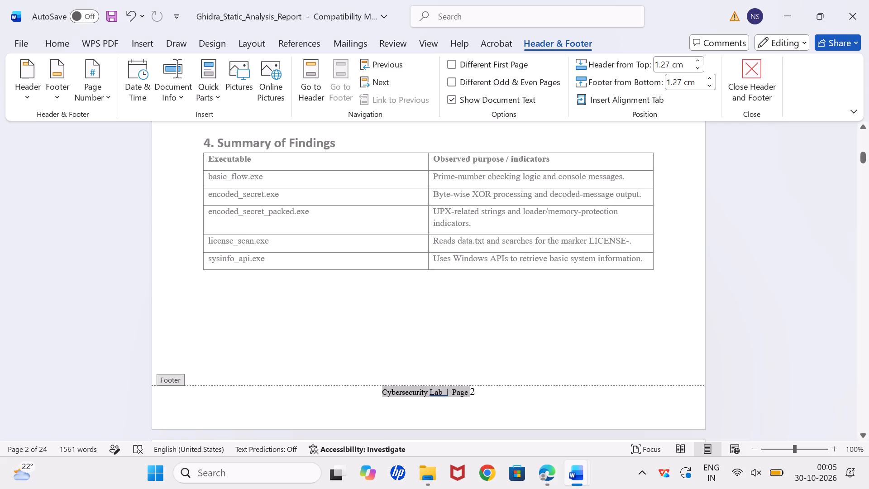
drag(374, 392, 372, 392)
key(BackSpace)
Delete the remaining page number from the footer and return to the document body.
key(Right)
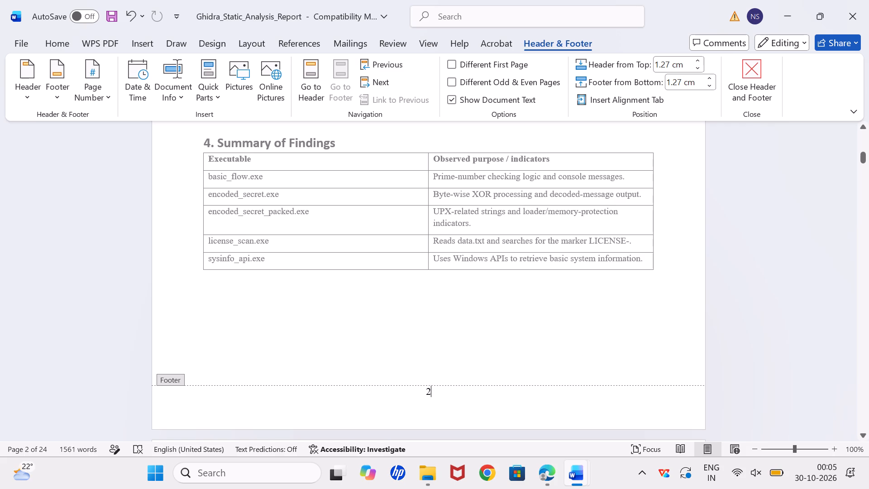
key(BackSpace)
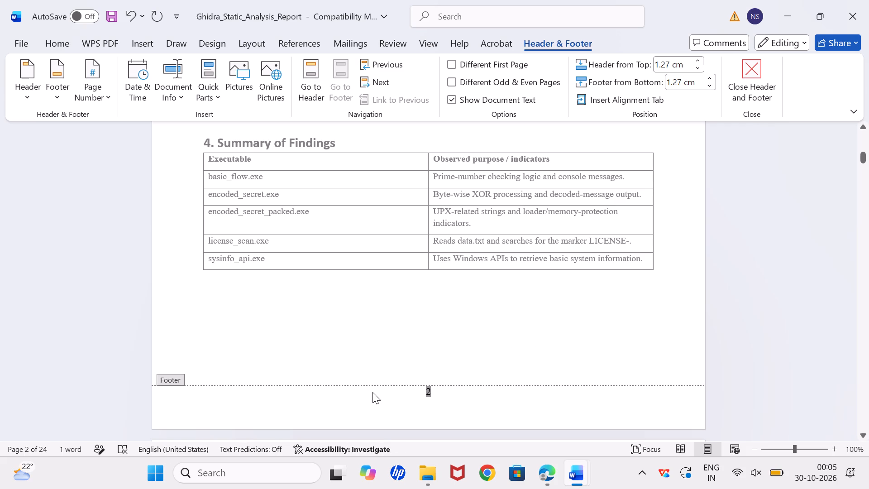
key(BackSpace)
key(BackSpace)
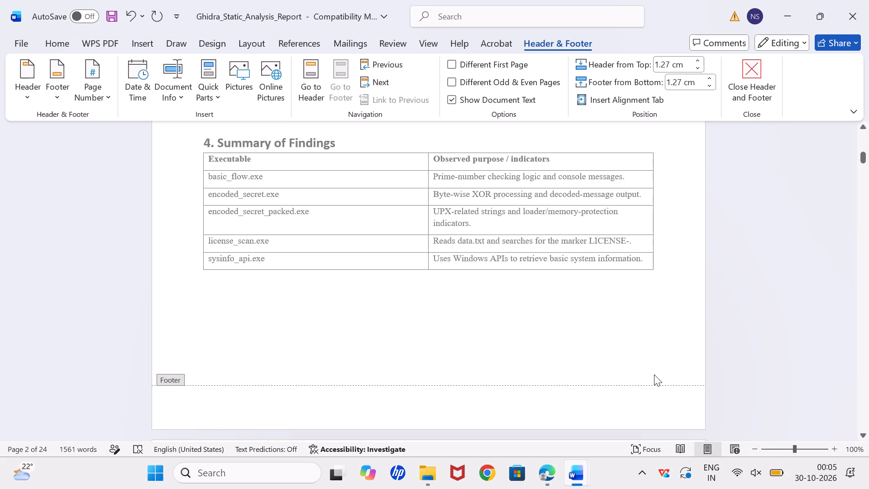
key(BackSpace)
click(842, 329)
click(761, 328)
click(621, 326)
scroll(621, 326, up, 11)
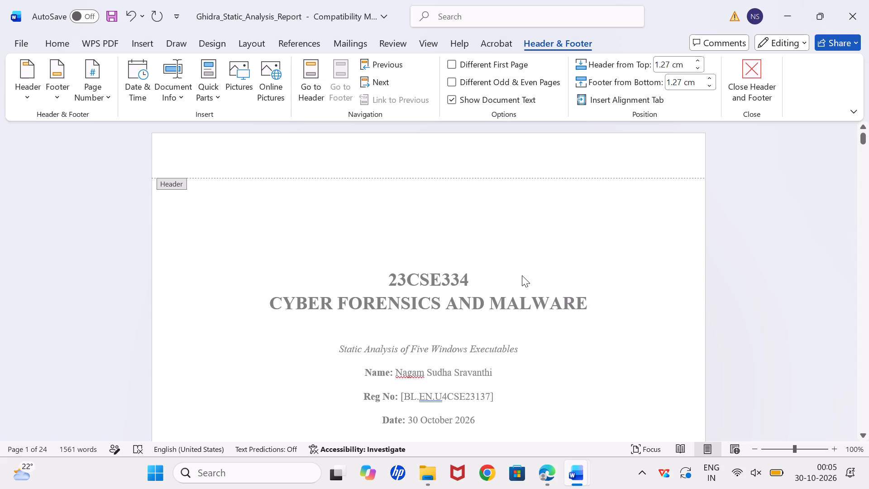
click(743, 84)
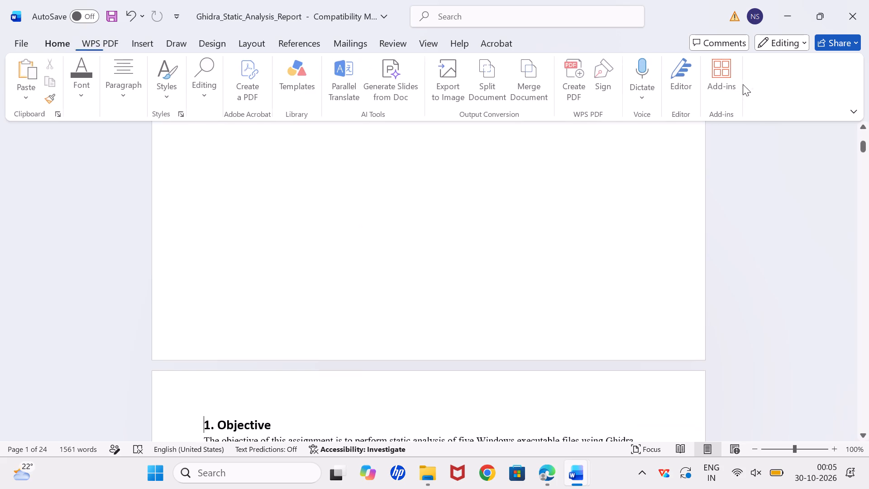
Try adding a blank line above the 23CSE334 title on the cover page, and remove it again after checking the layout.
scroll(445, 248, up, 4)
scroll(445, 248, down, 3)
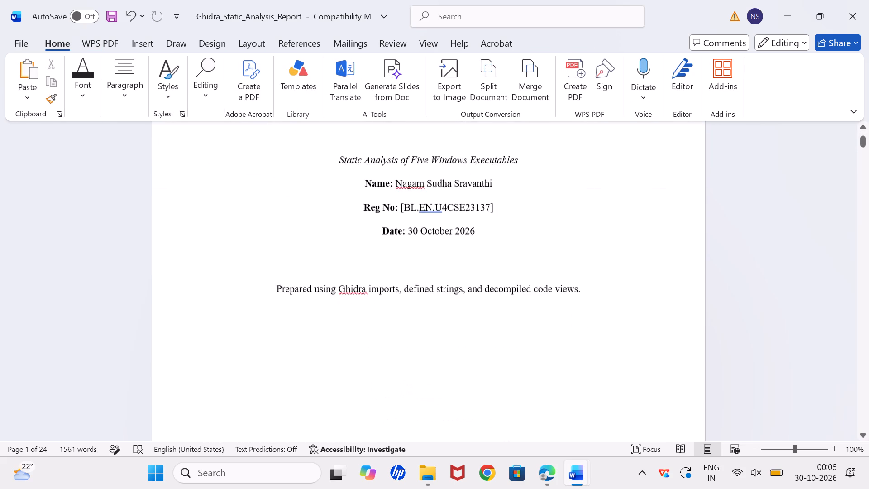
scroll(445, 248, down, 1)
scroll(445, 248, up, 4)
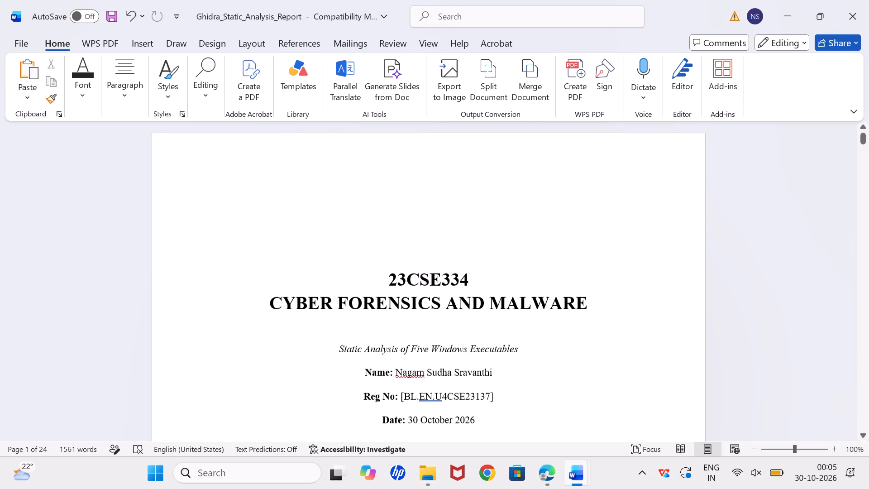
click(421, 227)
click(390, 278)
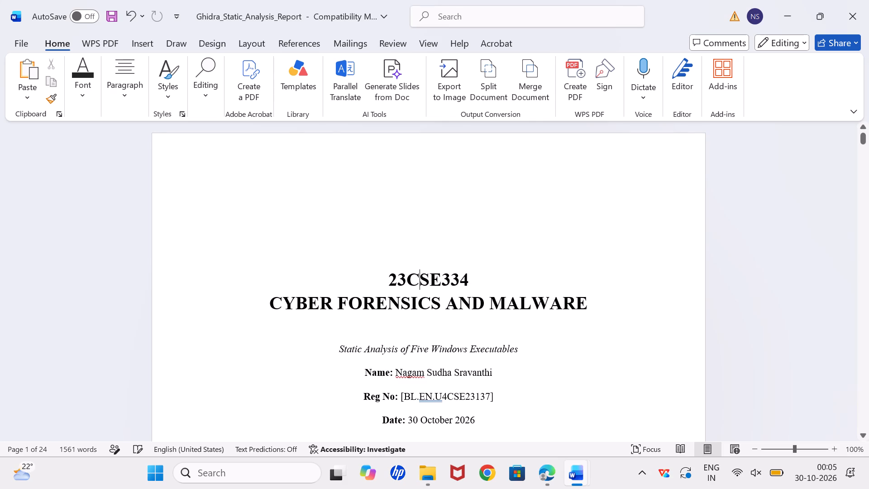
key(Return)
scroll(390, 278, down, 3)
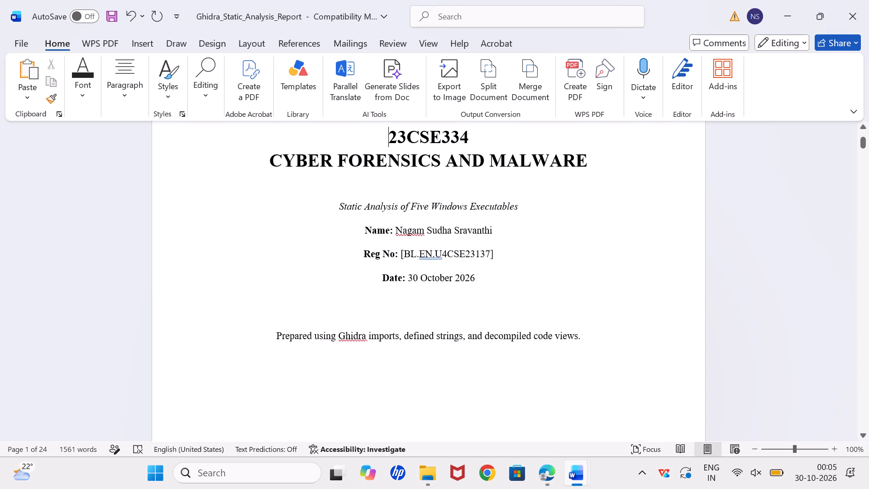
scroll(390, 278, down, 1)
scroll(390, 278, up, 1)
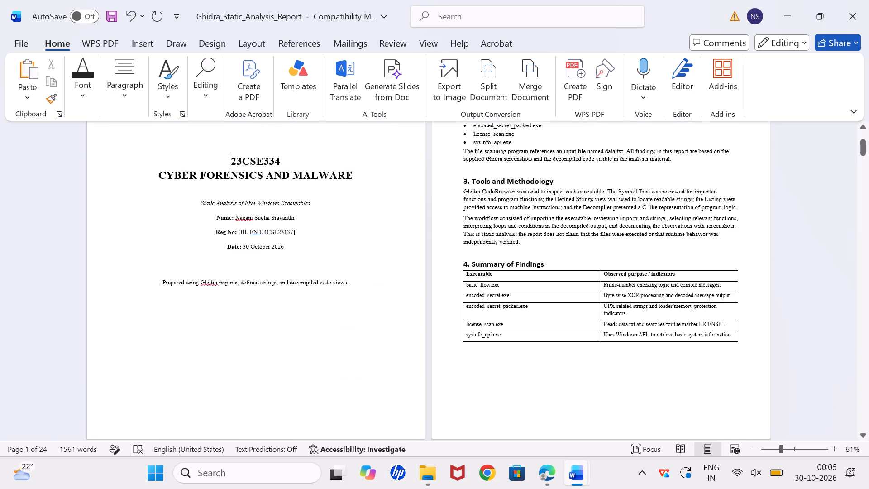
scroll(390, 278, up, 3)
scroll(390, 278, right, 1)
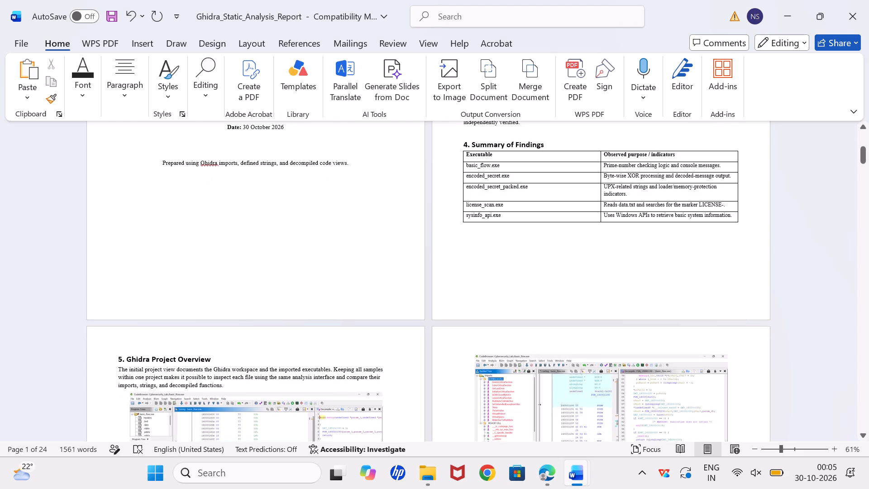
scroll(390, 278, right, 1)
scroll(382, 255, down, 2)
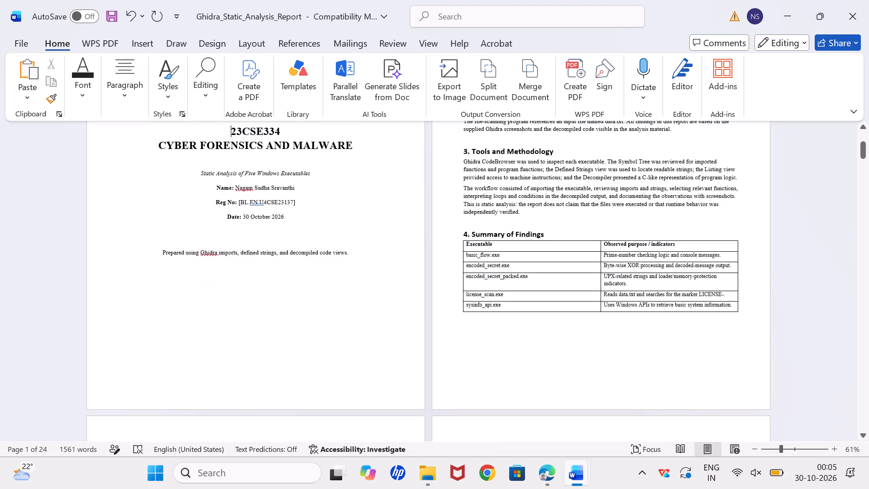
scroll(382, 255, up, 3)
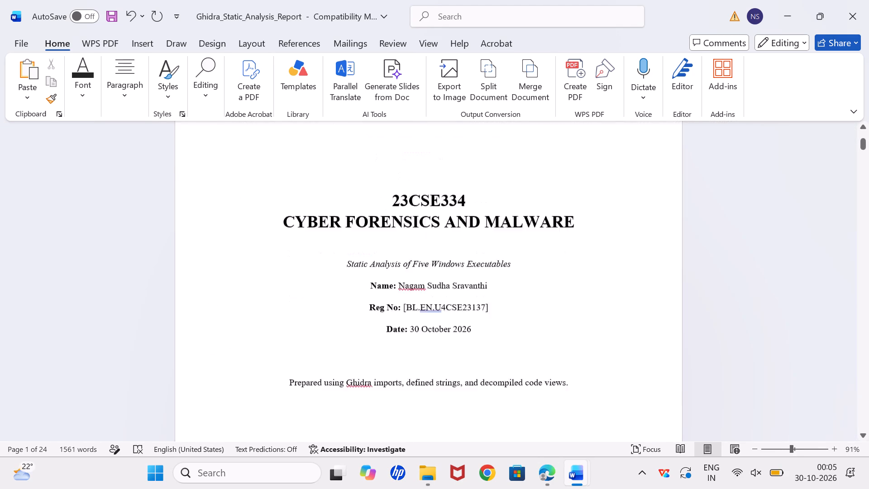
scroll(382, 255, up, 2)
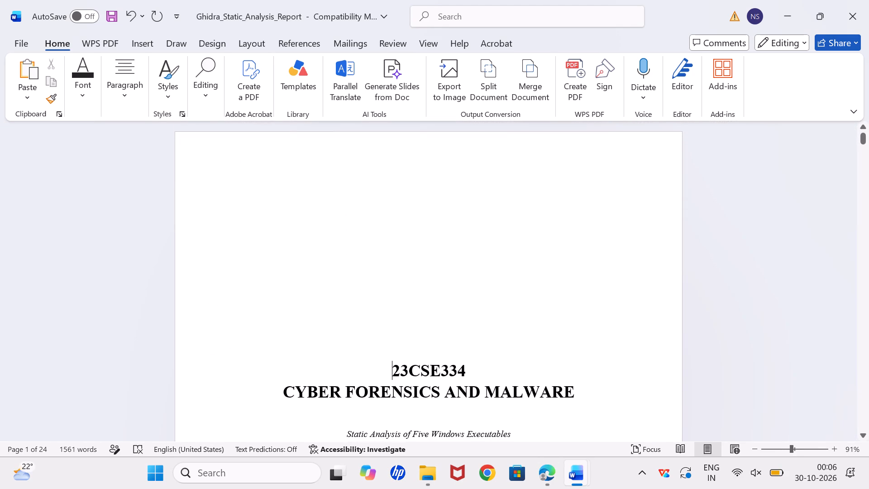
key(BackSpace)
Increase the font size of the body paragraph under "1. Objective" to 12.
scroll(585, 378, down, 2)
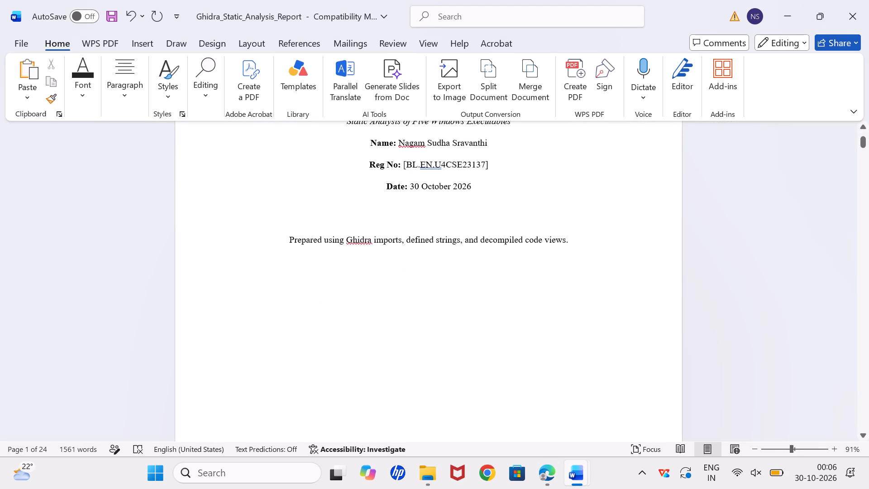
scroll(585, 378, down, 5)
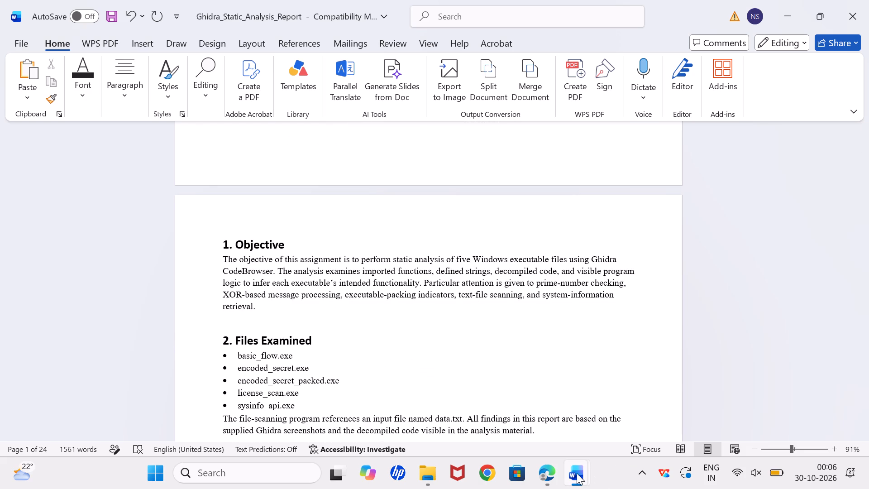
click(690, 422)
scroll(430, 388, down, 2)
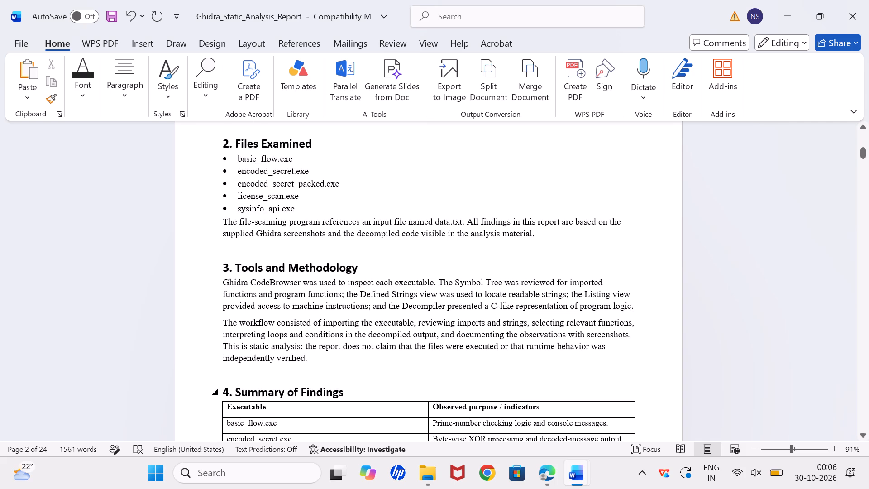
scroll(430, 388, up, 2)
drag(223, 243, 262, 289)
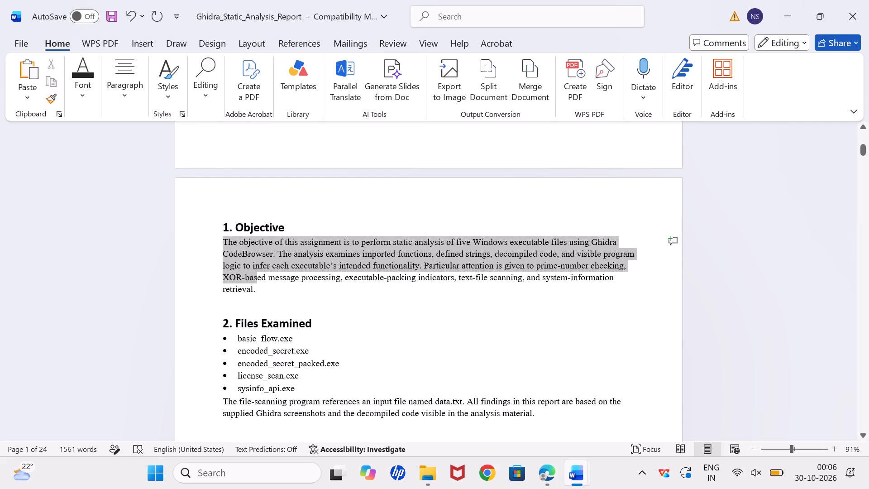
drag(262, 289, 262, 290)
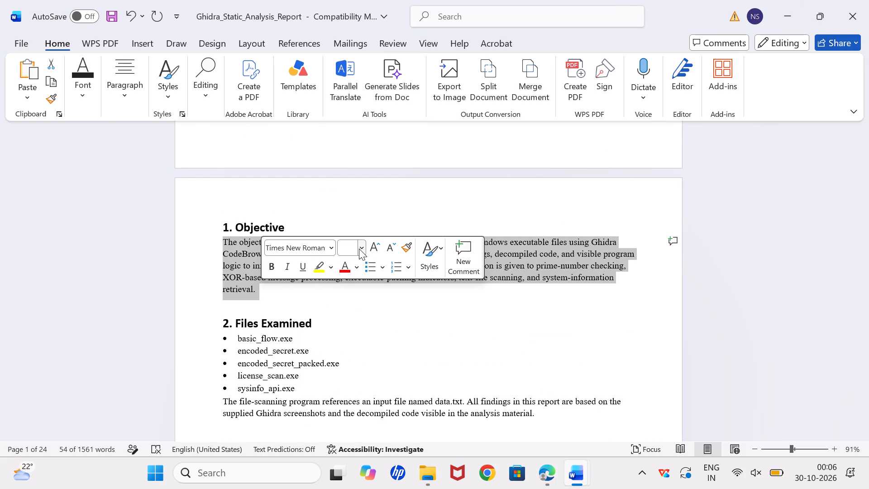
click(373, 250)
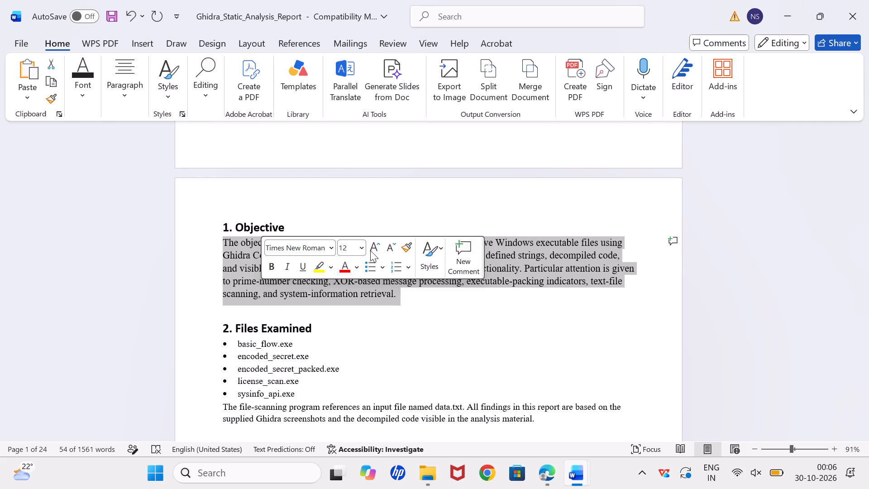
click(414, 321)
Increase the font size of the bulleted file list and the paragraph under "2. Files Examined" to 12.
scroll(389, 377, down, 1)
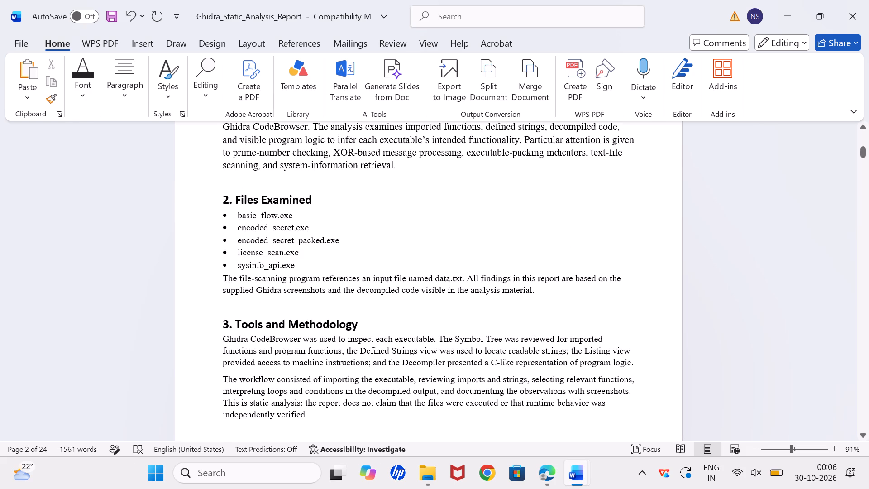
drag(239, 215, 540, 298)
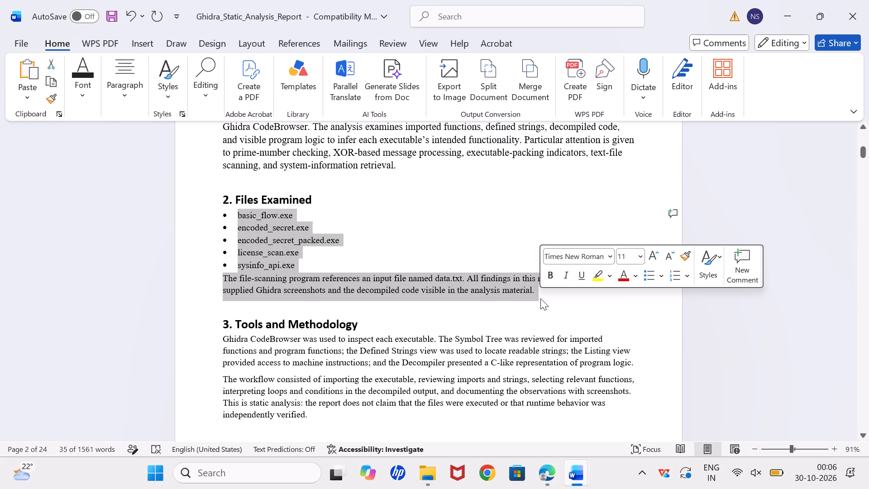
click(650, 258)
click(447, 233)
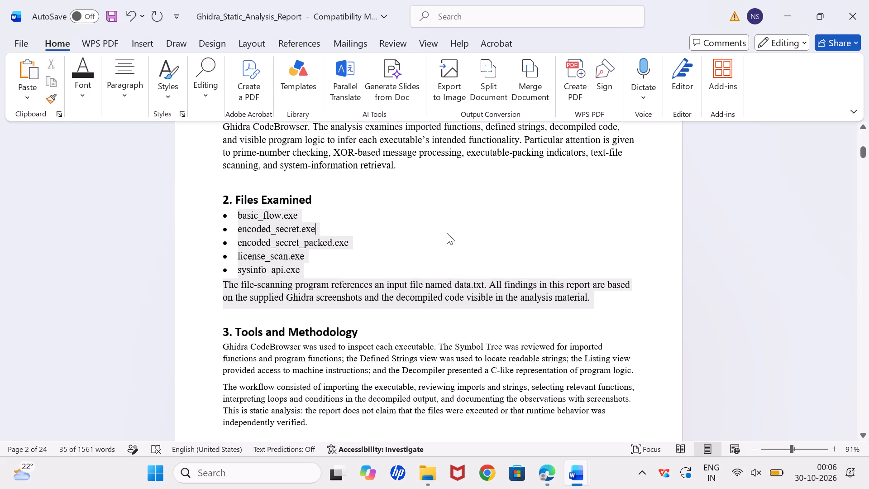
Increase the font size of both paragraphs under "3. Tools and Methodology" to 12.
scroll(447, 233, down, 2)
drag(220, 213, 323, 284)
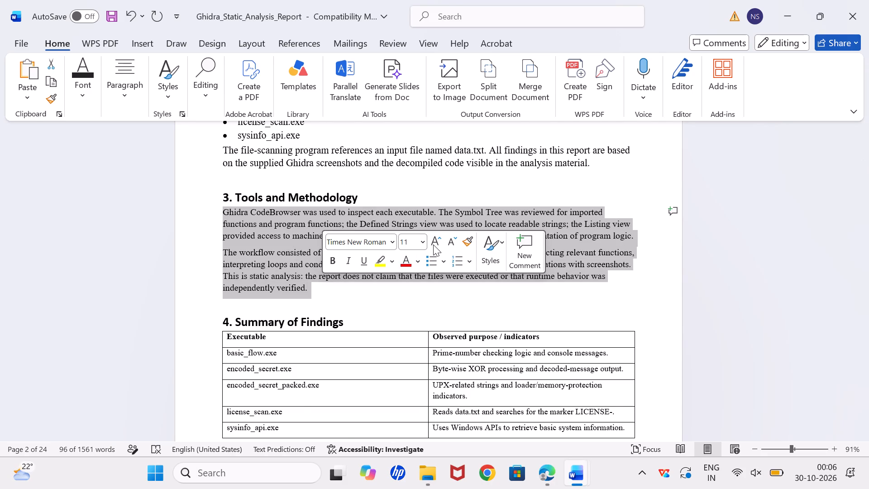
click(433, 244)
click(430, 189)
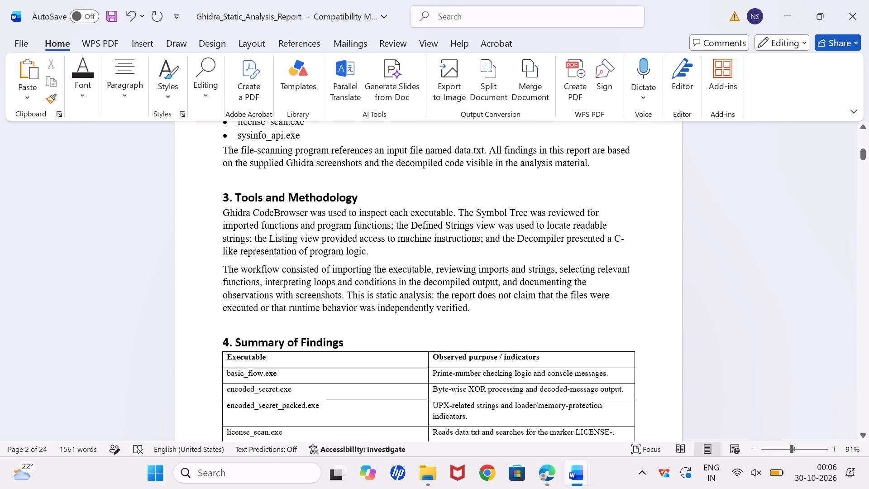
Justify both body paragraphs under the "3. Tools and Methodology" heading.
drag(223, 214, 489, 307)
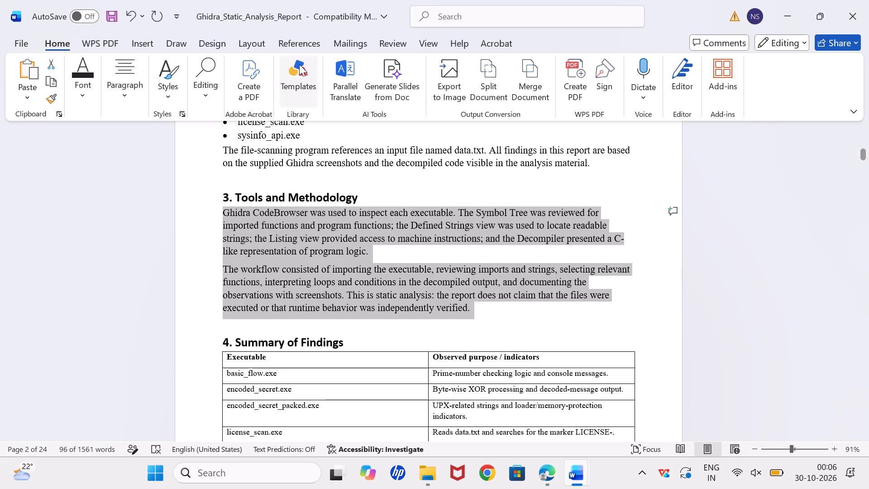
click(131, 91)
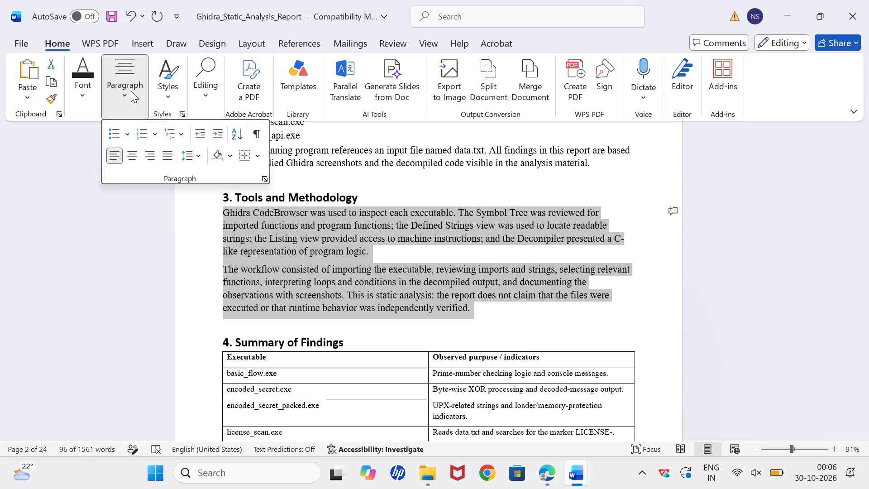
click(168, 156)
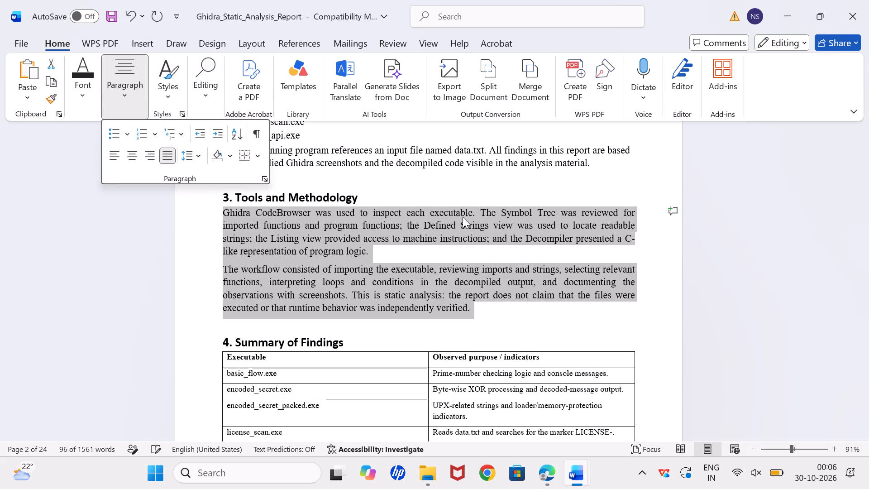
click(475, 228)
Justify the body paragraph under the "1. Objective" heading.
scroll(475, 228, up, 4)
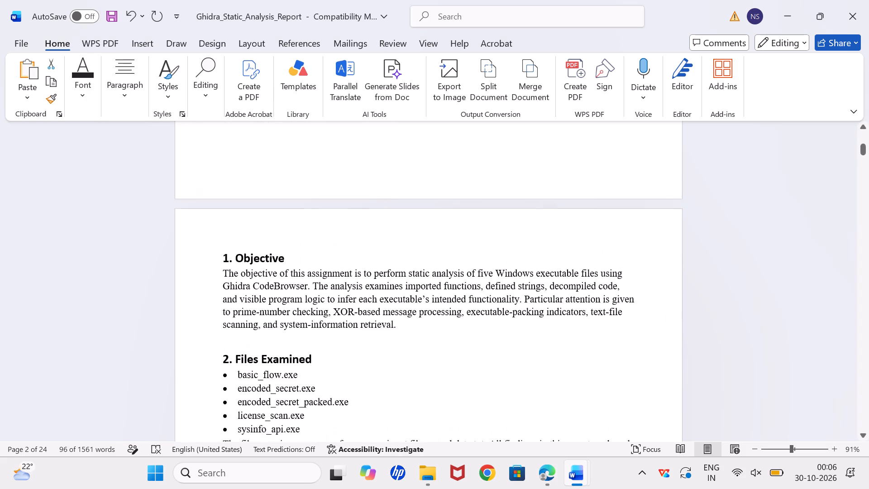
drag(219, 288, 438, 347)
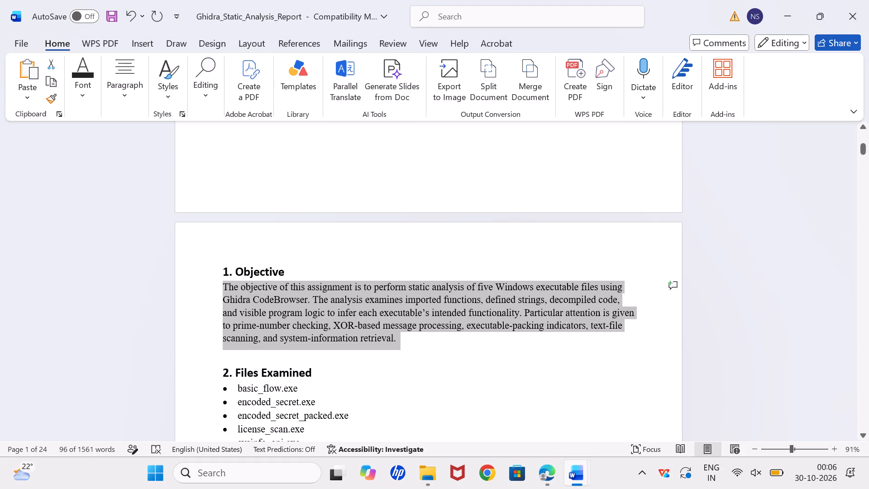
click(124, 91)
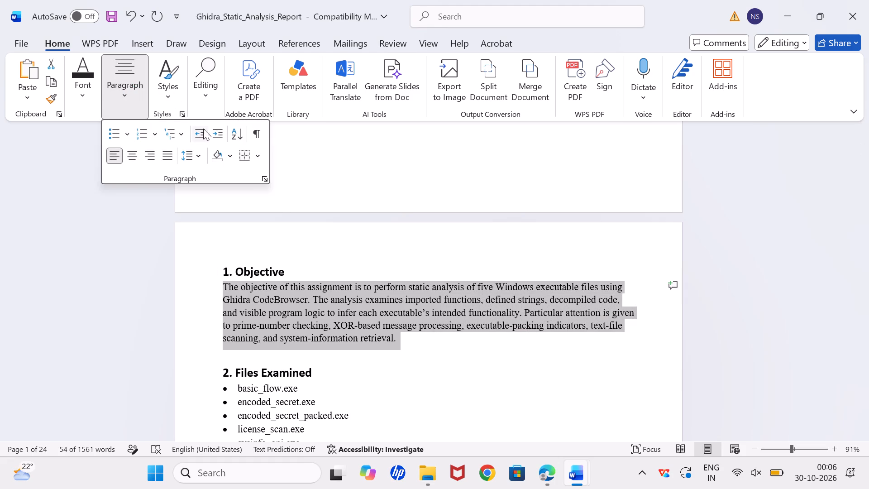
click(162, 154)
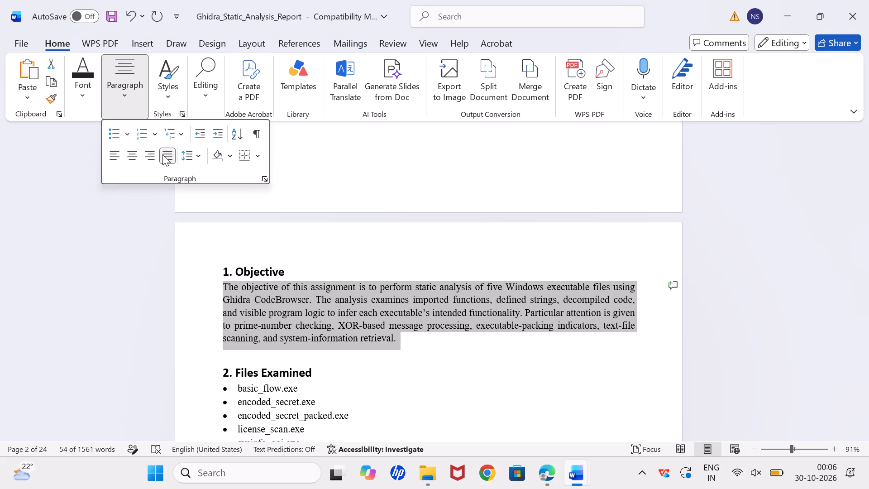
click(335, 240)
scroll(335, 240, down, 1)
click(437, 254)
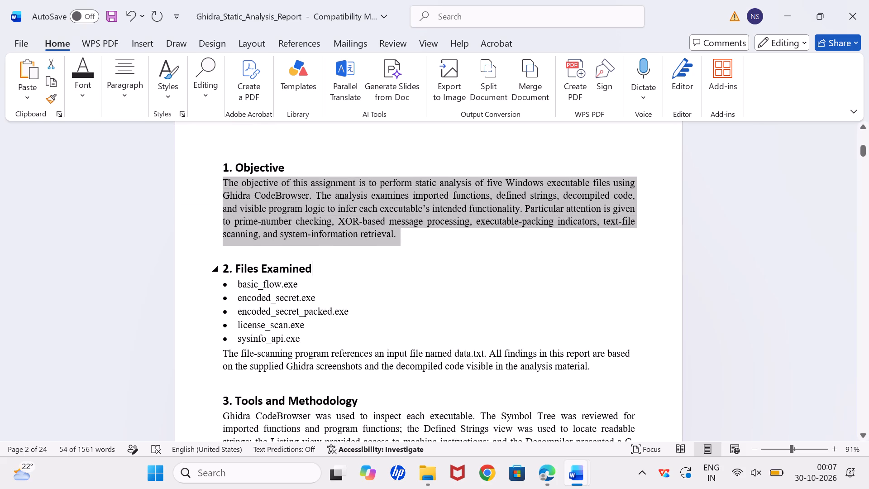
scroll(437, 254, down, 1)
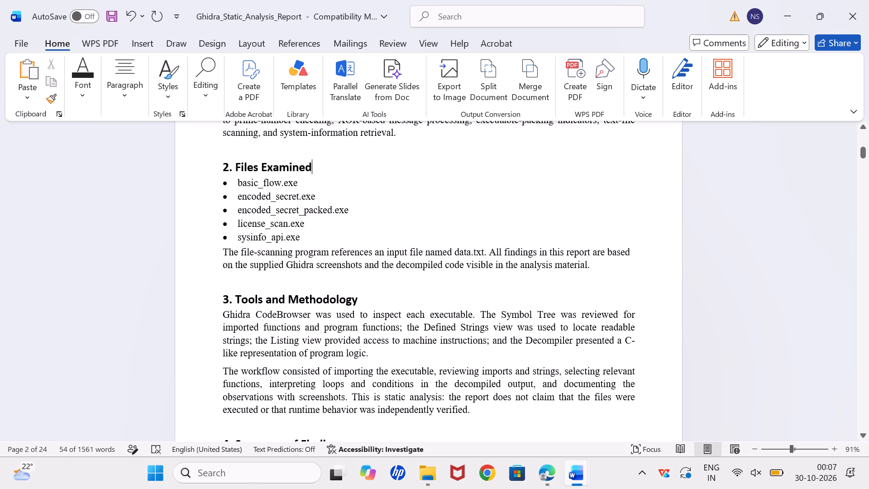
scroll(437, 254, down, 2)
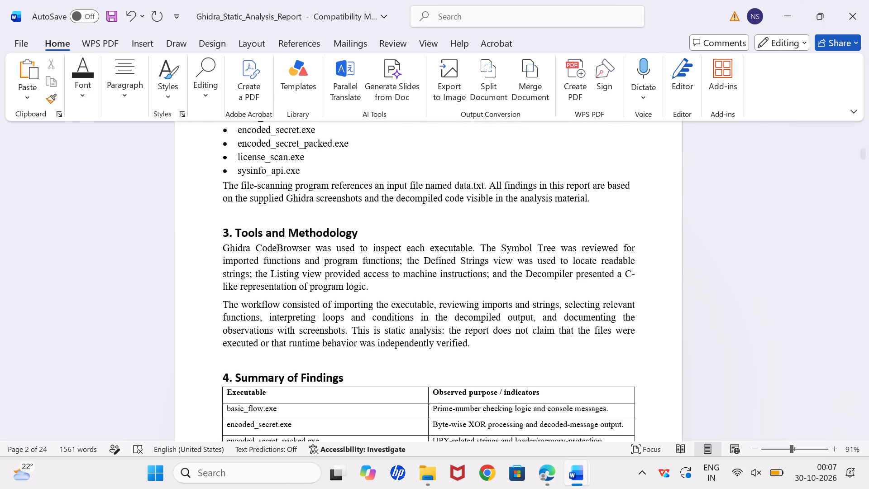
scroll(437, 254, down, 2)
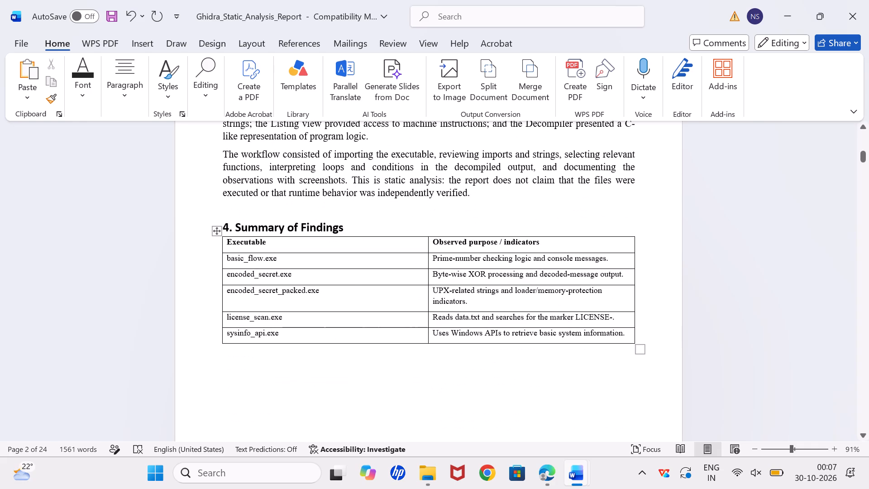
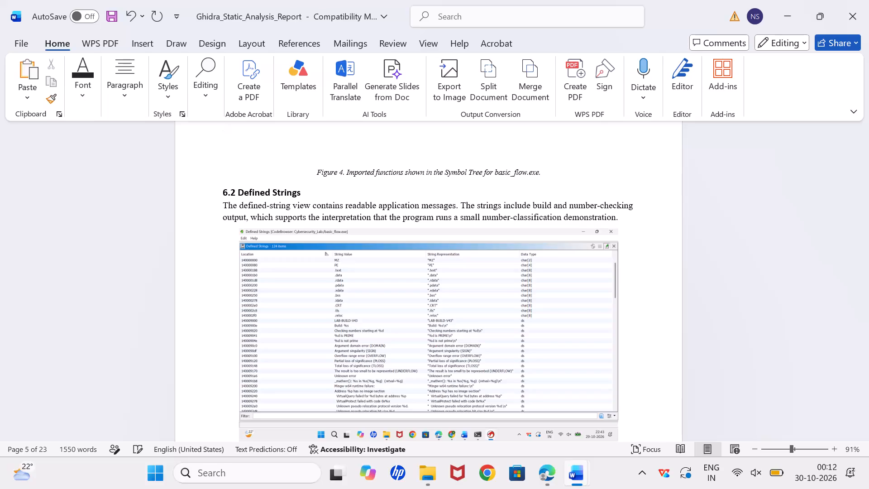
Delete the blank lines before the Figure 4 caption, keeping it on its own line directly below the Symbol Tree image.
key(Down)
key(Down)
key(Down)
key(BackSpace)
key(BackSpace)
key(BackSpace)
key(BackSpace)
key(BackSpace)
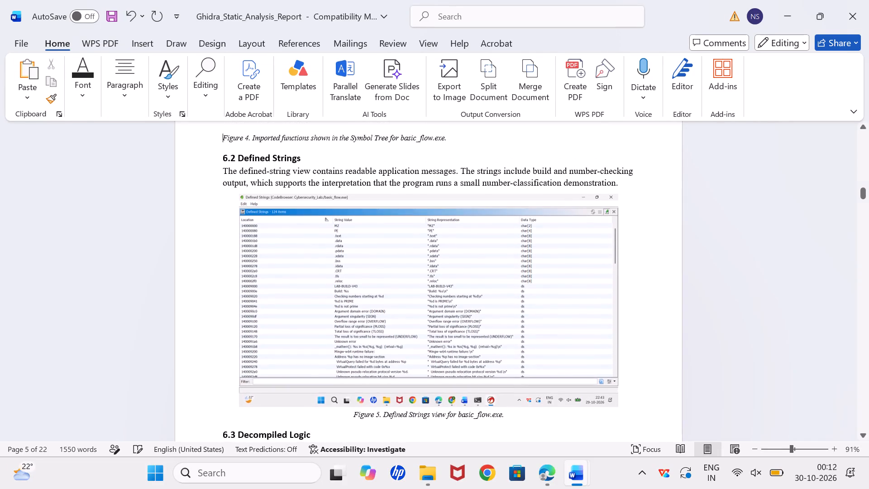
key(BackSpace)
key(BackSpace)
key(BackSpace)
key(BackSpace)
key(BackSpace)
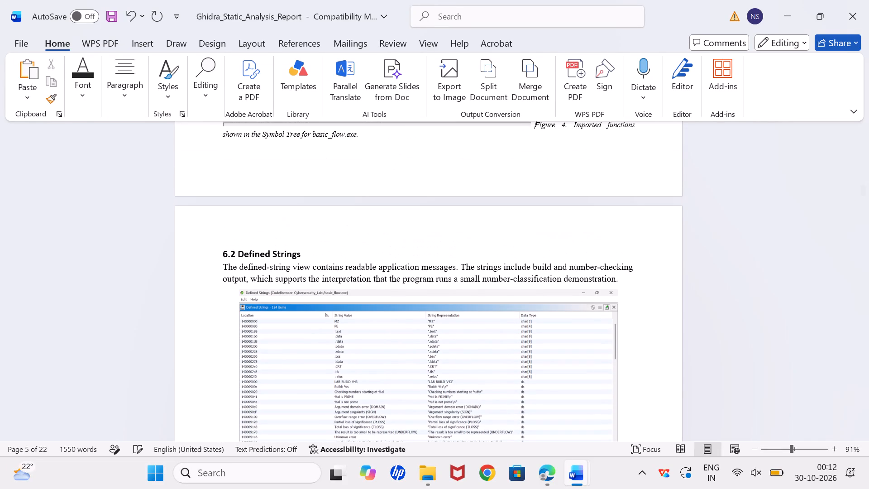
key(Return)
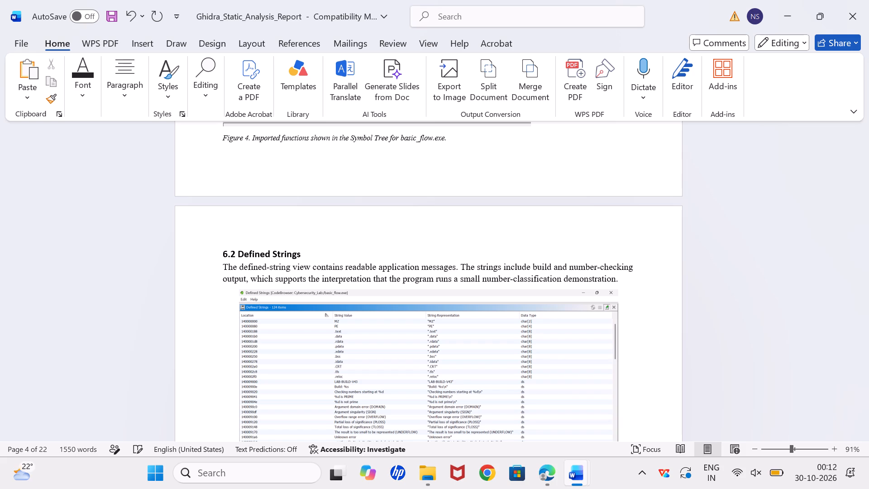
Indent the Figure 4 caption by three tab stops so it sits roughly centred on the page.
scroll(284, 213, left, 1)
key(Tab)
key(Tab)
key(Tab)
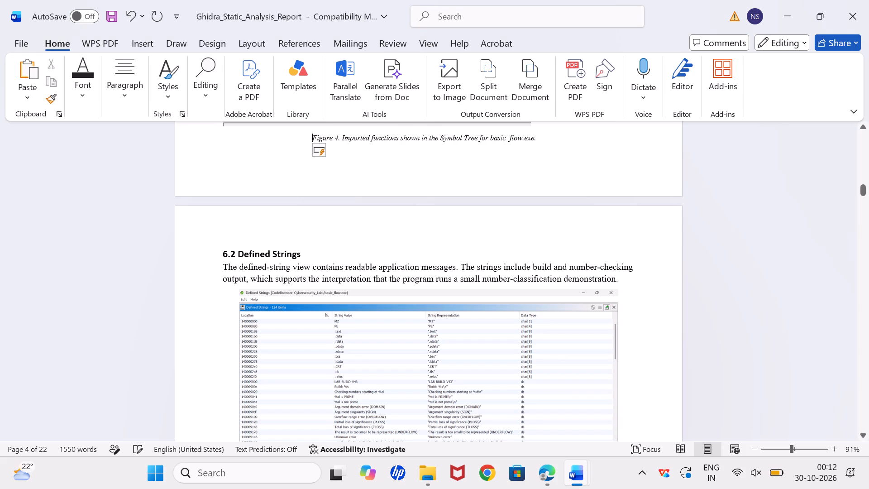
click(433, 225)
scroll(433, 225, up, 6)
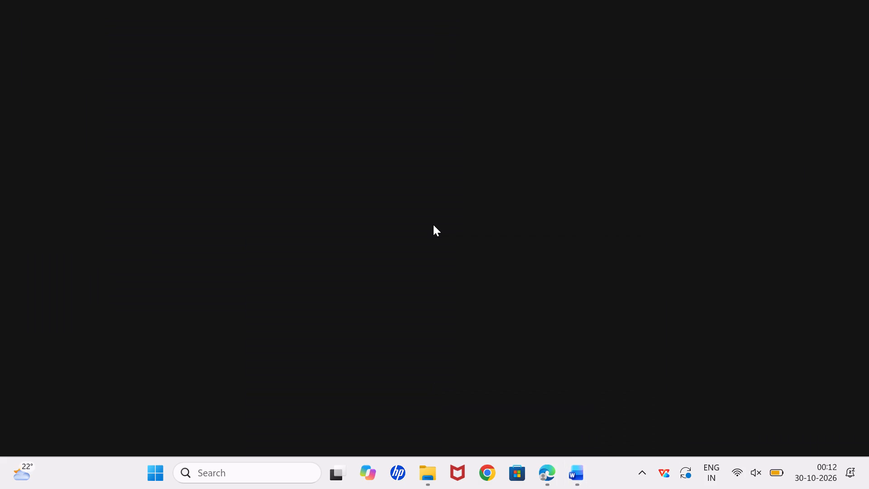
key(alt+Tab)
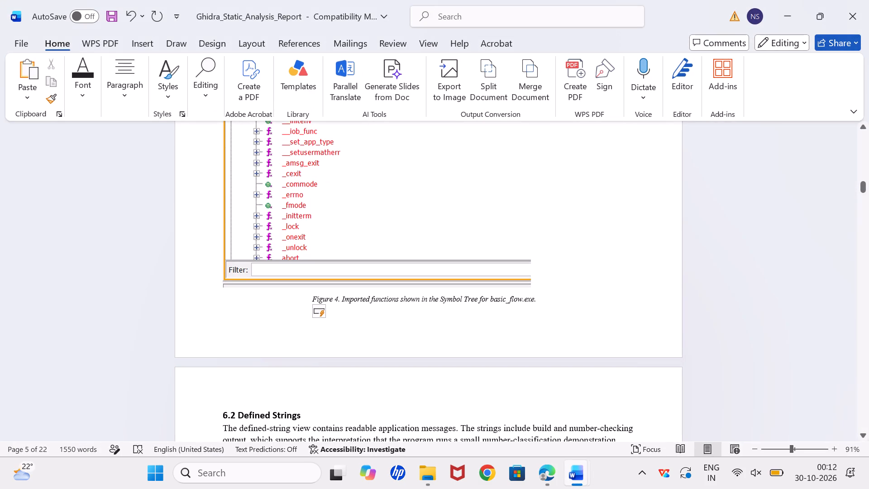
Increase the font size of the paragraph under "6.2 Defined Strings" to 12.
scroll(441, 397, down, 2)
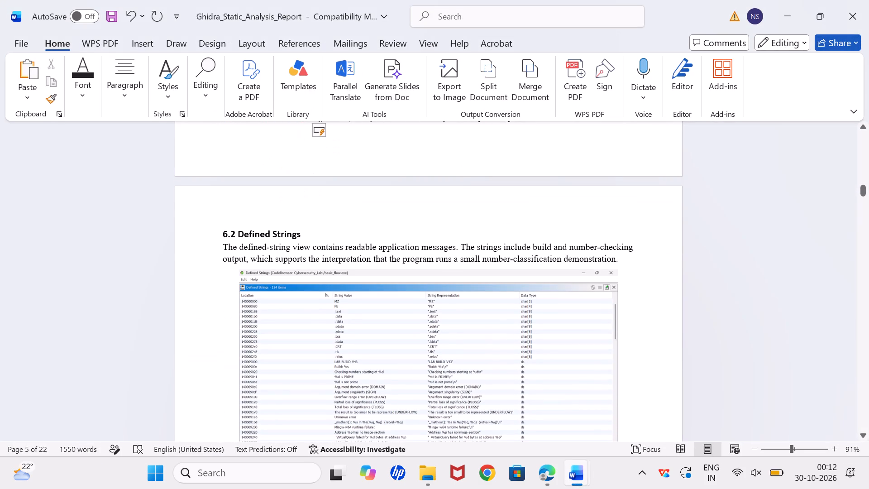
scroll(441, 397, down, 1)
scroll(256, 221, right, 1)
drag(220, 224, 592, 253)
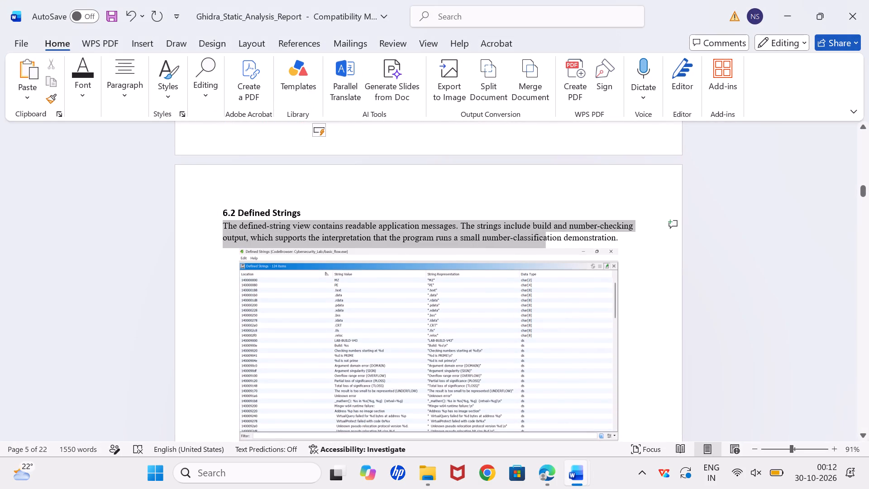
drag(592, 253, 626, 238)
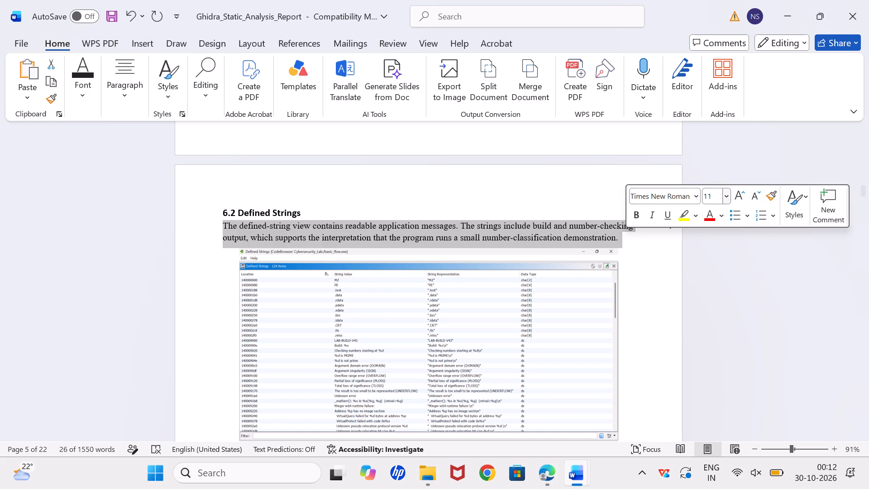
click(736, 197)
click(645, 289)
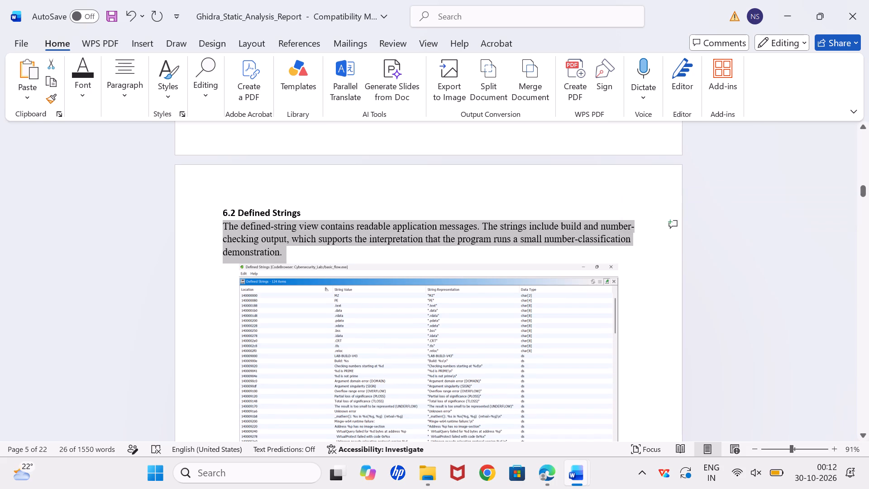
Enlarge the Figure 5 Defined Strings screenshot proportionally until it extends almost to the right edge of the page.
scroll(529, 277, down, 1)
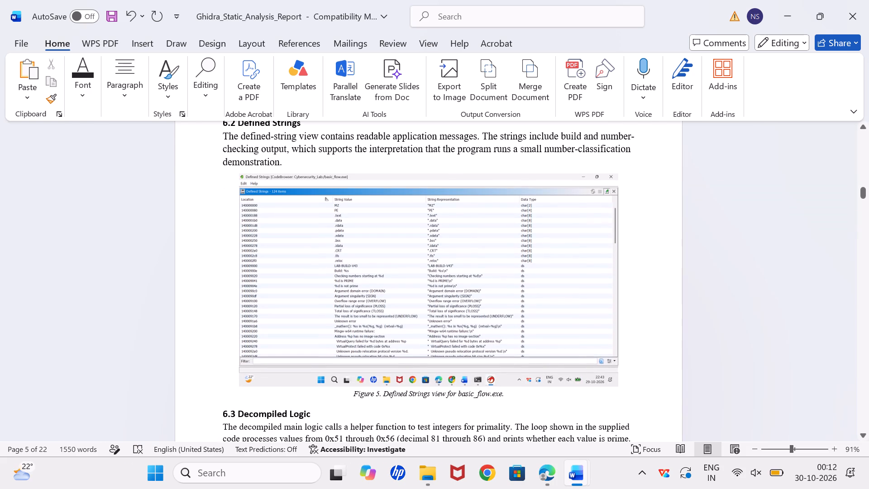
click(529, 277)
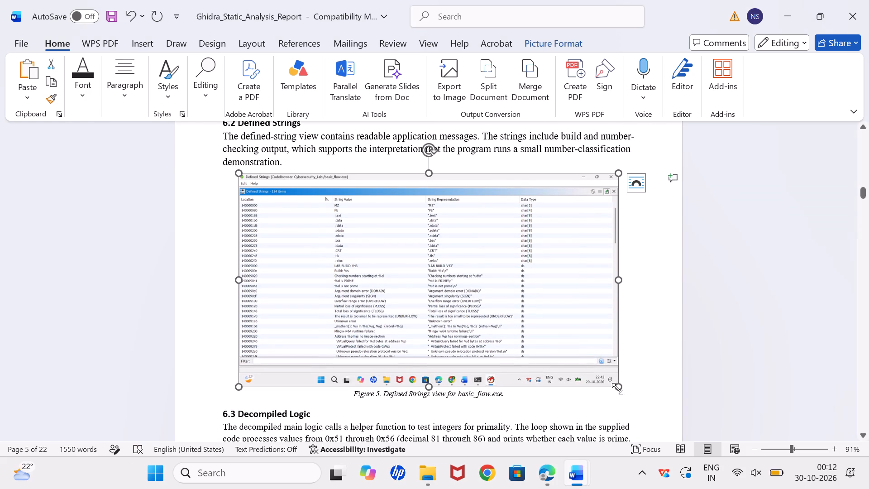
drag(616, 388, 639, 416)
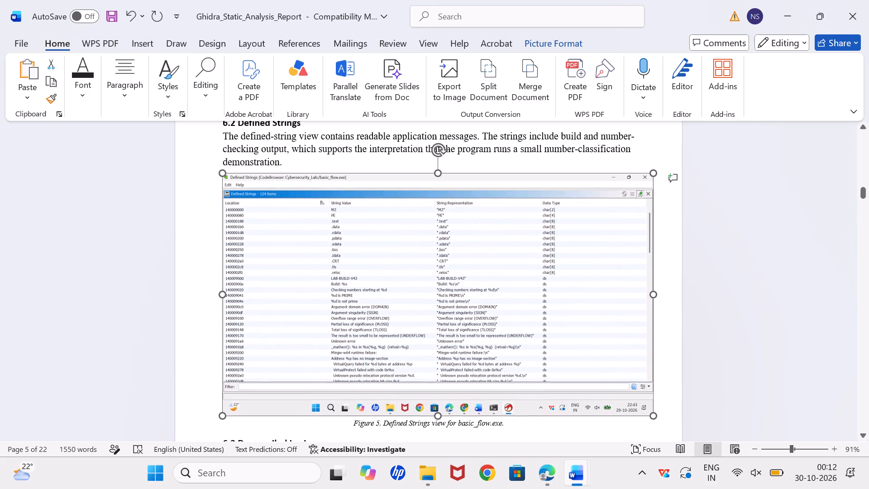
drag(639, 416, 630, 417)
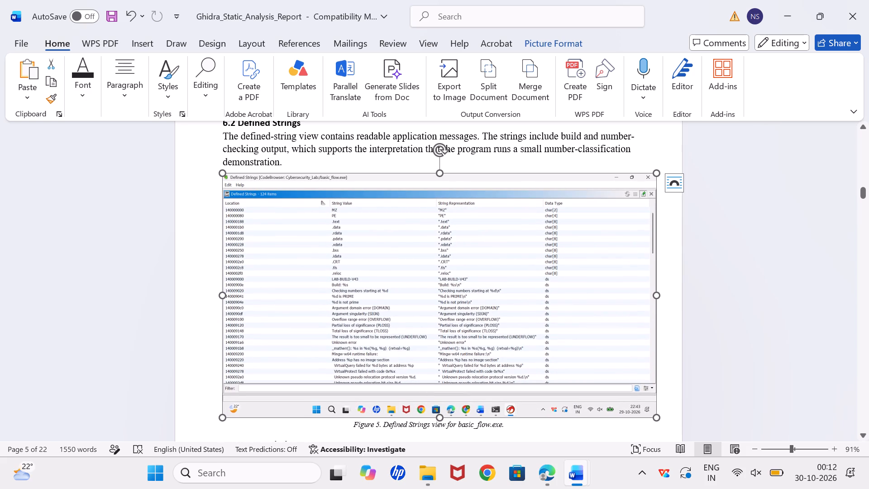
drag(453, 178, 438, 183)
drag(454, 173, 449, 173)
drag(449, 173, 444, 173)
scroll(339, 273, left, 1)
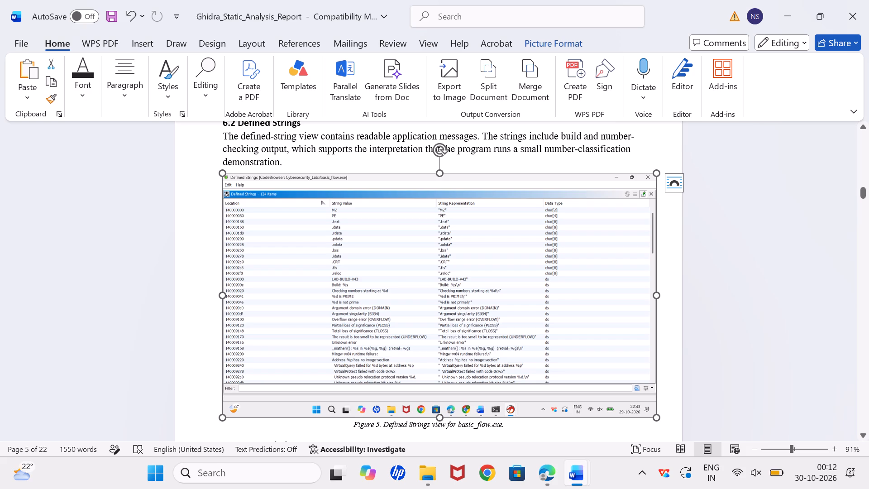
drag(654, 414, 651, 426)
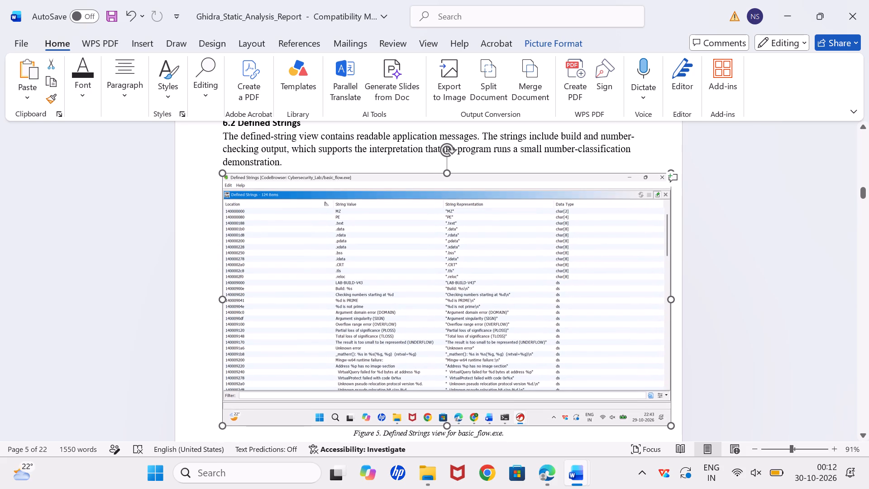
drag(651, 426, 651, 426)
click(451, 171)
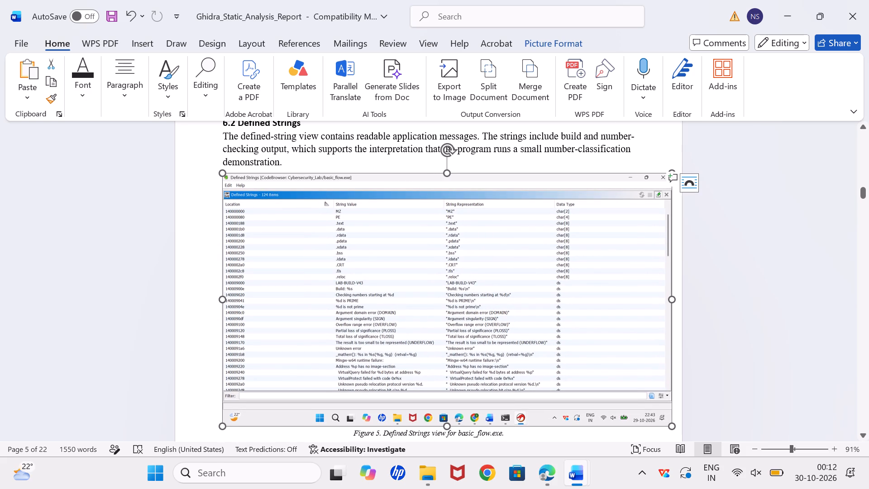
drag(434, 173, 403, 178)
click(748, 238)
Shrink the Figure 5 Defined Strings screenshot proportionally until it is only slightly wider than the body text.
scroll(500, 250, down, 1)
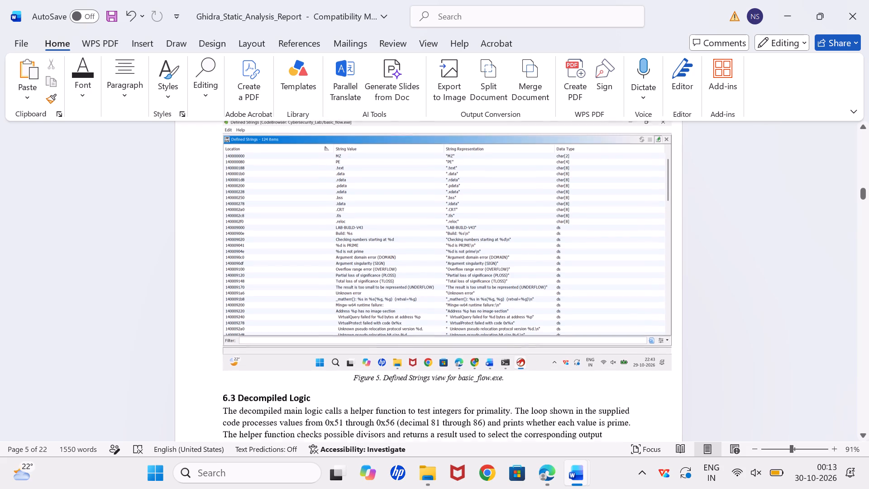
scroll(500, 250, down, 1)
click(630, 305)
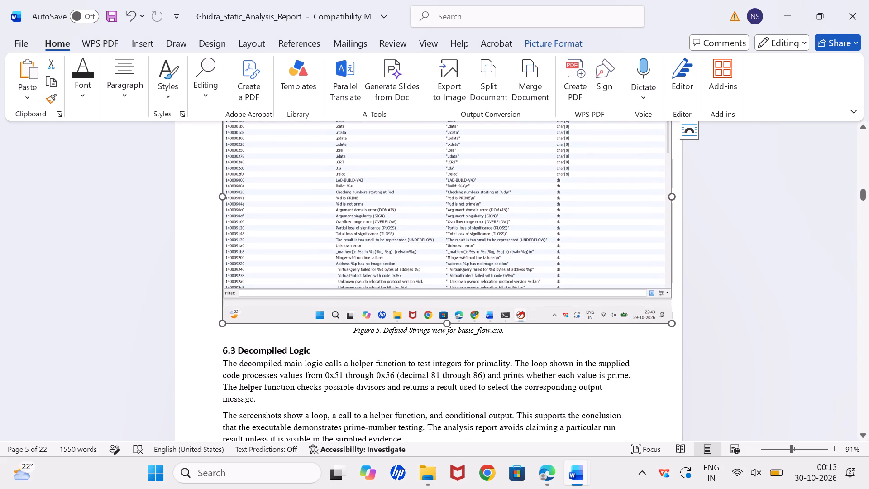
drag(671, 324, 581, 308)
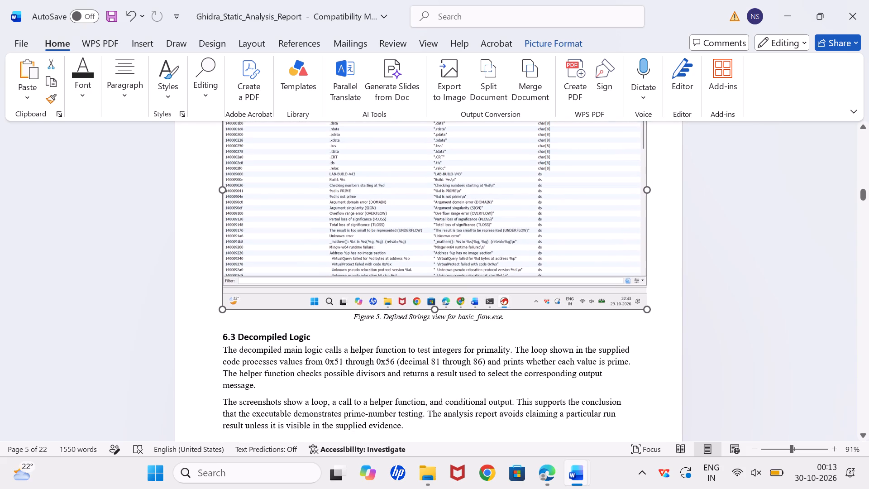
drag(581, 308, 580, 308)
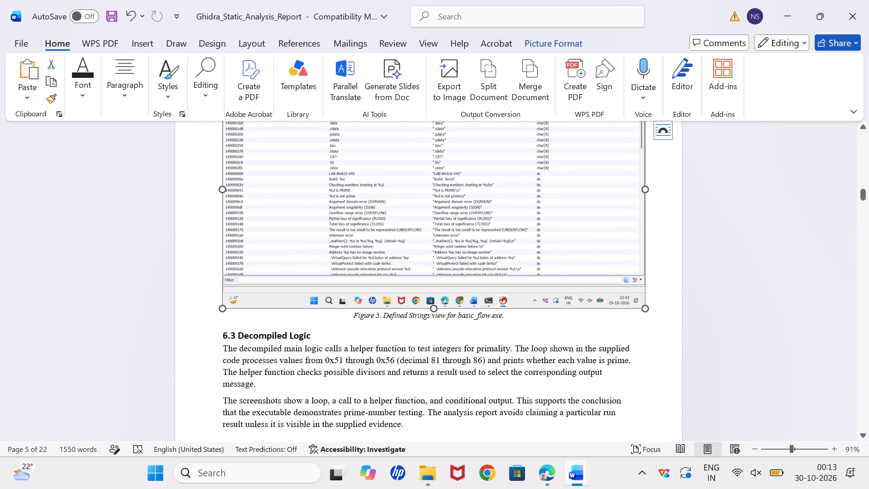
drag(647, 309, 652, 312)
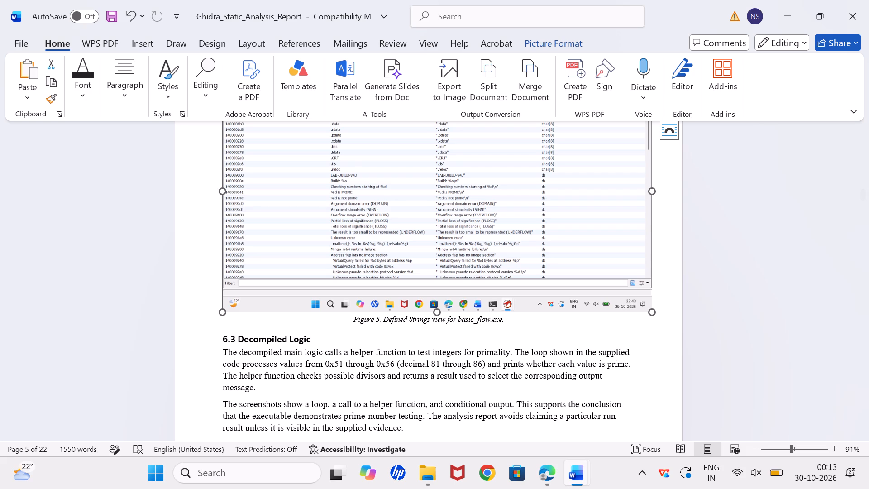
Increase the font size of both paragraphs under "6.3 Decompiled Logic" to 12.
scroll(424, 380, down, 1)
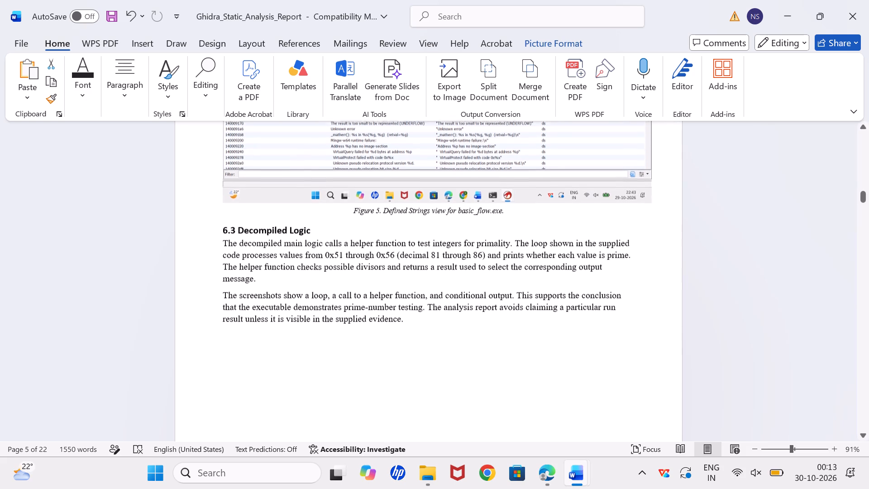
drag(222, 225, 418, 295)
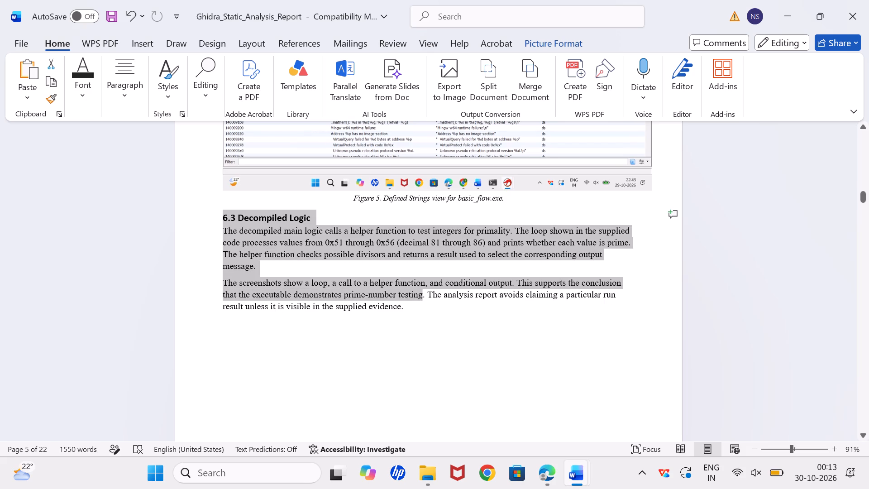
drag(418, 295, 416, 309)
click(416, 309)
drag(416, 309, 235, 259)
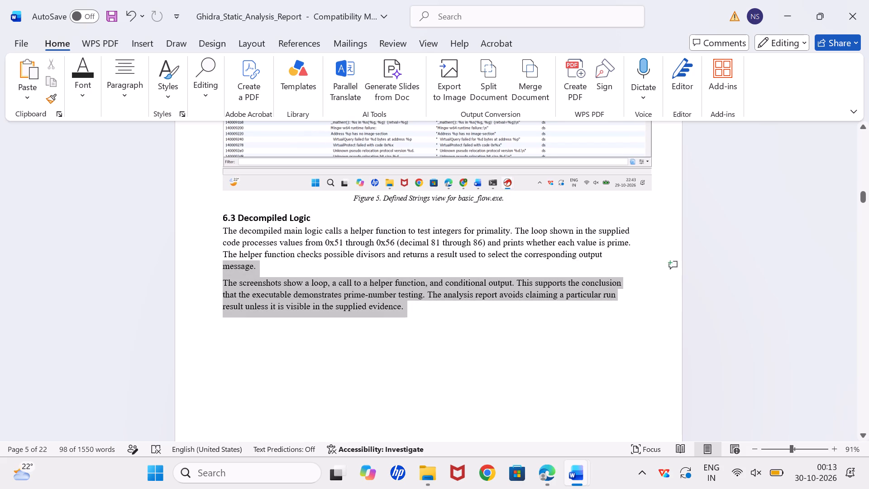
drag(235, 259, 203, 232)
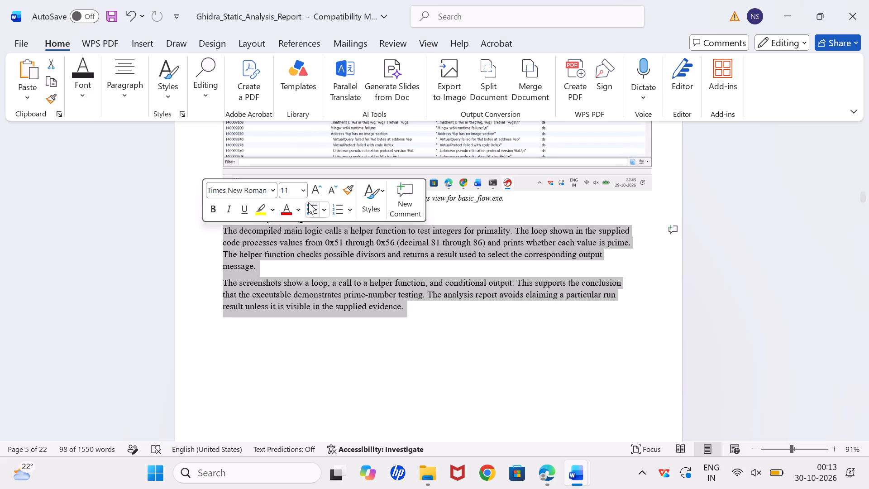
click(318, 191)
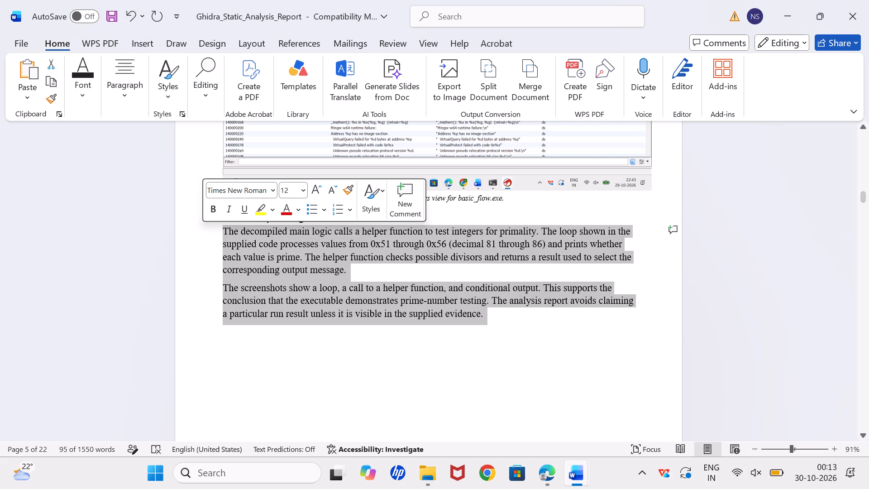
Justify both body paragraphs under the "6.3 Decompiled Logic" heading.
click(135, 73)
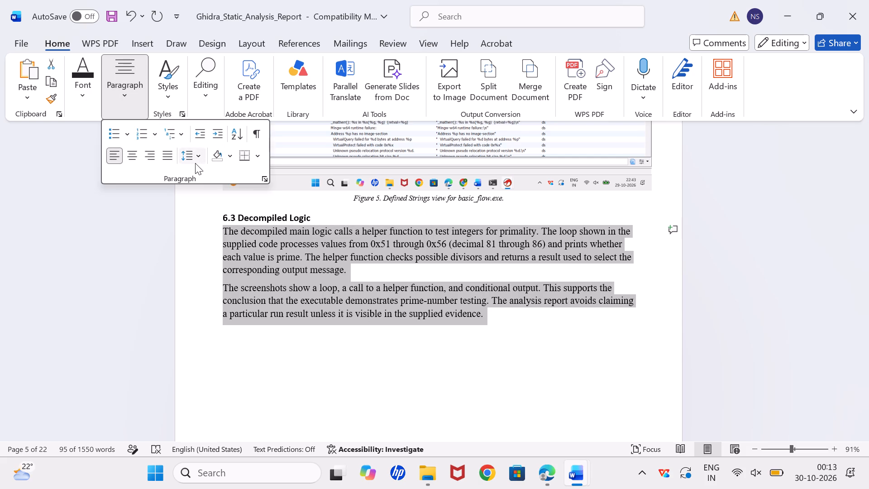
click(167, 154)
click(348, 359)
Insert a blank line between the Figure 5 caption and the "6.3 Decompiled Logic" heading.
scroll(348, 359, down, 1)
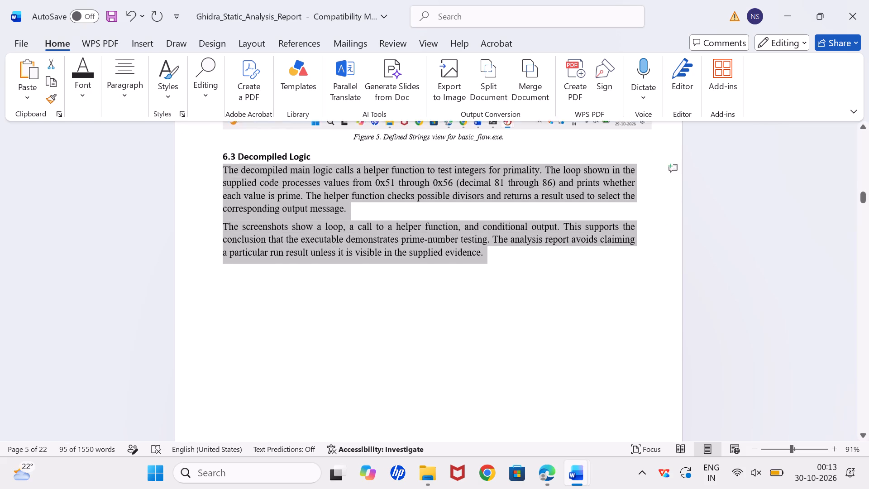
scroll(348, 359, down, 5)
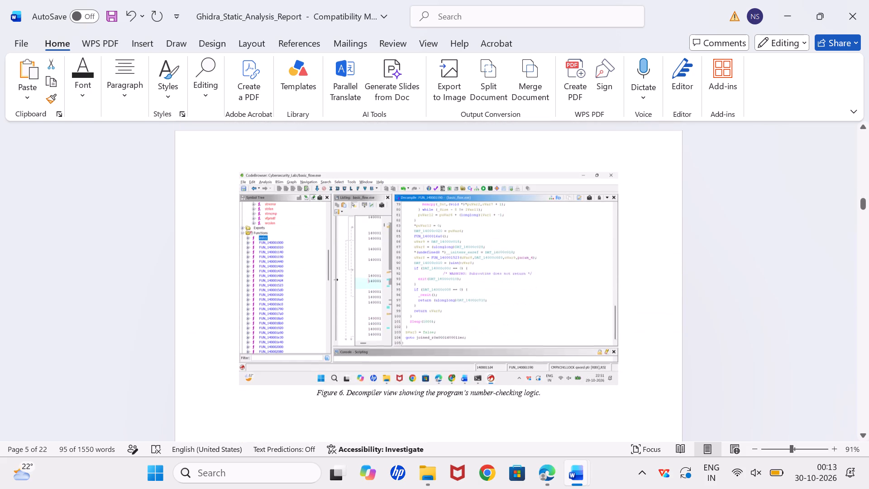
scroll(348, 359, down, 1)
scroll(348, 359, up, 4)
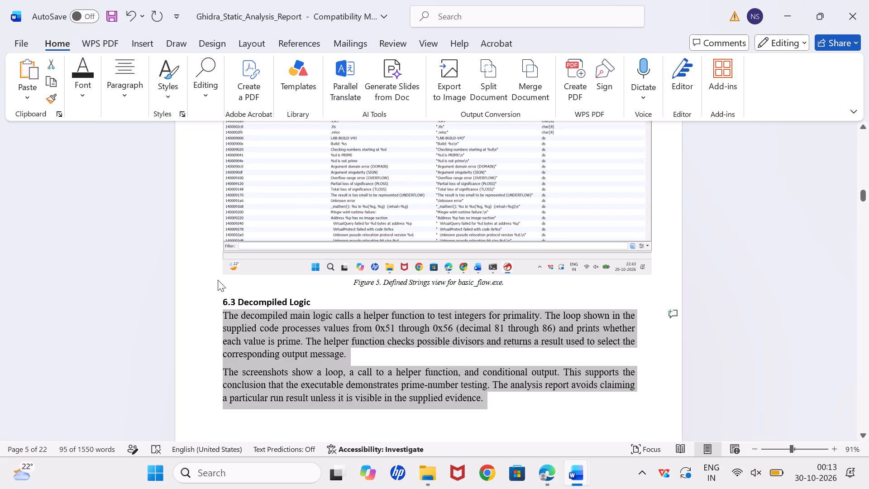
click(224, 305)
key(Return)
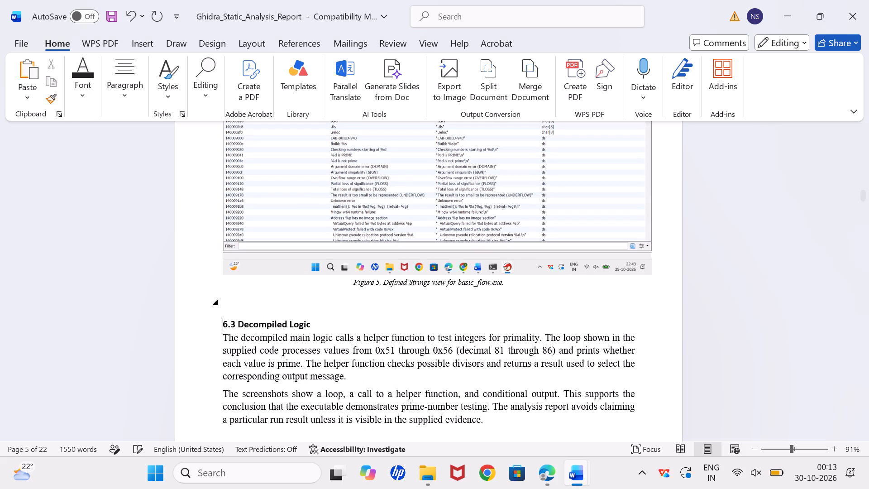
Enlarge the Figure 6 decompiler screenshot proportionally until it is slightly wider than the body text.
scroll(284, 343, down, 6)
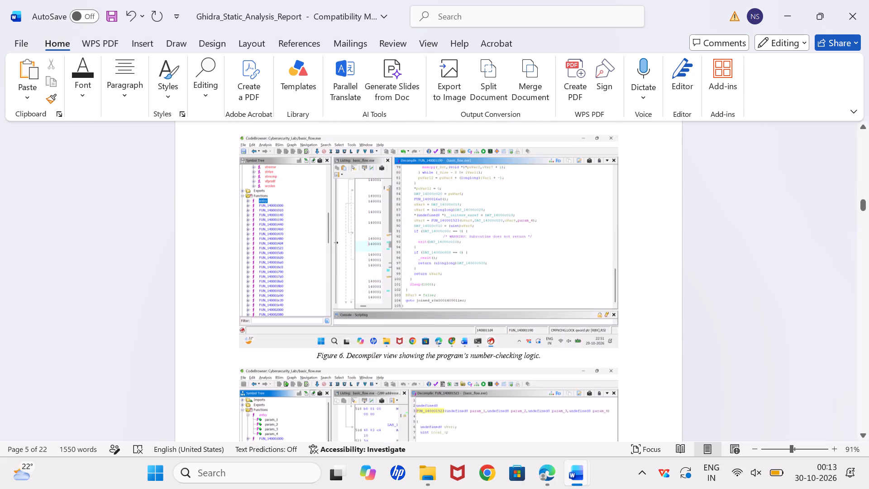
scroll(284, 343, down, 1)
click(405, 299)
scroll(587, 316, right, 1)
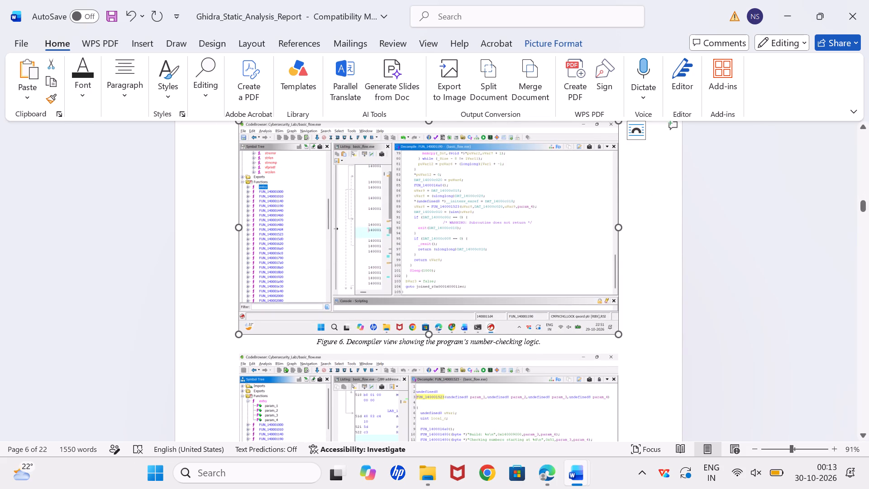
drag(622, 336, 644, 353)
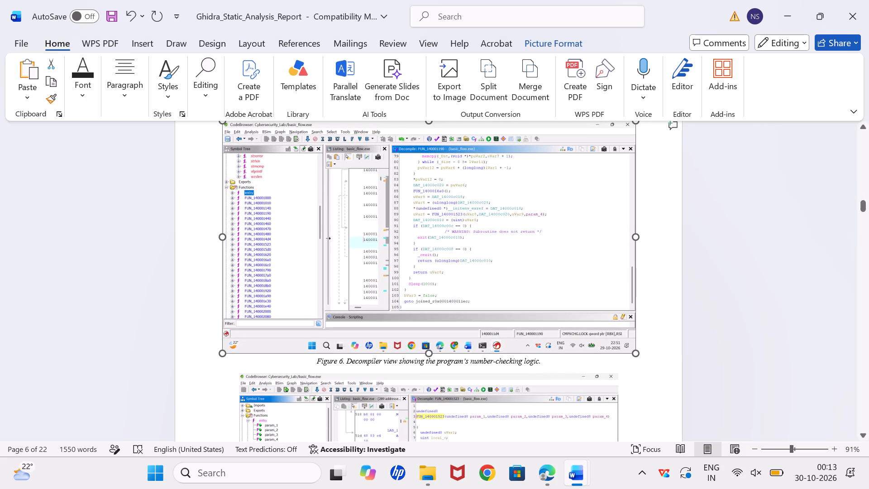
drag(644, 353, 648, 359)
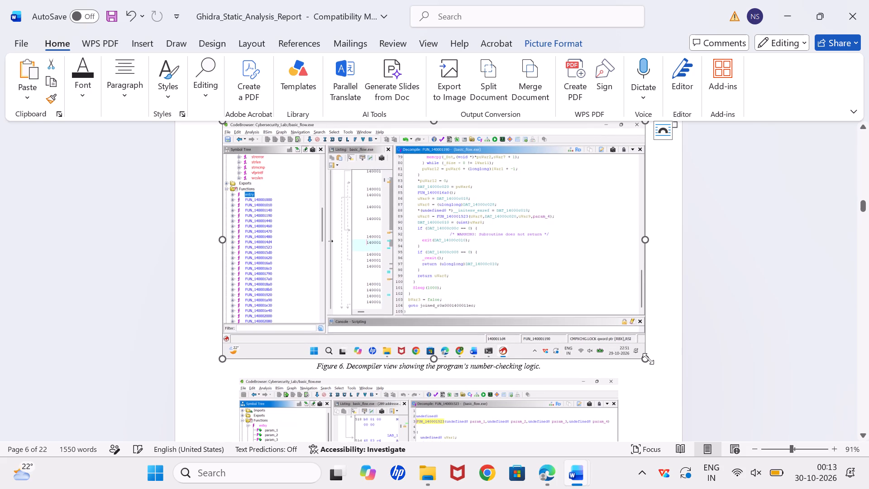
Insert a blank line after the Figure 6 caption to separate it from the Figure 7 screenshot.
scroll(694, 338, down, 3)
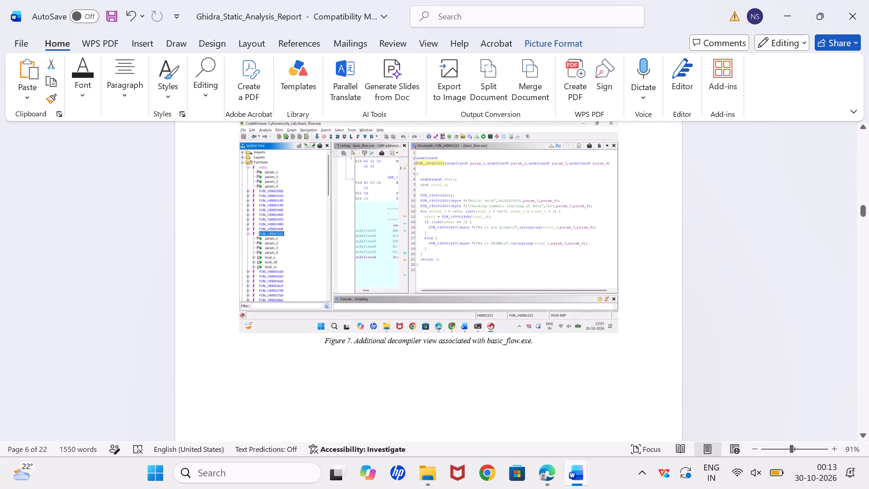
scroll(694, 338, up, 1)
scroll(560, 155, down, 1)
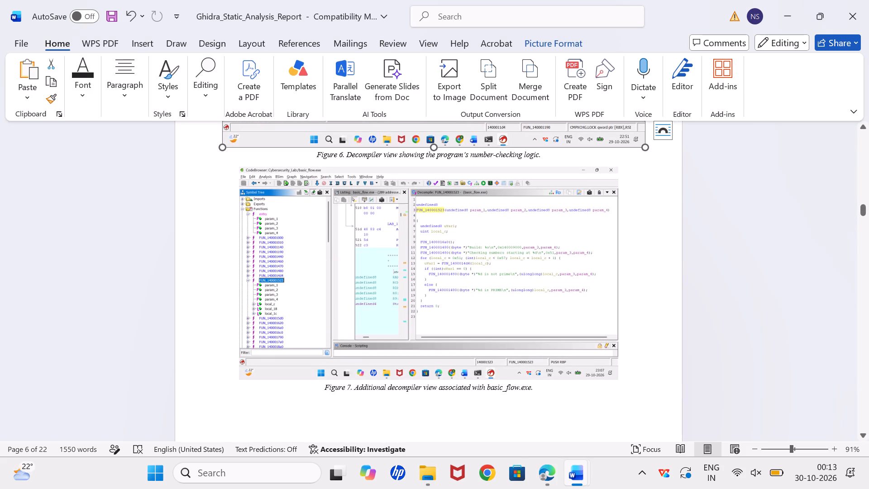
scroll(554, 150, down, 1)
click(545, 155)
key(Return)
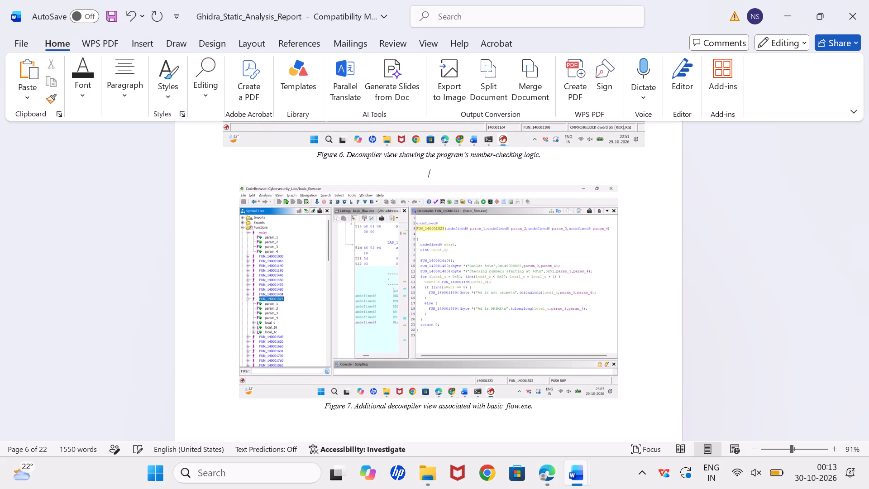
Enlarge the Figure 7 decompiler screenshot proportionally to match the width of the Figure 5 screenshot.
click(491, 261)
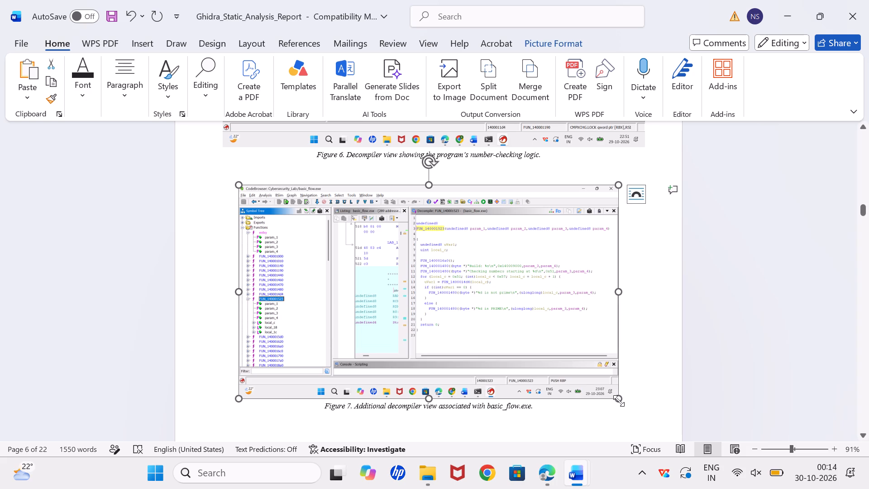
drag(619, 402, 650, 427)
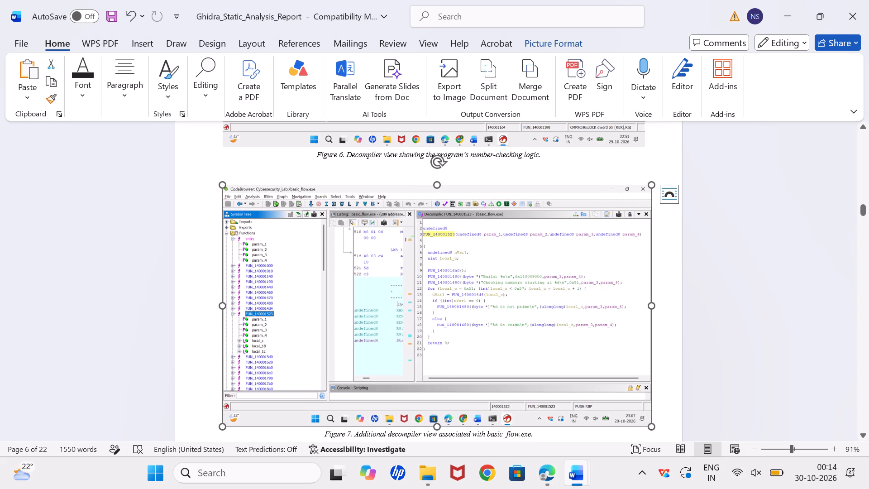
Compare the basic_flow.exe pages and the start of section 7 with section 5 of the Cyber(REPORT) document.
scroll(689, 322, down, 2)
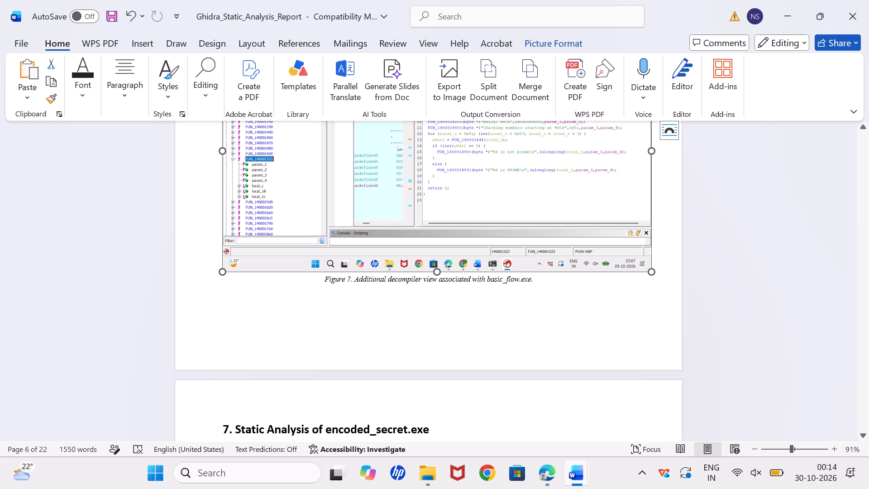
scroll(589, 349, down, 2)
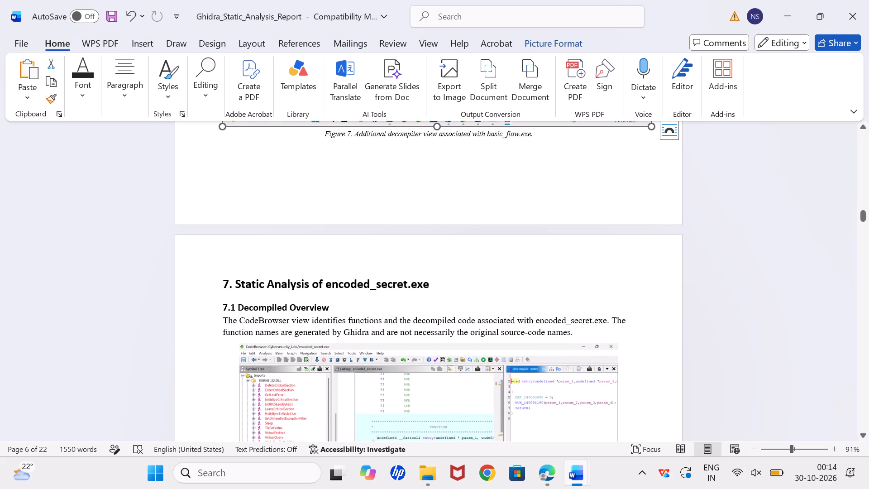
key(alt+Tab)
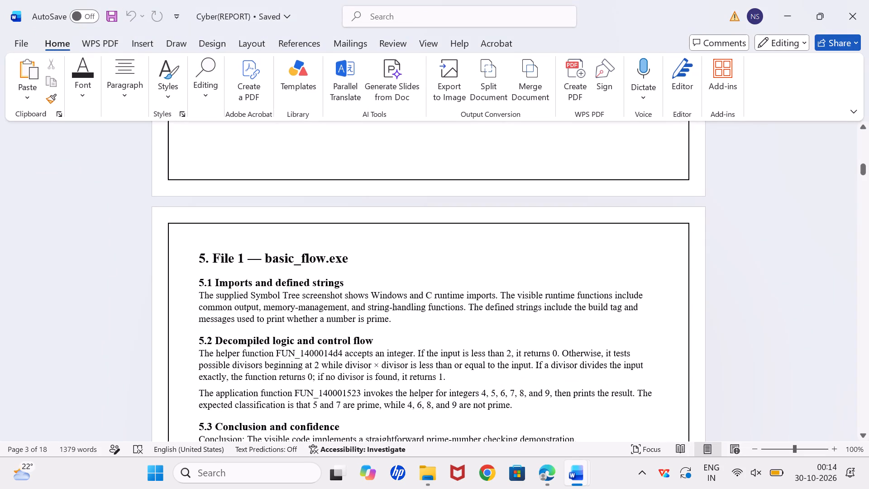
scroll(393, 314, down, 3)
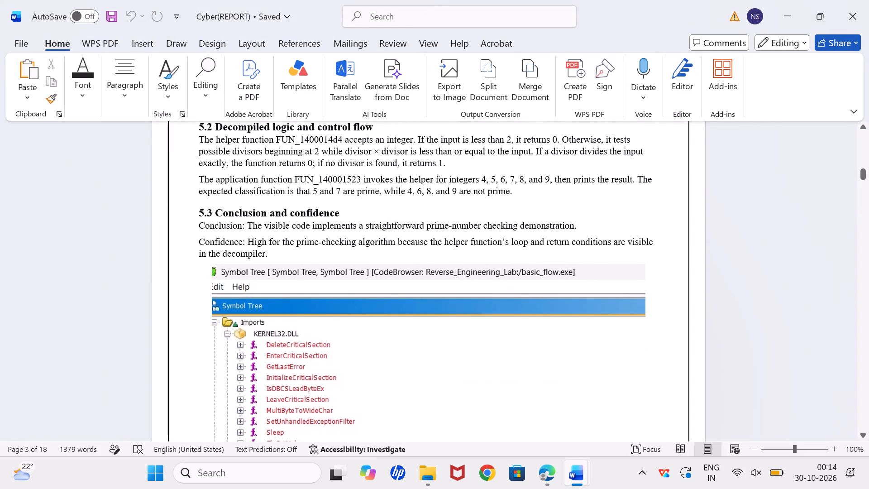
scroll(393, 314, up, 1)
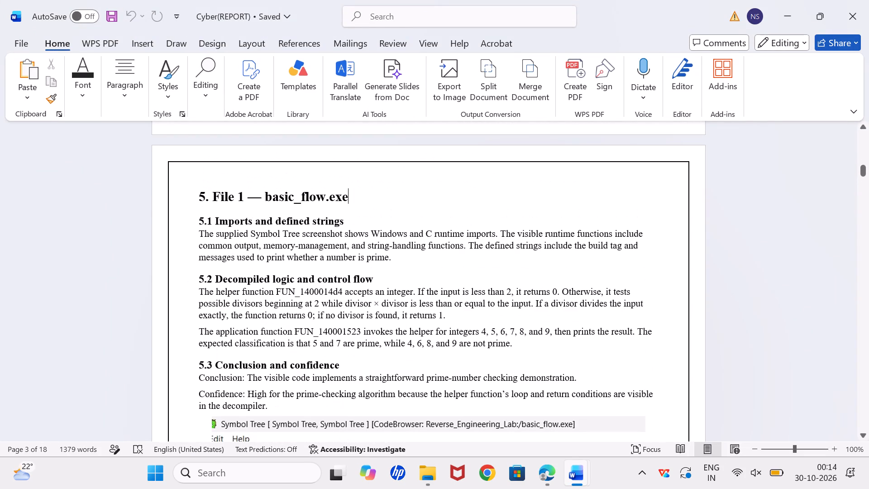
key(alt+Tab)
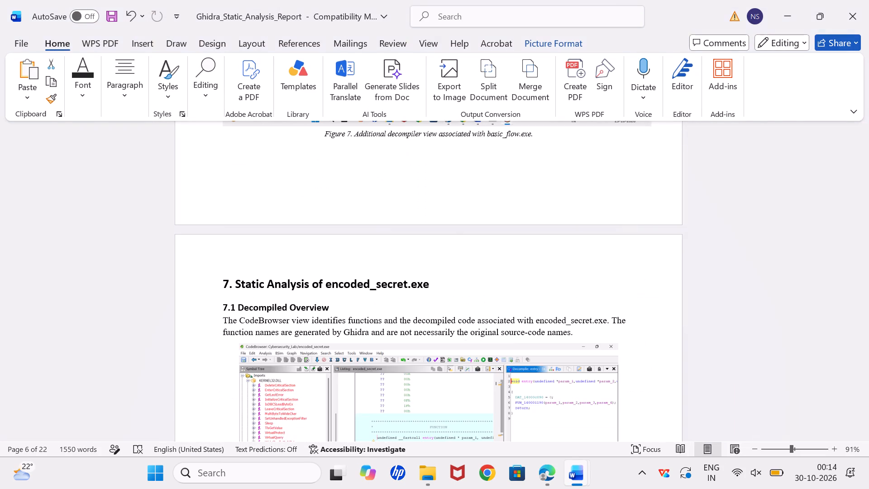
scroll(393, 314, up, 7)
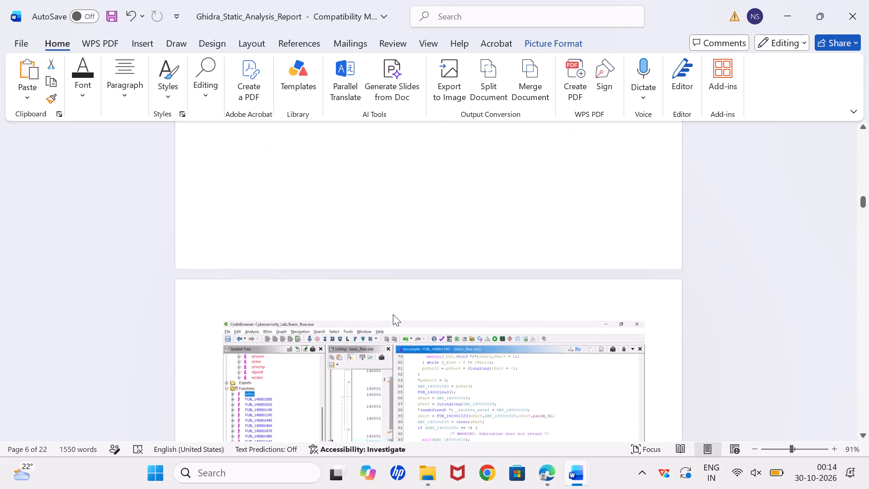
scroll(393, 314, up, 3)
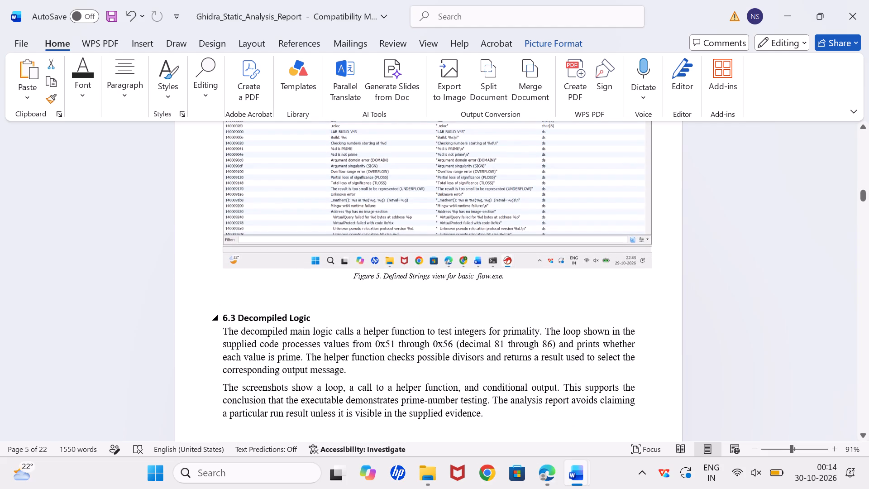
key(alt+Tab)
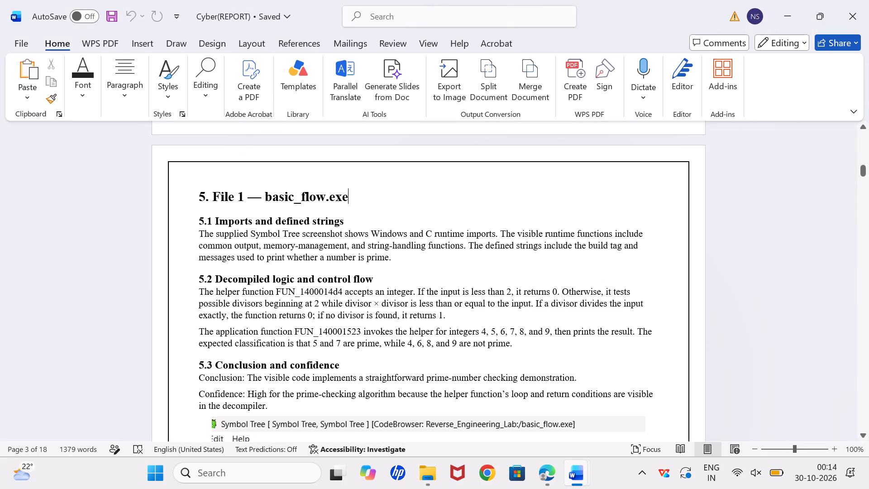
key(alt+Tab)
scroll(393, 314, up, 6)
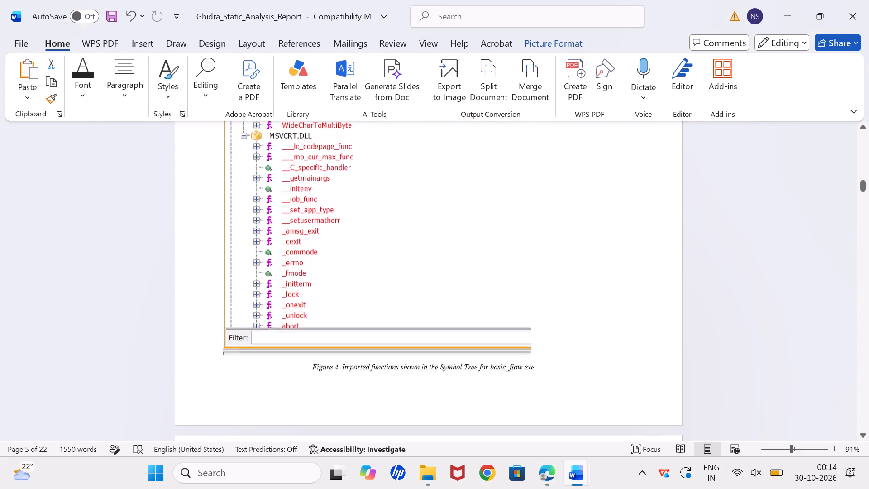
scroll(393, 314, up, 1)
Switch to Cyber(REPORT) and examine its basic_flow.exe figures and captions up to the start of the encoded_secret.exe section.
key(alt+Tab)
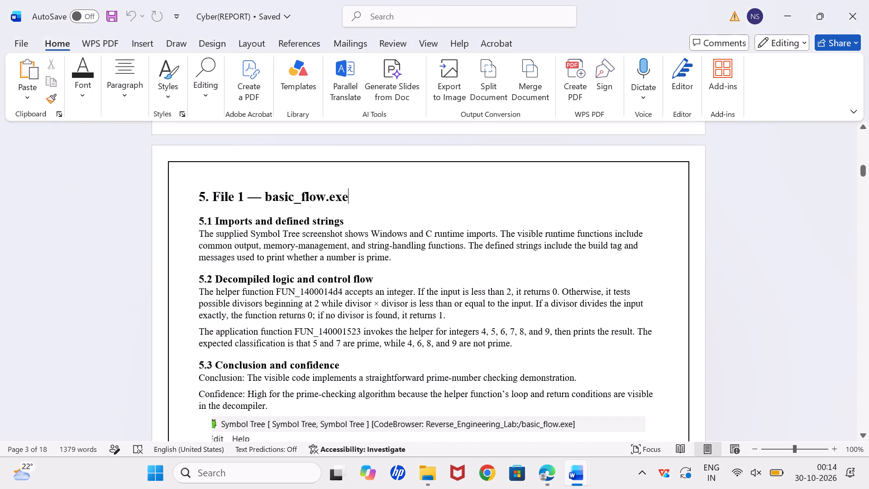
scroll(393, 314, down, 5)
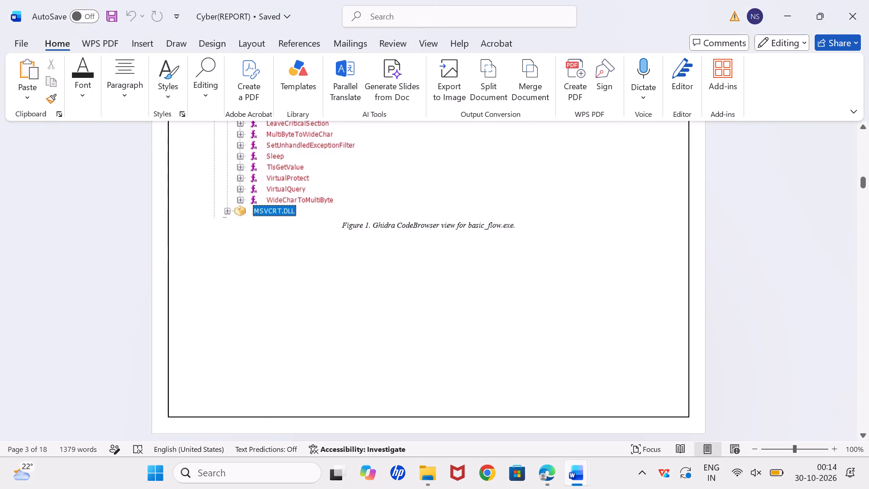
scroll(393, 314, down, 8)
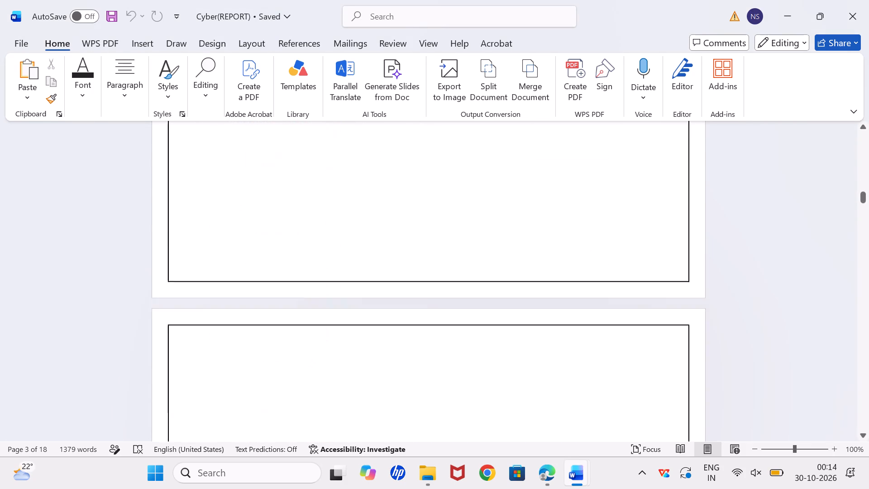
scroll(393, 314, down, 5)
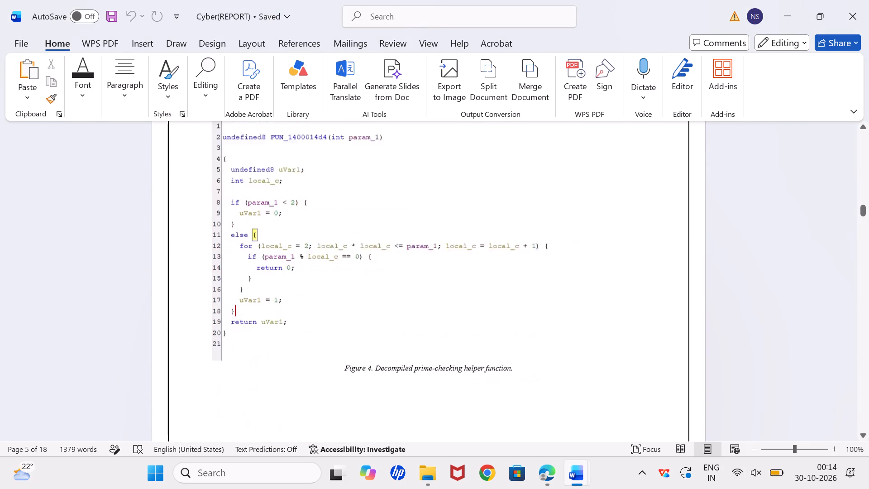
scroll(393, 314, down, 3)
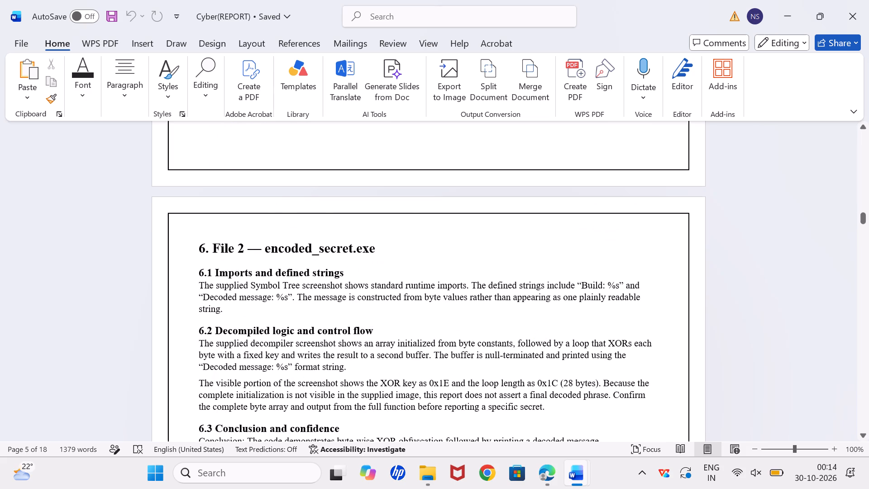
key(alt+Tab)
key(alt+Tab)
scroll(393, 314, up, 4)
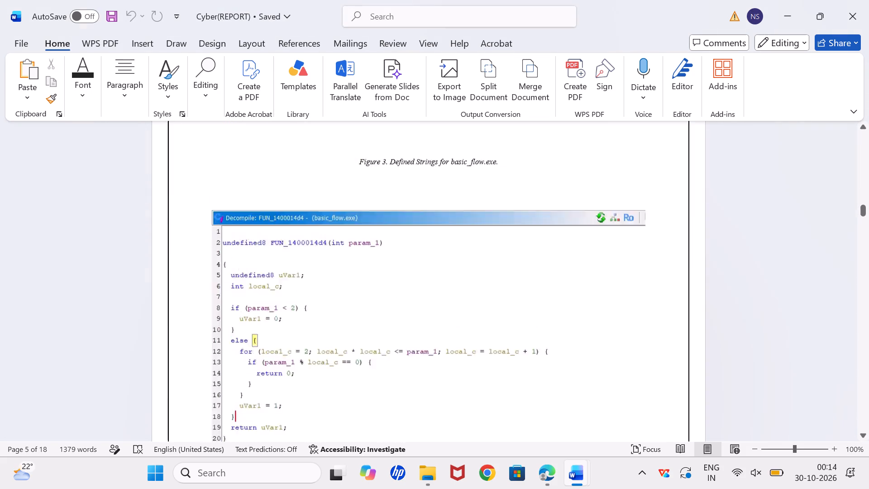
scroll(393, 314, up, 9)
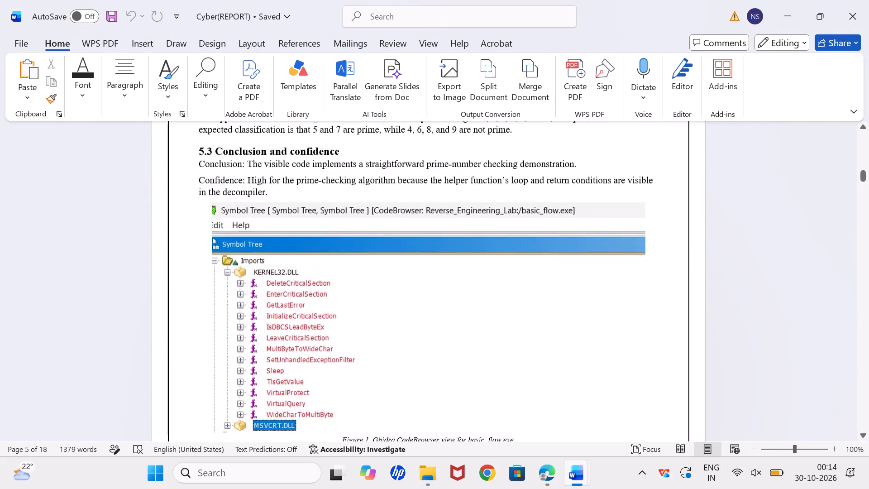
scroll(393, 314, up, 3)
Return to Ghidra_Static_Analysis_Report and review the layout of the basic_flow.exe section from Figure 4 through Figure 7.
key(alt+Tab)
scroll(393, 314, up, 2)
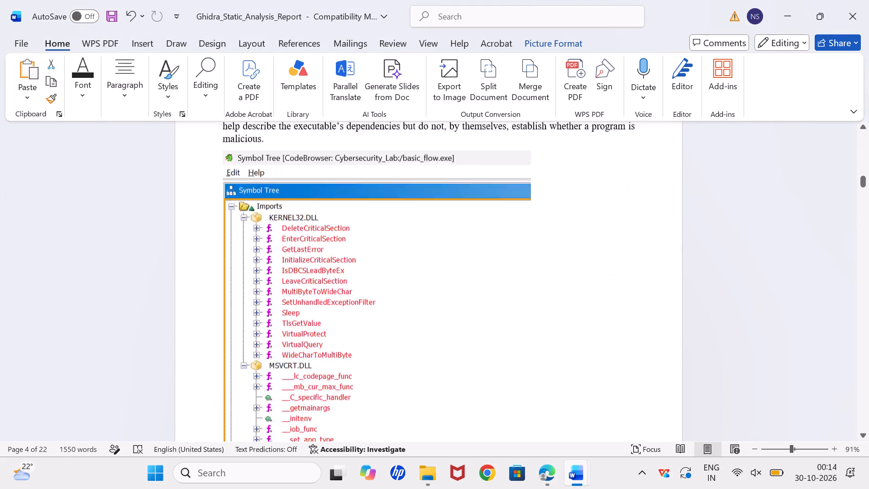
scroll(393, 314, up, 4)
scroll(393, 314, down, 6)
scroll(393, 314, up, 1)
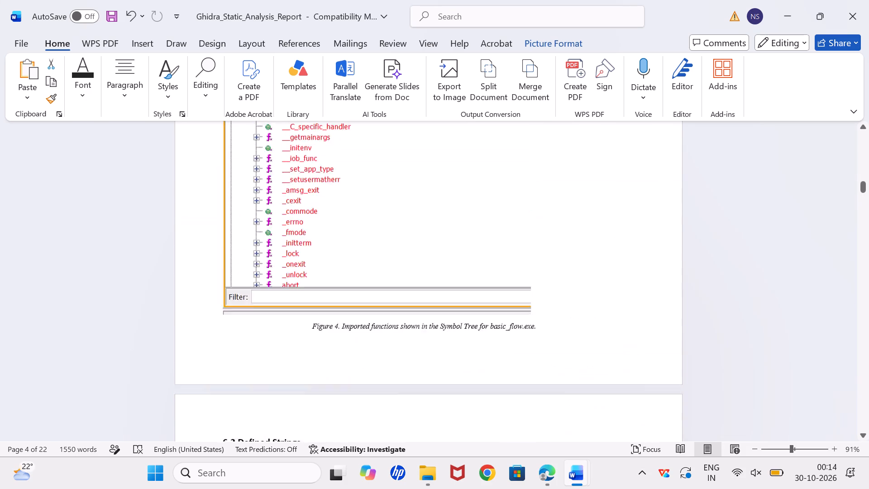
scroll(393, 314, up, 3)
scroll(393, 314, down, 4)
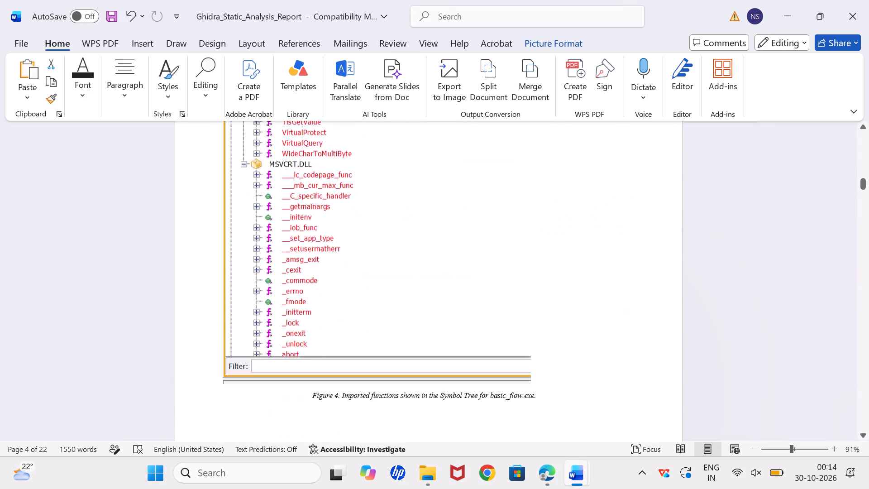
scroll(393, 314, down, 3)
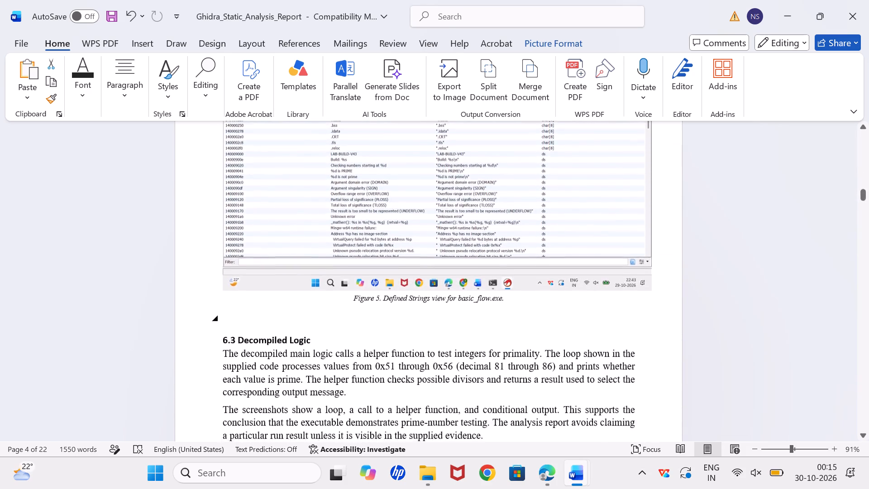
scroll(393, 314, down, 3)
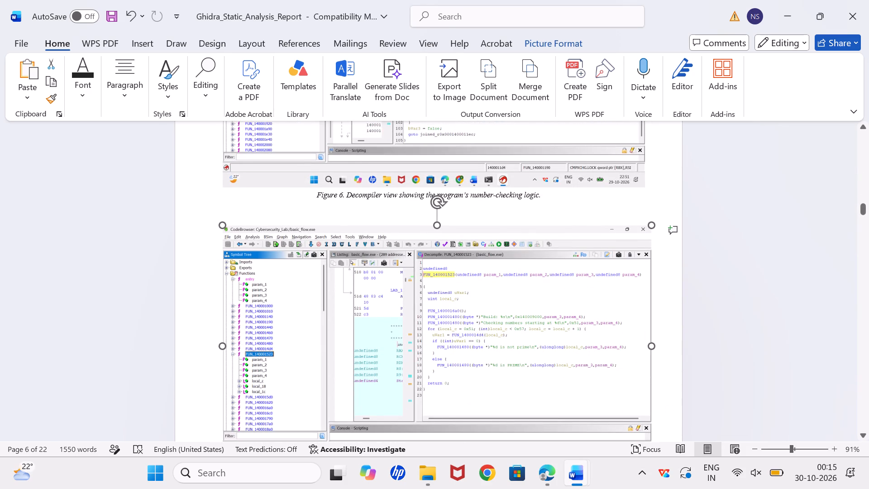
Examine section 6.3 Decompiled Logic and compare the Figure 6 and Figure 7 decompiler screenshots of basic_flow.exe.
scroll(393, 314, up, 3)
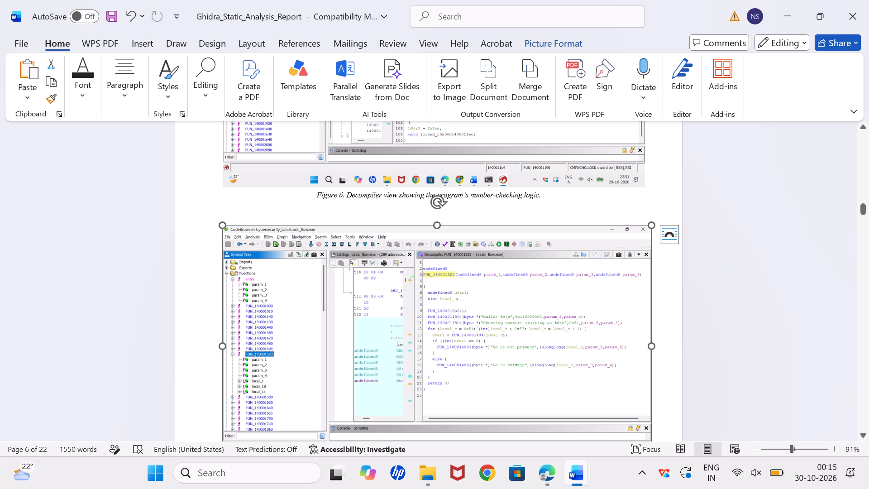
scroll(410, 215, up, 7)
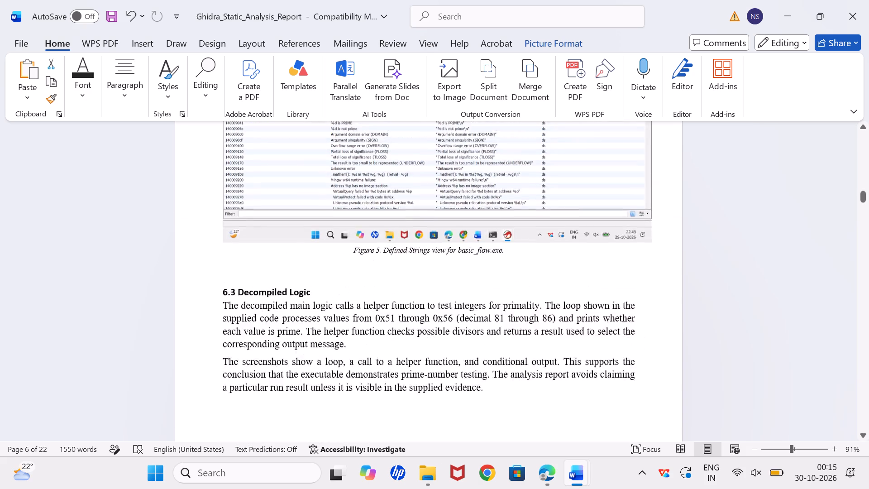
scroll(410, 215, down, 1)
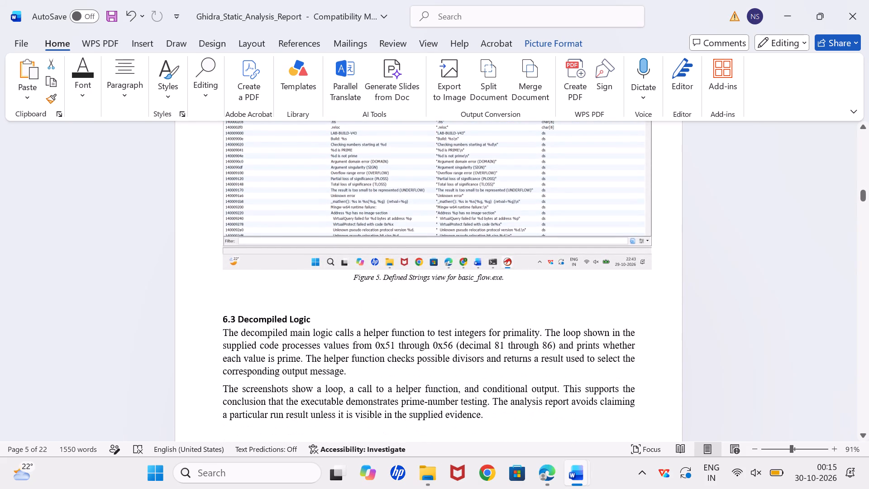
scroll(410, 215, up, 1)
scroll(410, 215, down, 5)
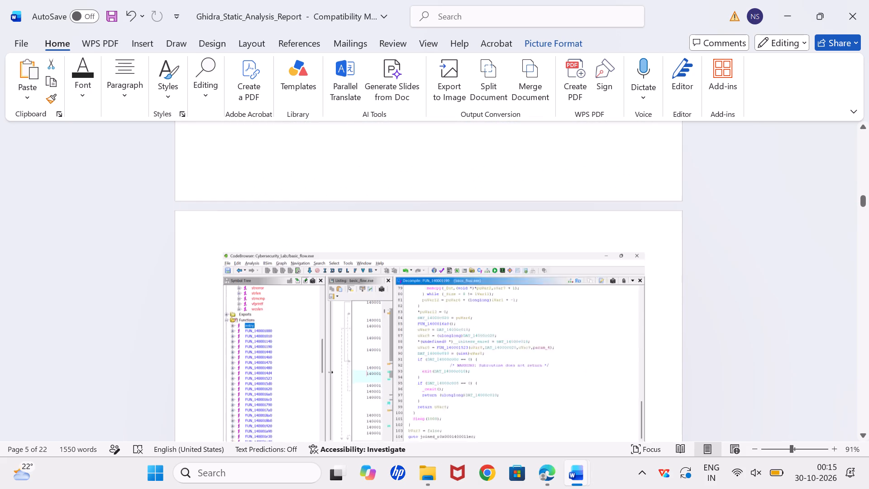
scroll(410, 215, down, 3)
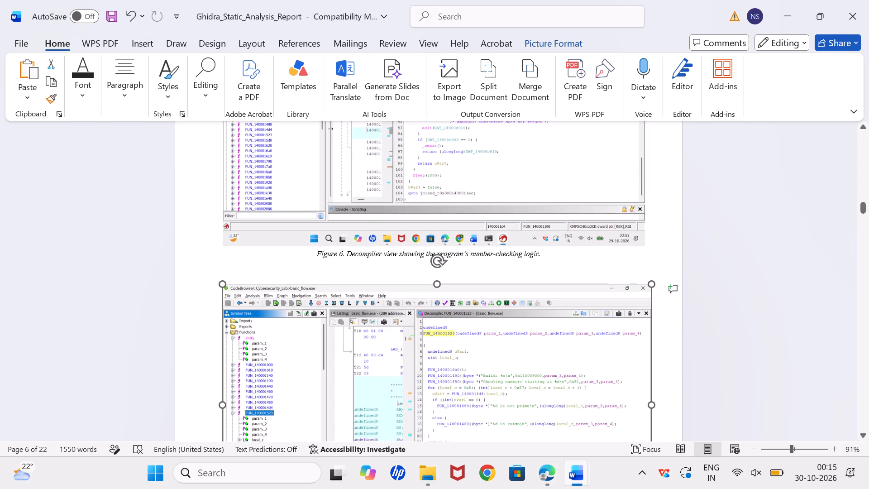
scroll(410, 215, up, 1)
scroll(410, 215, down, 2)
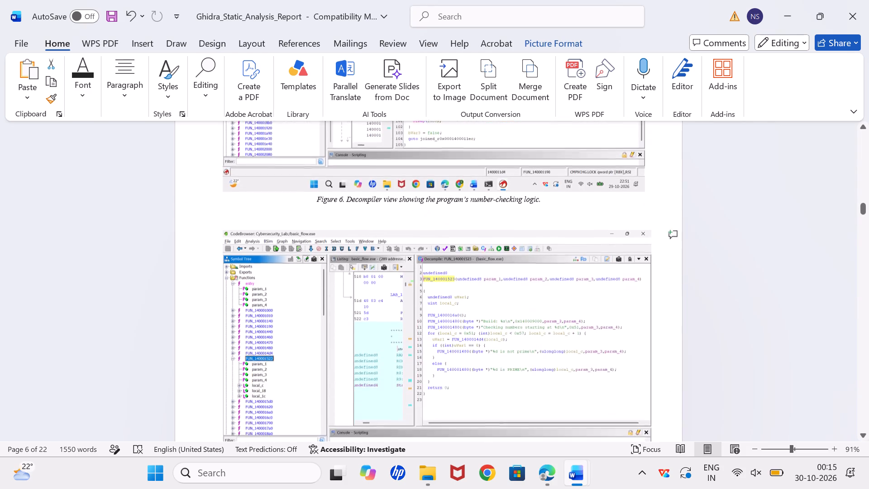
scroll(410, 215, down, 1)
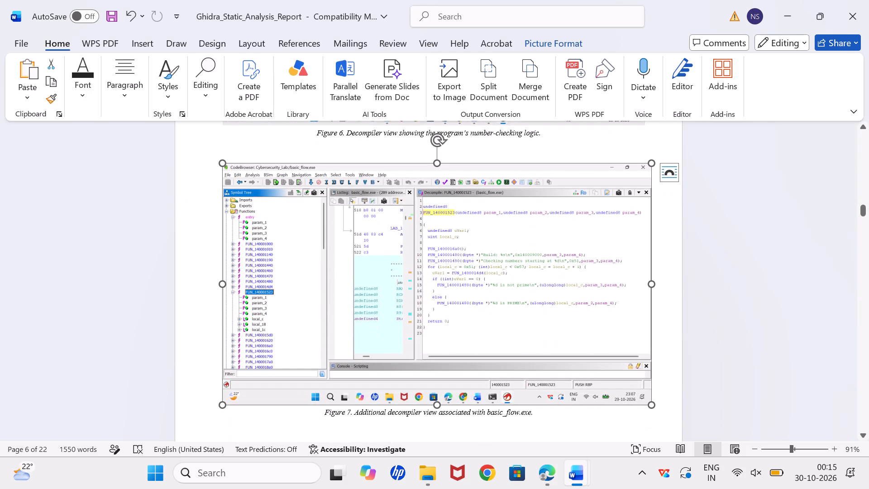
scroll(435, 283, up, 5)
click(679, 263)
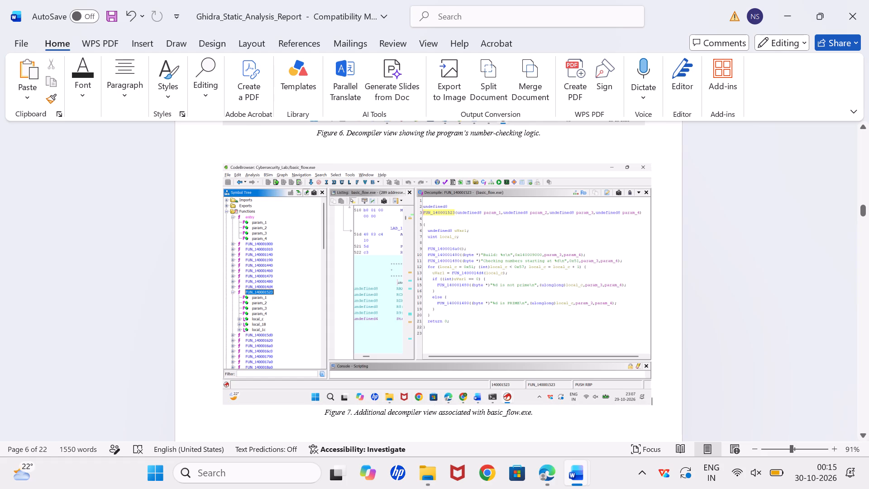
Delete the Figure 6 screenshot of the number-checking logic together with its caption.
scroll(679, 263, up, 4)
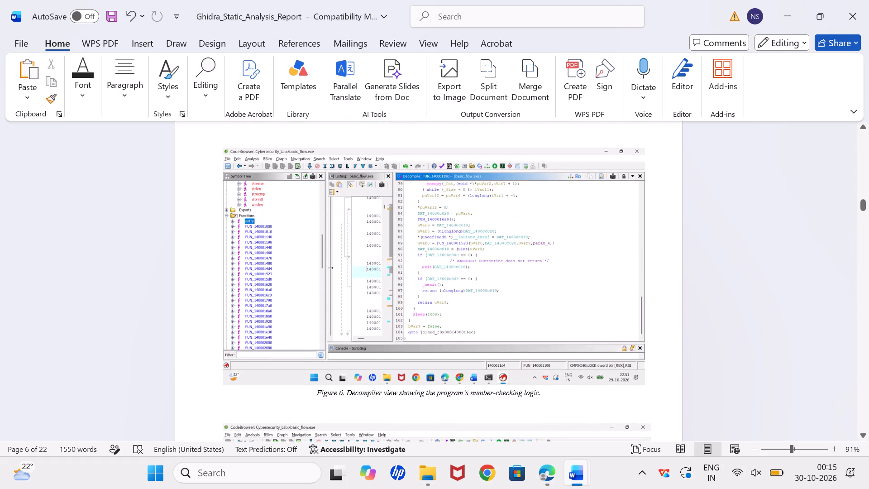
click(527, 259)
key(Delete)
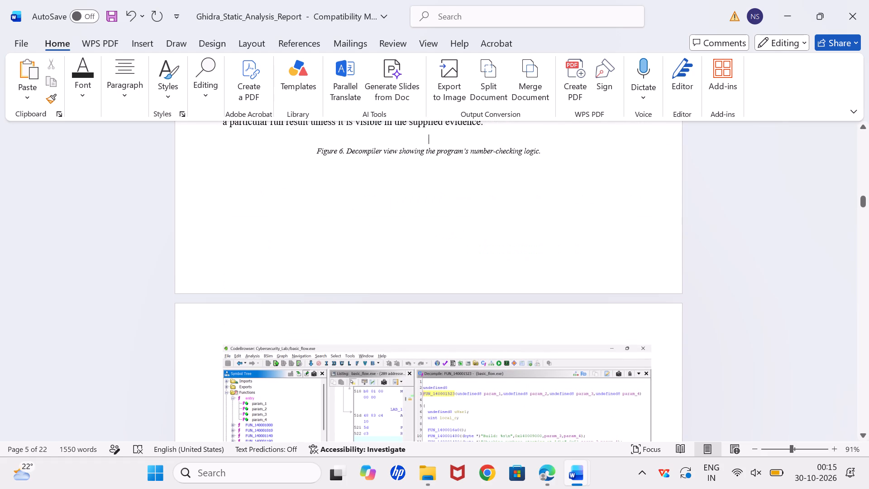
drag(315, 149, 456, 156)
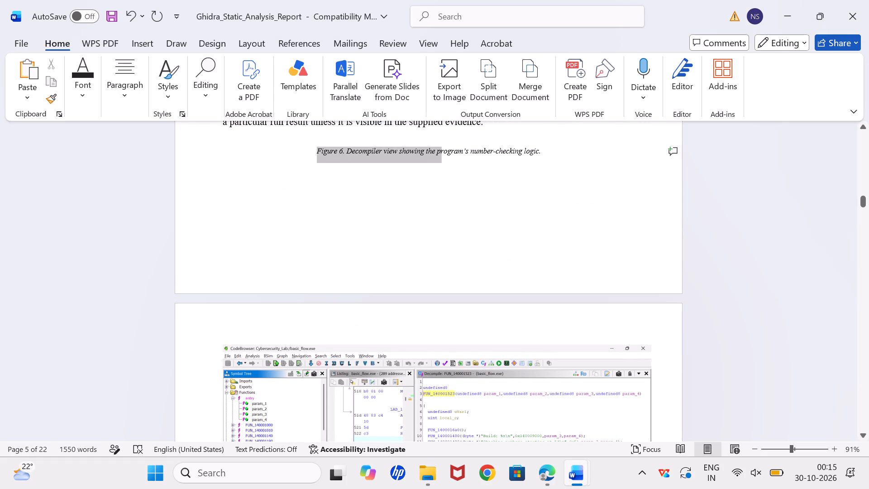
drag(456, 156, 552, 152)
key(BackSpace)
key(BackSpace)
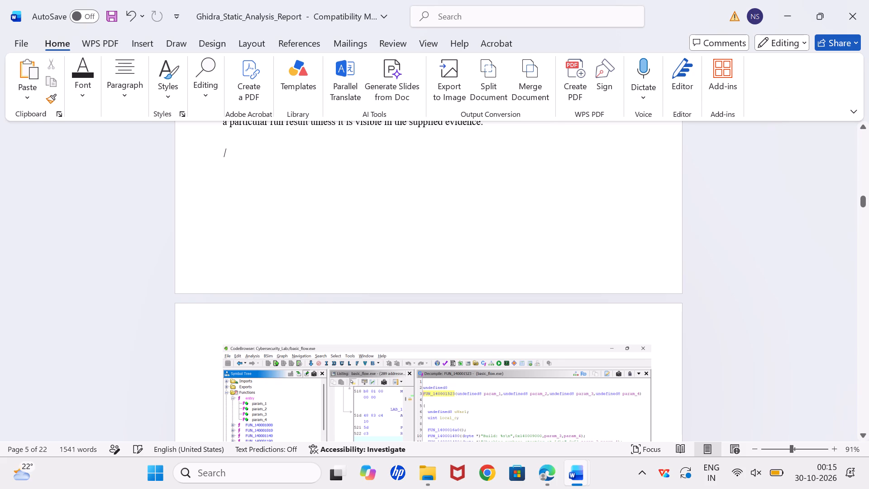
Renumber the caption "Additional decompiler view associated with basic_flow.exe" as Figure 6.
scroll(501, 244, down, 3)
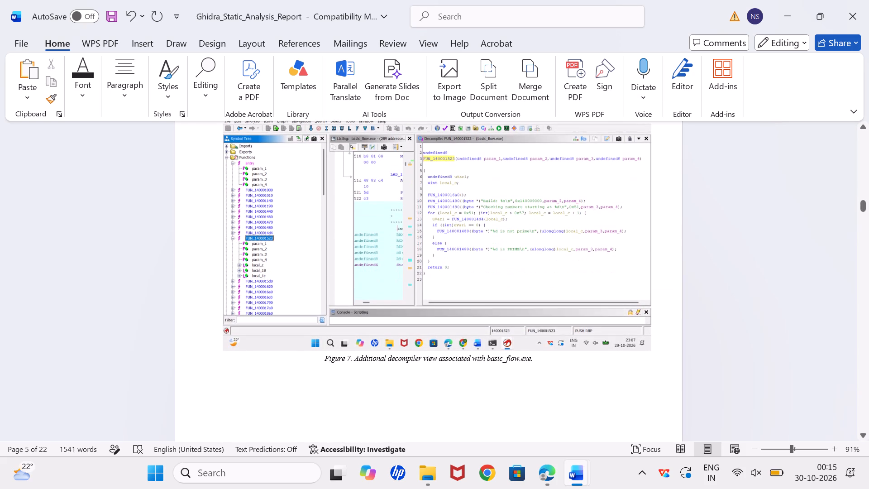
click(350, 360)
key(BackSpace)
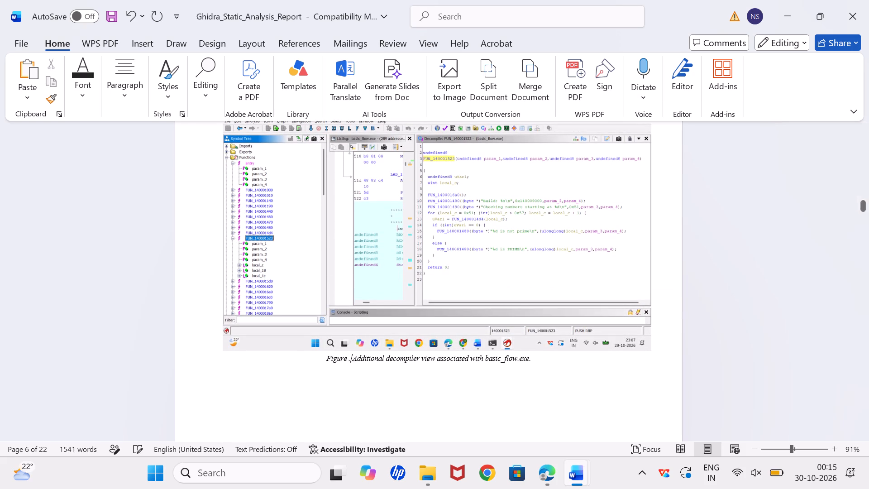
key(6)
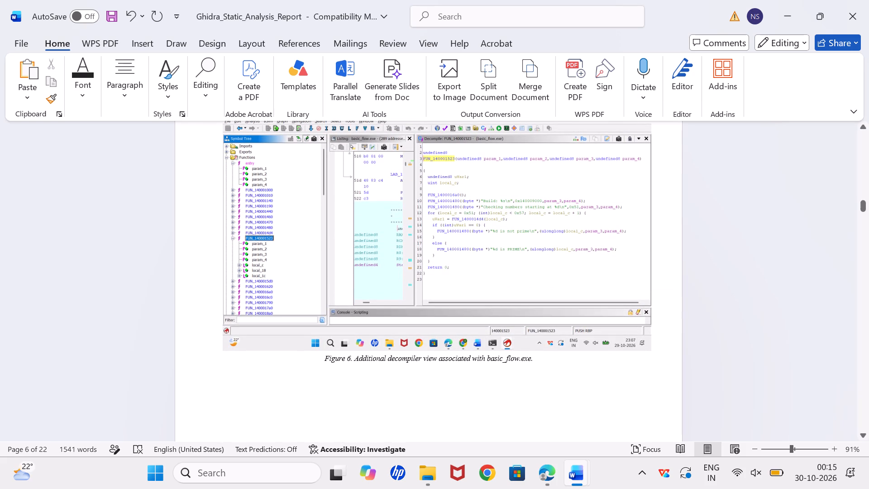
Check the Figure 1 and 2 captions and renumber the caption of the basic_flow.exe imported functions as Figure 3.
scroll(442, 349, up, 15)
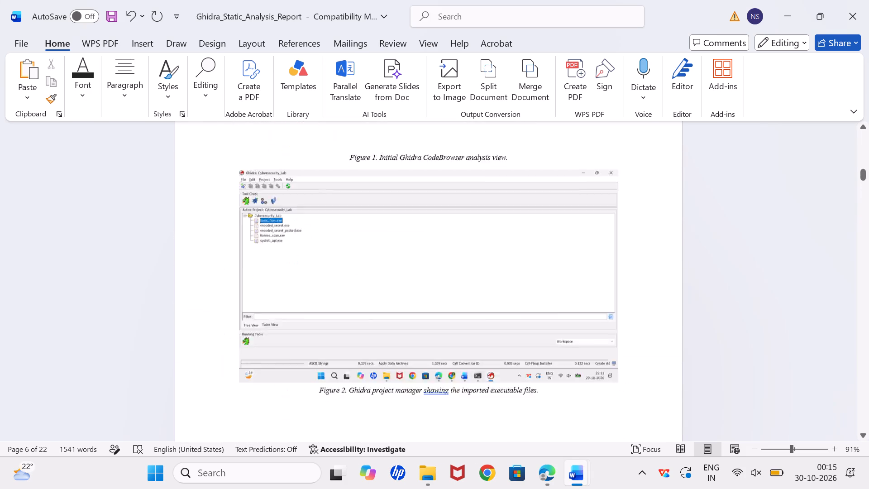
scroll(442, 349, up, 4)
scroll(442, 349, down, 8)
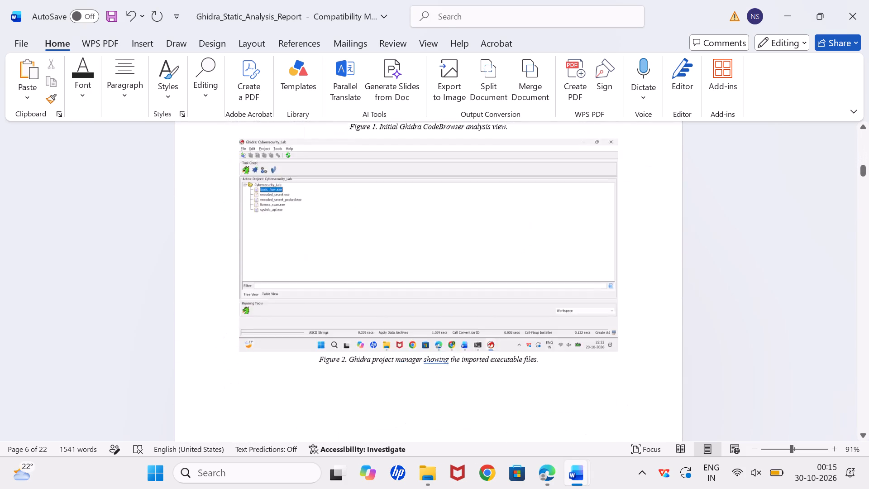
scroll(442, 349, down, 2)
scroll(442, 349, up, 3)
scroll(442, 349, down, 1)
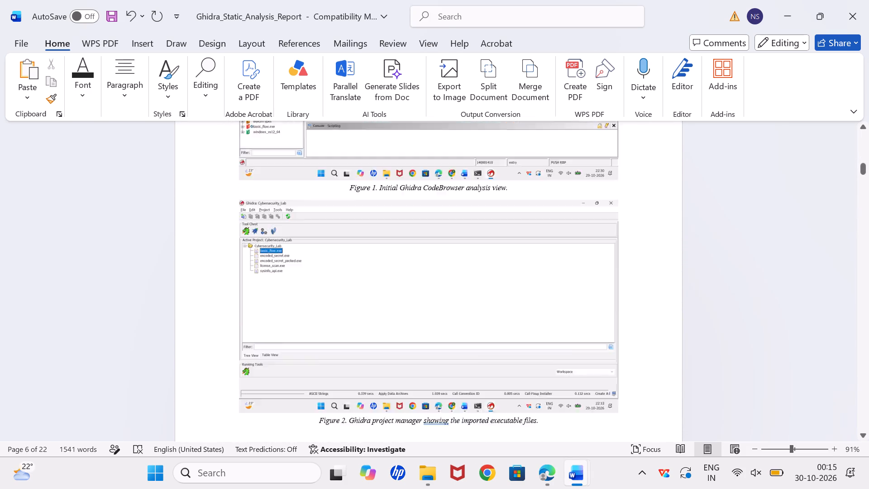
scroll(442, 349, down, 6)
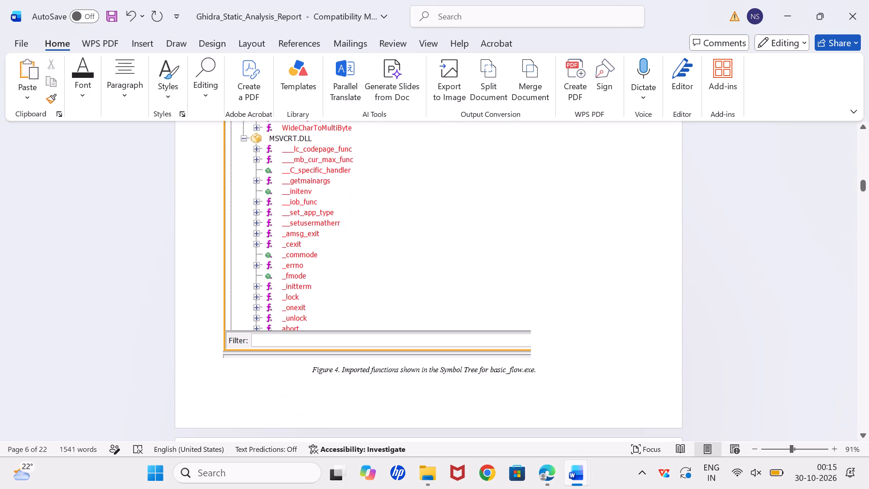
click(336, 372)
key(Right)
key(BackSpace)
key(3)
Renumber the caption of the Defined Strings view for basic_flow.exe as Figure 4.
scroll(336, 372, down, 2)
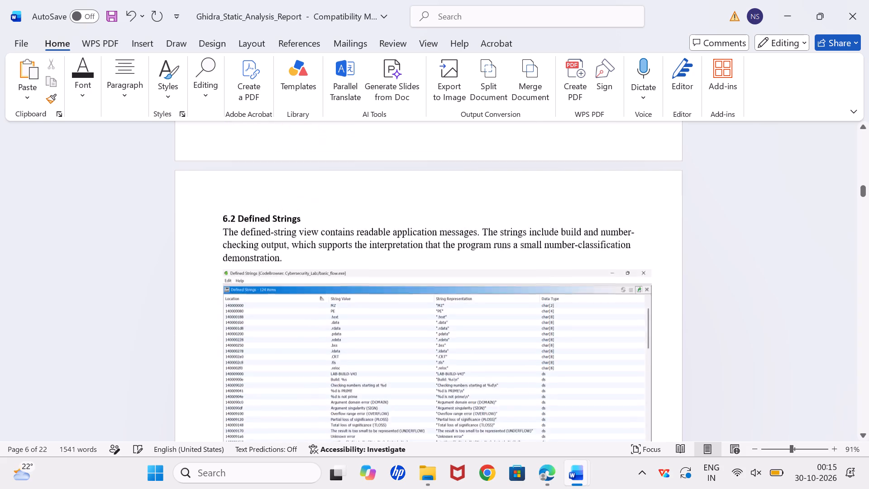
scroll(336, 372, down, 2)
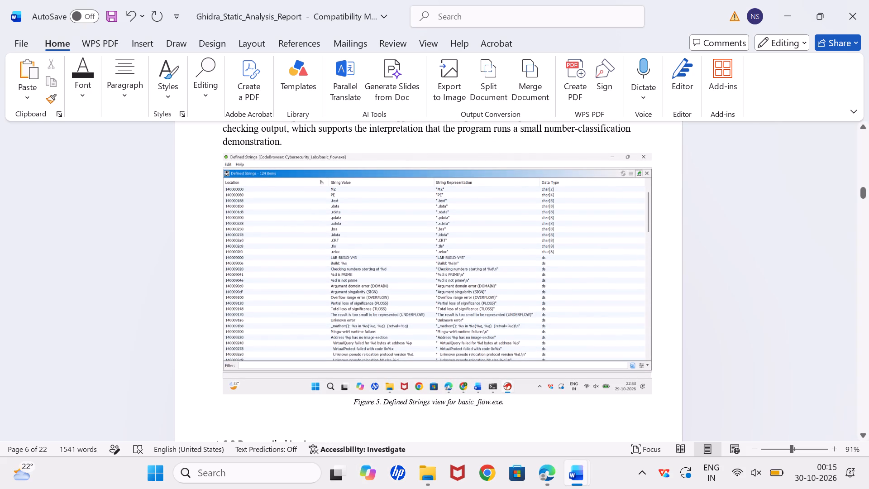
click(376, 402)
key(Right)
key(BackSpace)
key(4)
Renumber the caption of the additional decompiler view for basic_flow.exe as Figure 5.
scroll(376, 402, down, 9)
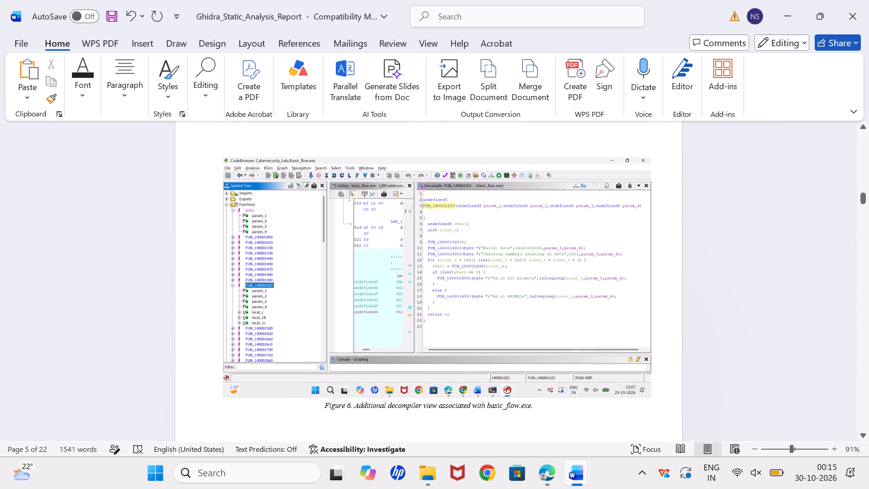
scroll(376, 402, down, 1)
click(350, 370)
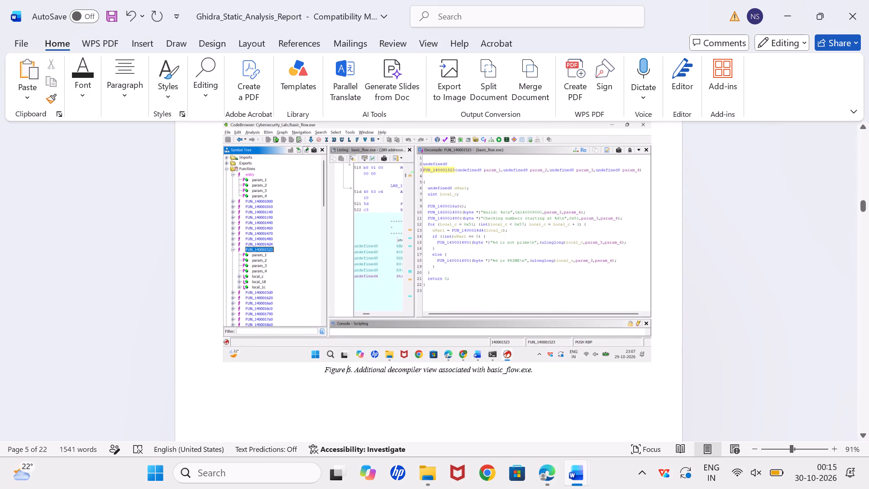
key(BackSpace)
key(ctrl+z)
key(Right)
key(BackSpace)
key(5)
Review the layout between the Figure 5 caption and the opening of section 7, Static Analysis of encoded_secret.exe.
scroll(350, 370, down, 2)
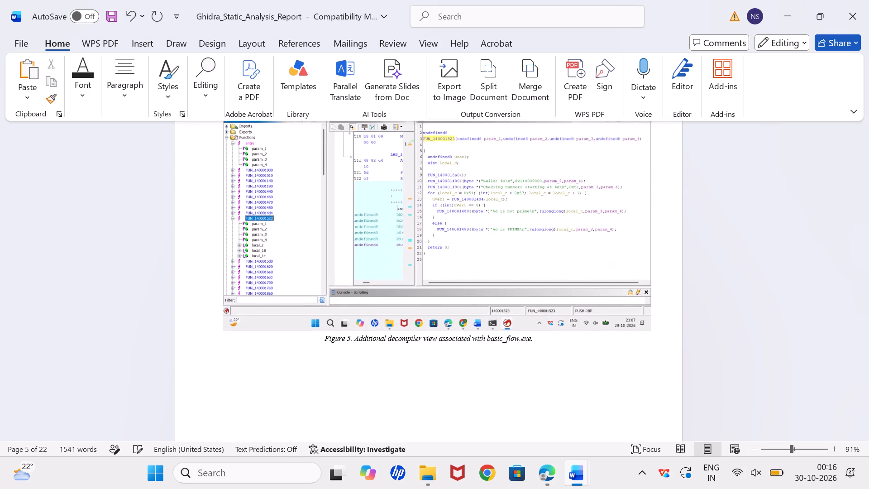
scroll(350, 370, down, 6)
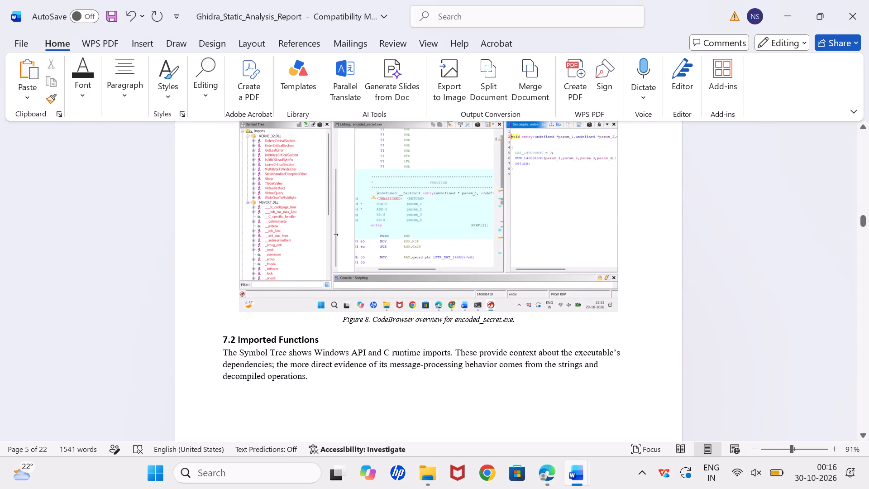
scroll(334, 302, up, 5)
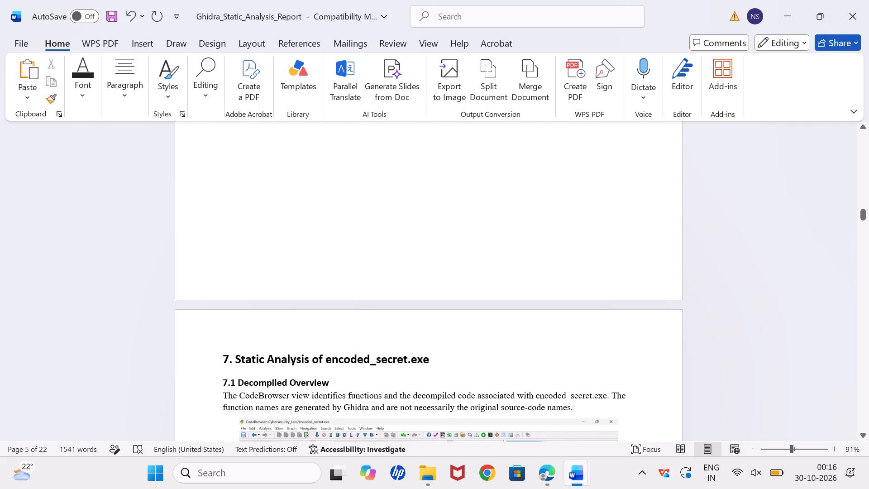
scroll(334, 302, up, 7)
scroll(353, 224, up, 5)
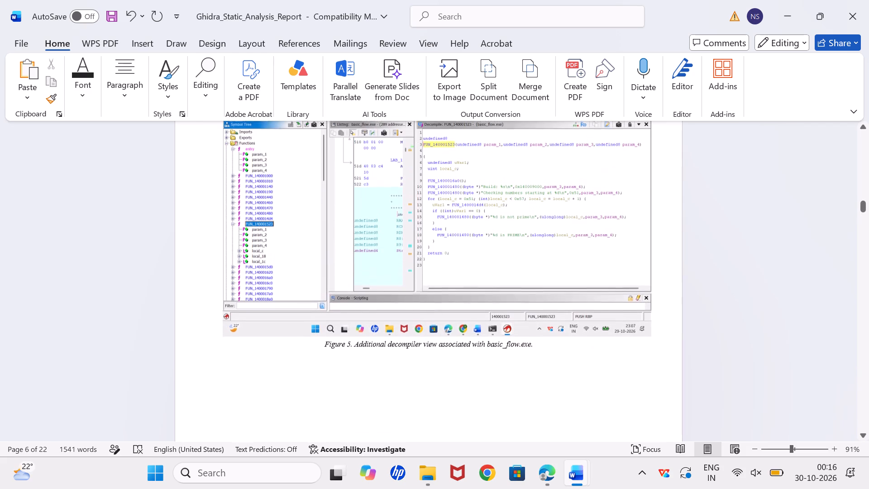
Compare the page layout before the encoded_secret.exe section in the report with the matching section opening in the Cyber(REPORT) document.
click(528, 385)
scroll(528, 385, down, 3)
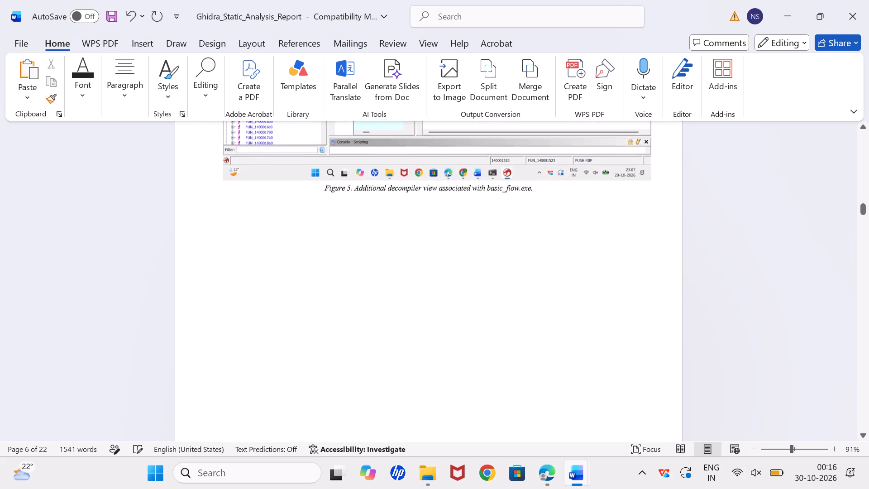
scroll(528, 385, down, 4)
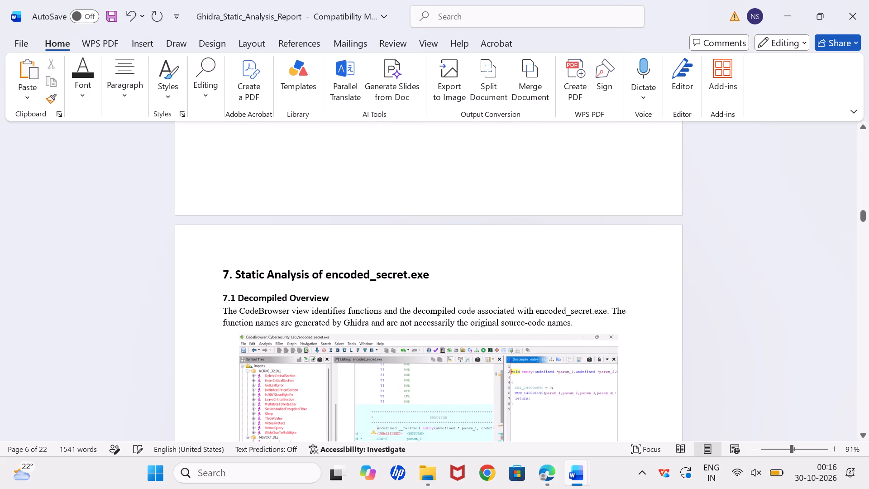
click(223, 271)
key(alt+Tab)
scroll(181, 201, down, 5)
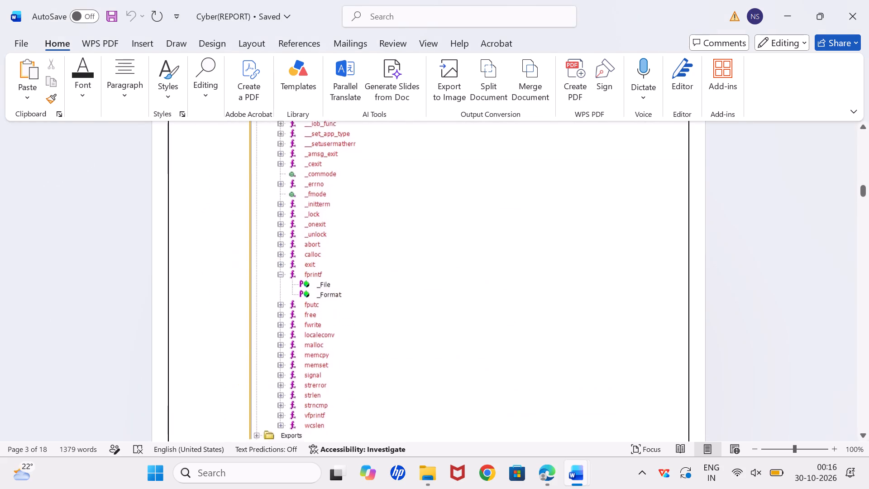
scroll(181, 201, down, 12)
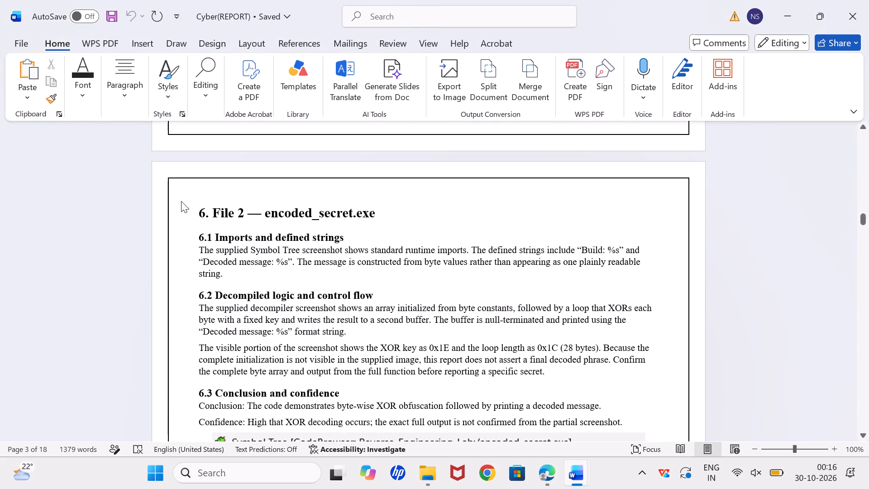
scroll(181, 201, up, 3)
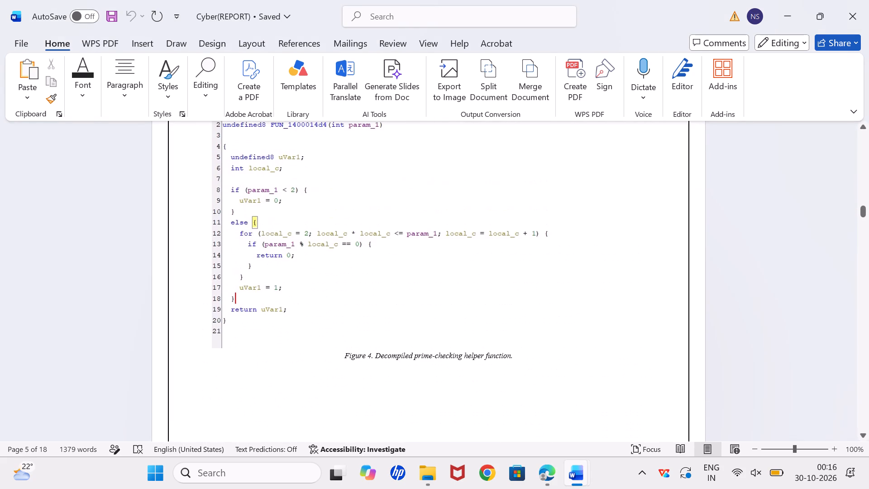
key(alt+Tab)
In Ghidra_Static_Analysis_Report, add a blank line between the 6.2 Defined Strings paragraph and its screenshot.
scroll(349, 164, up, 2)
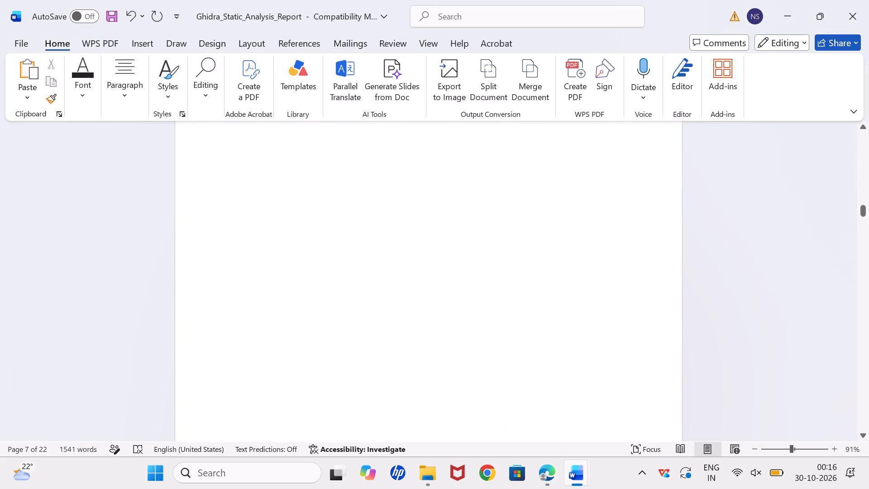
scroll(349, 164, up, 6)
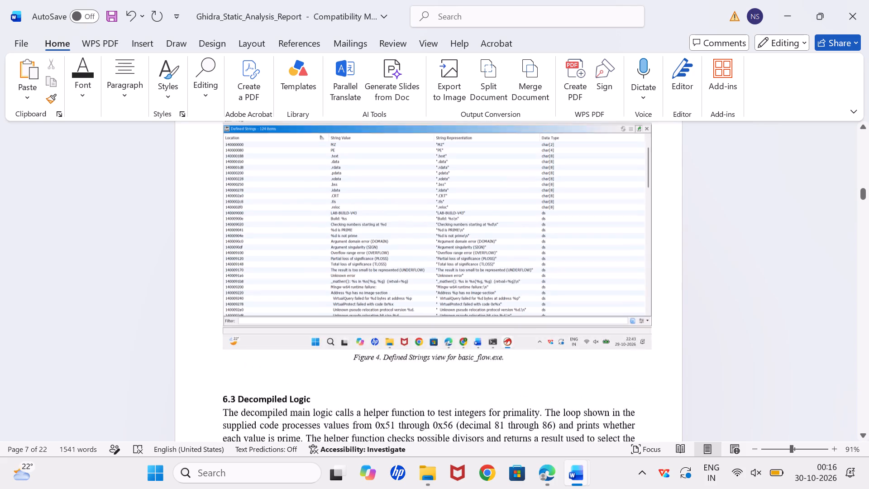
scroll(349, 164, up, 7)
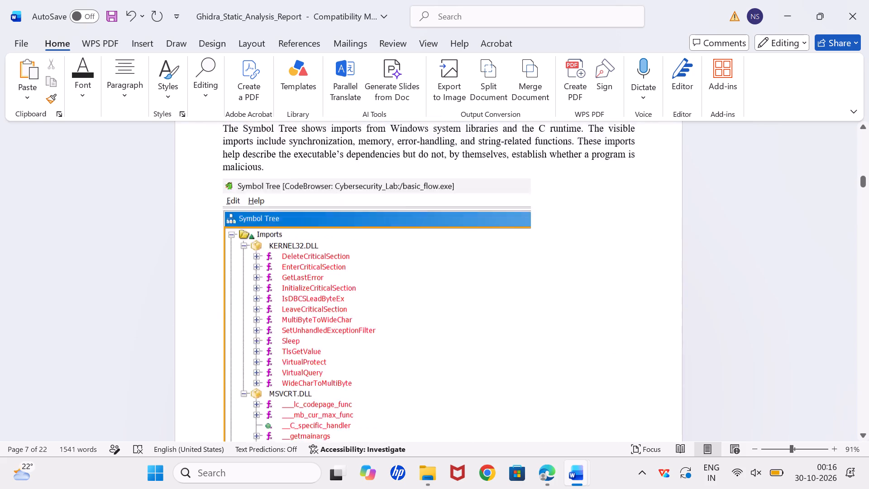
scroll(349, 164, up, 2)
scroll(349, 164, down, 7)
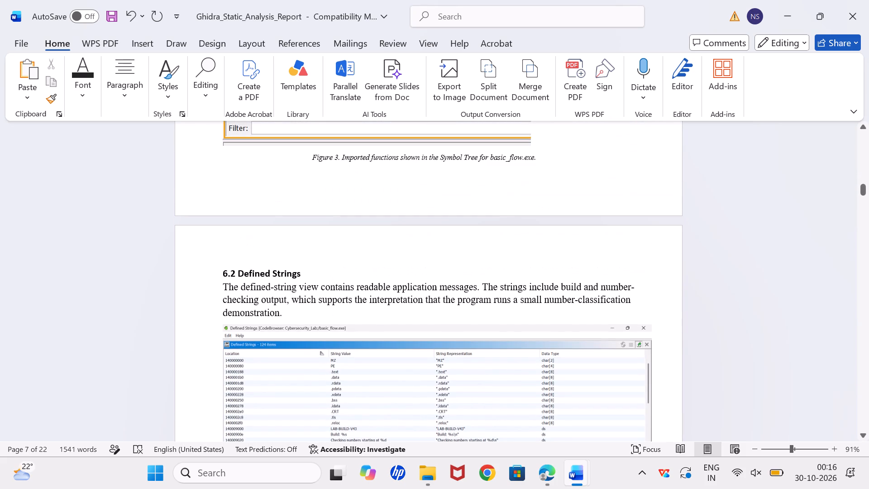
click(292, 317)
key(Return)
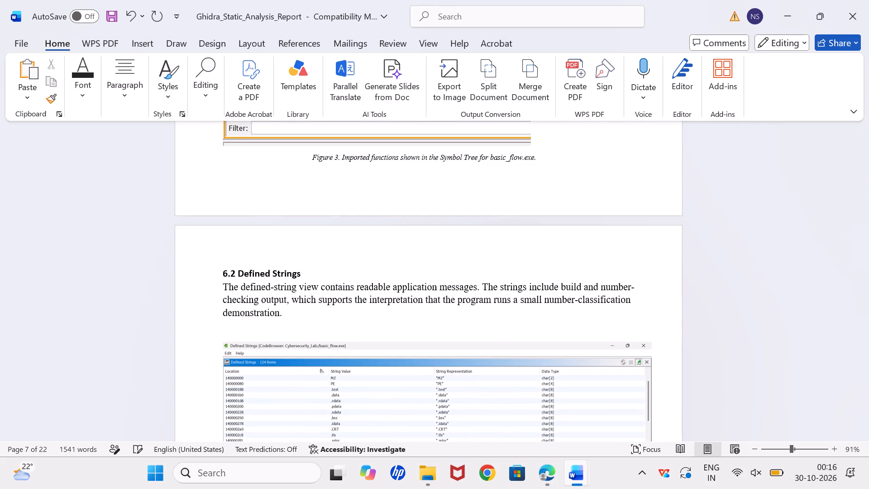
Review the page layout from the basic_flow.exe figures in section 6 through the opening of section 7.
scroll(428, 360, down, 4)
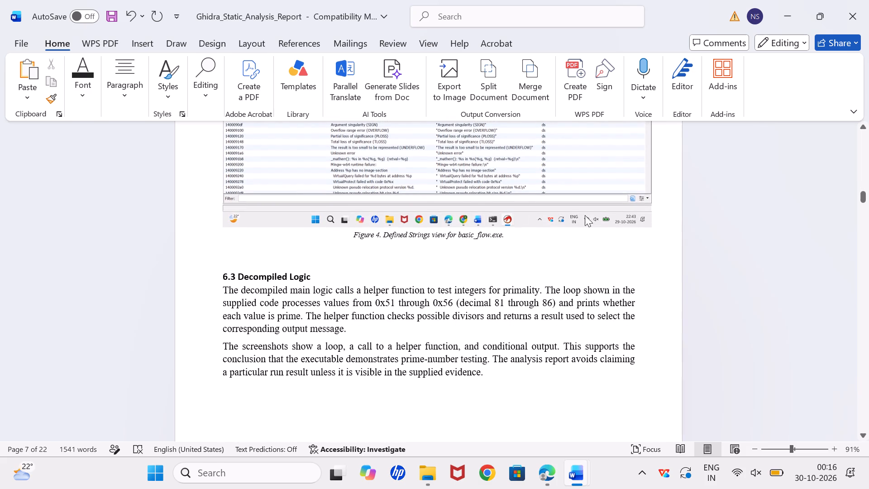
scroll(432, 336, down, 3)
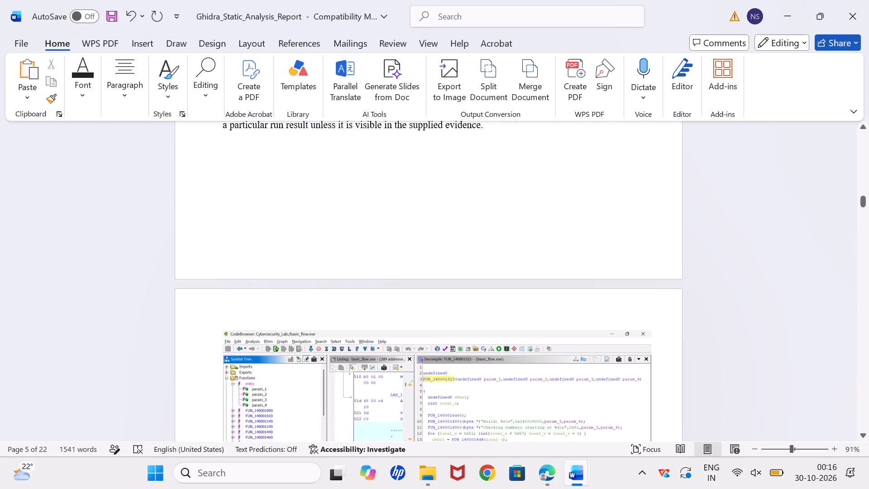
scroll(432, 336, down, 8)
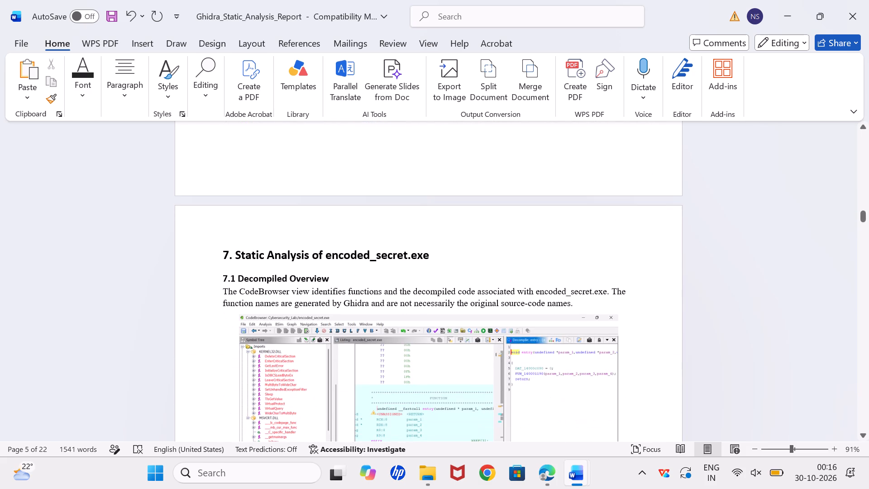
scroll(432, 336, up, 7)
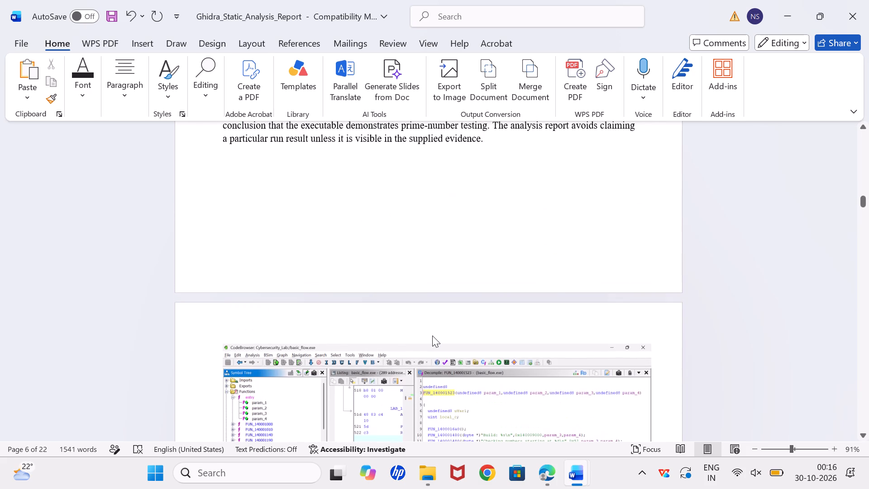
scroll(432, 336, up, 8)
scroll(432, 336, down, 4)
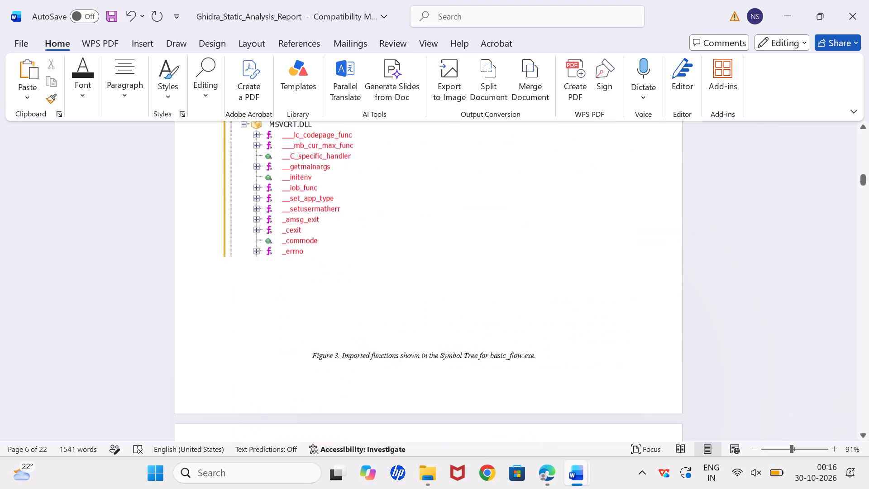
scroll(432, 336, down, 5)
scroll(432, 336, up, 1)
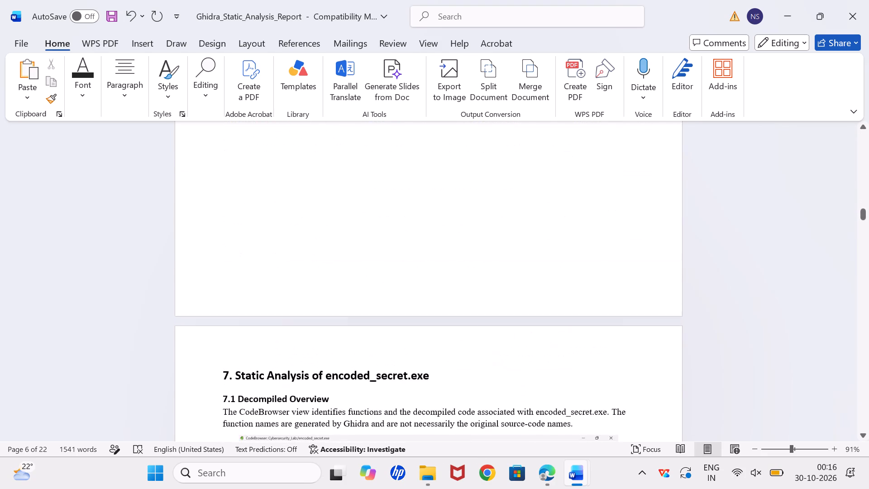
scroll(432, 336, up, 1)
scroll(432, 336, down, 2)
Replace the section 7 heading text with "File 2 — encoded_secret.exe" copied from Cyber(REPORT), keeping the number 7.
key(alt+Tab)
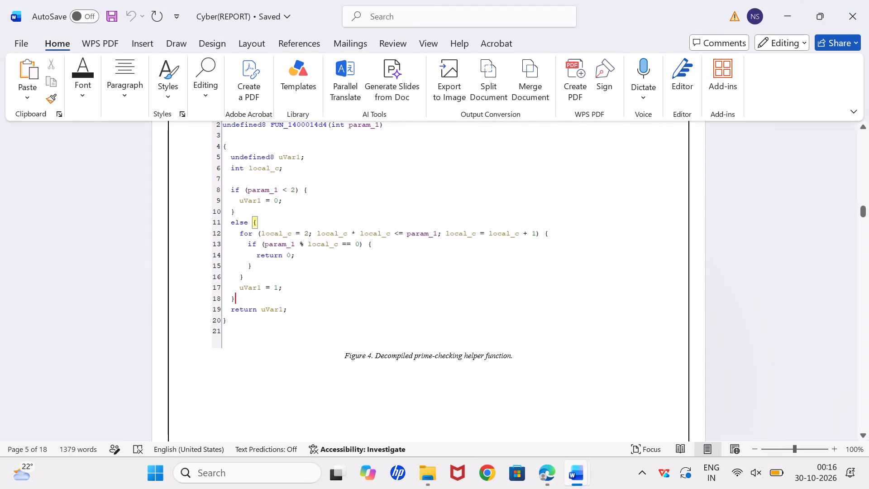
scroll(355, 302, down, 4)
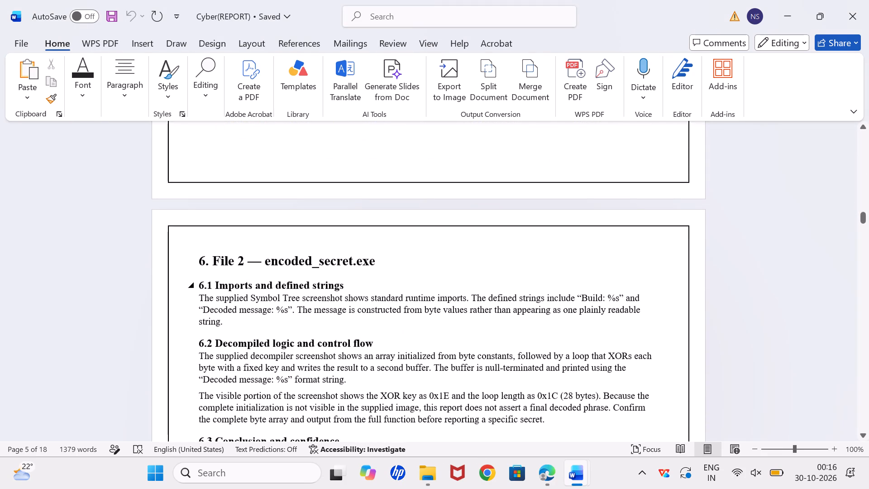
drag(214, 260, 392, 256)
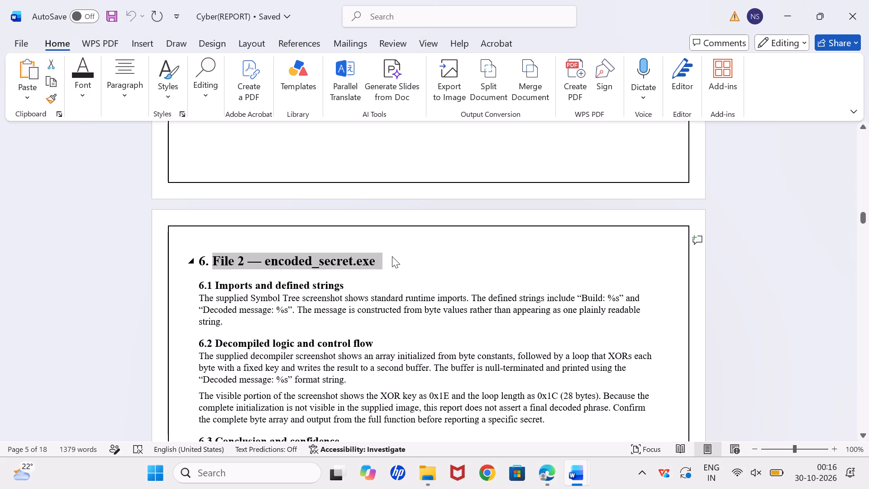
key(ctrl+c)
key(alt+Tab)
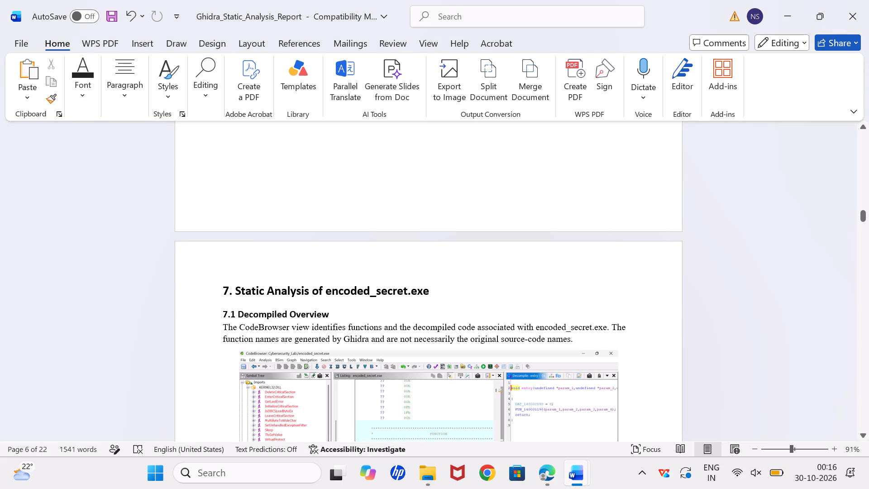
drag(239, 290, 426, 280)
key(ctrl+v)
key(BackSpace)
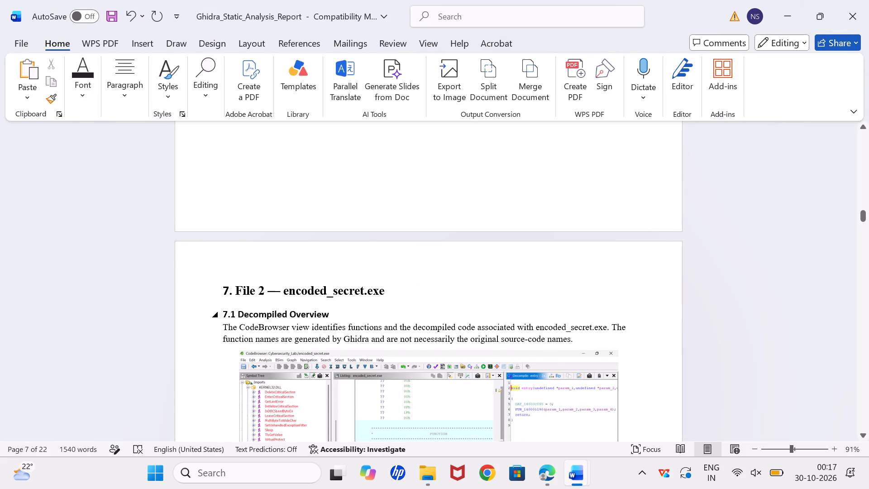
Enlarge the 7.1 Decompiled Overview heading and paragraph by one font size, making the body text 12, and justify the paragraph.
drag(224, 313, 582, 337)
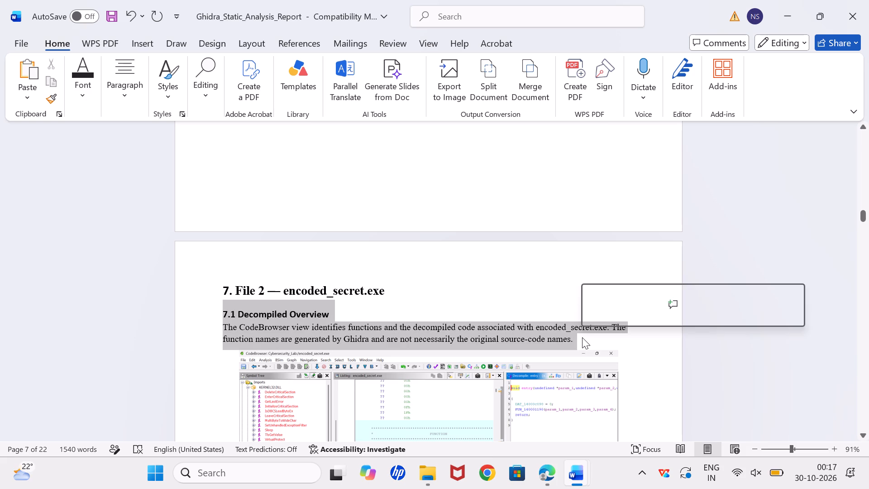
click(702, 294)
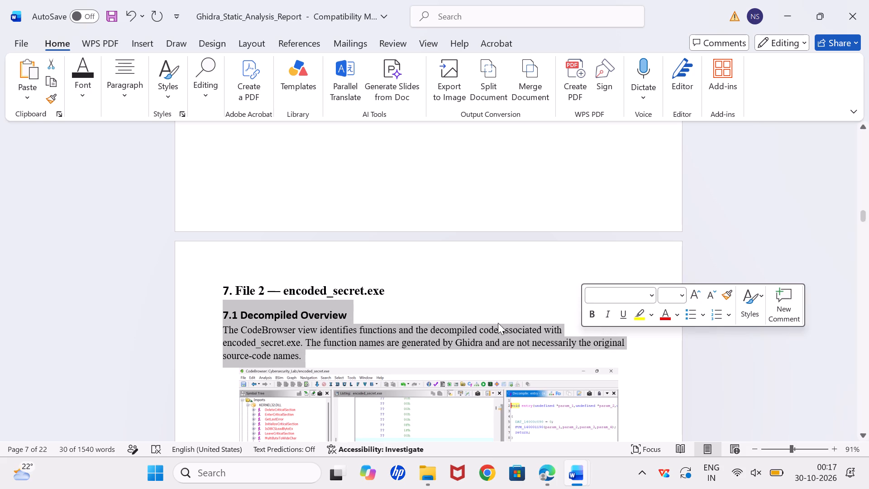
click(399, 340)
drag(221, 331, 310, 355)
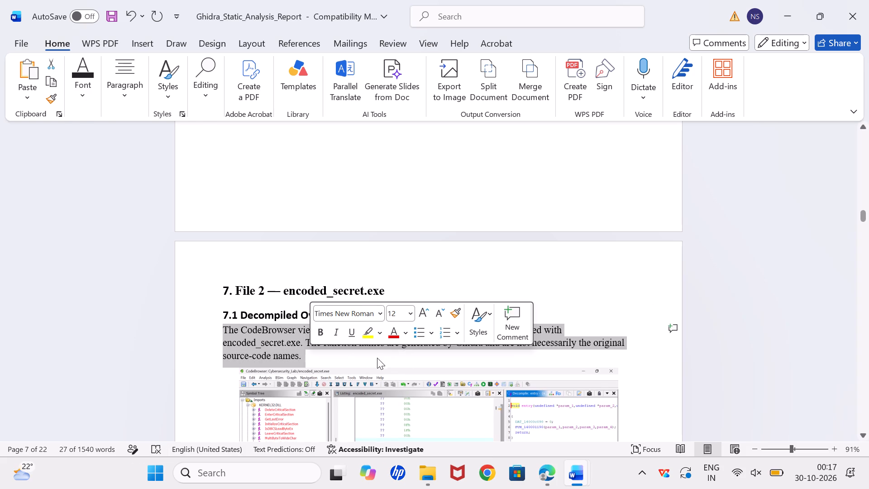
click(132, 89)
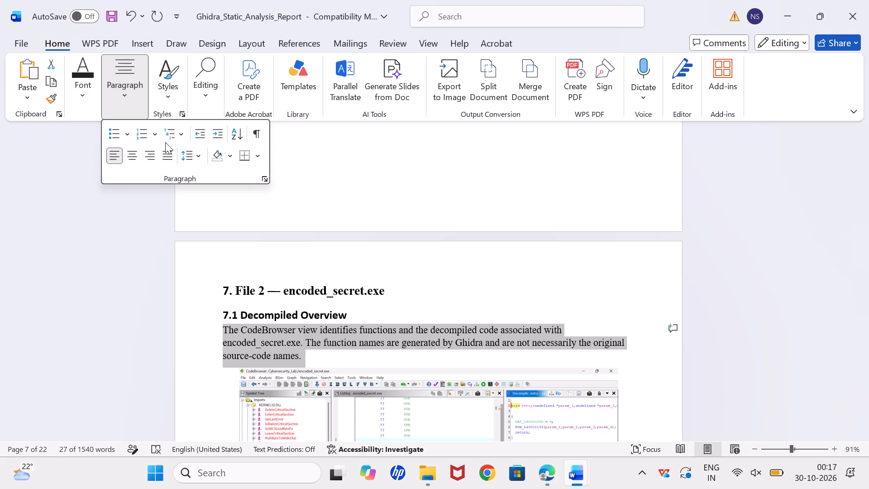
click(167, 155)
click(180, 288)
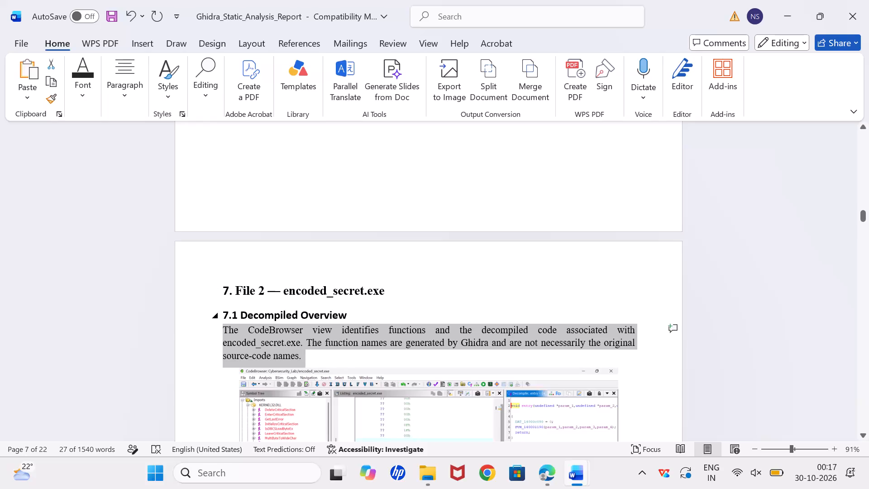
Enlarge the encoded_secret.exe CodeBrowser overview screenshot in section 7.1 to about the full text width.
scroll(372, 302, down, 2)
click(421, 353)
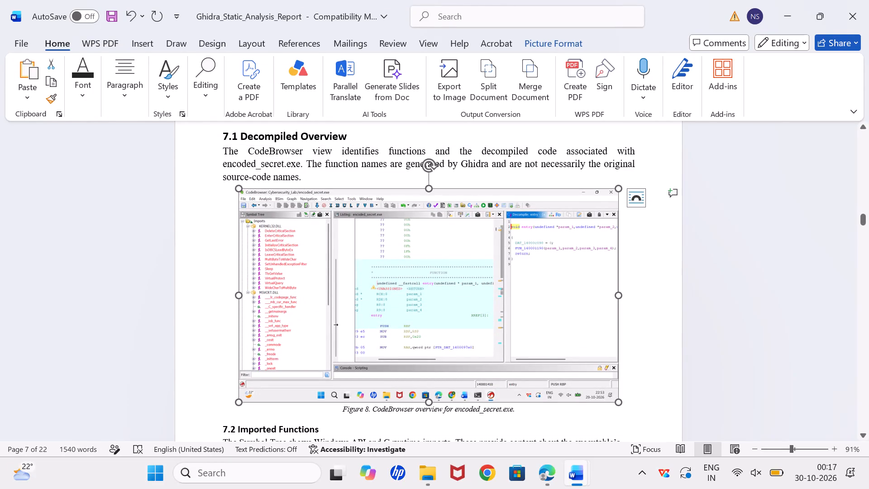
drag(619, 404, 634, 427)
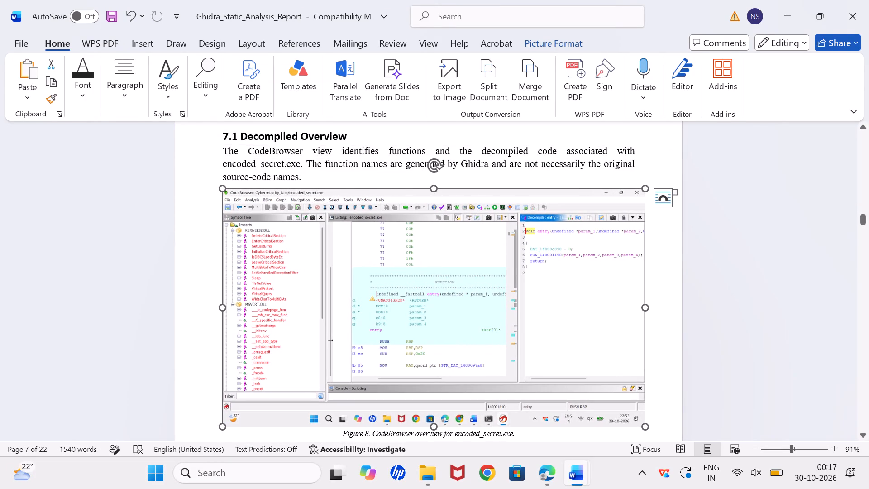
scroll(482, 349, down, 3)
click(686, 331)
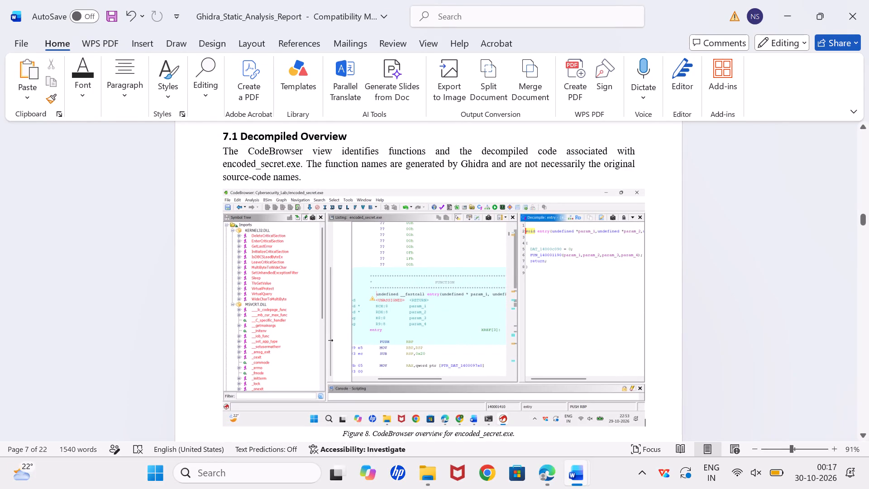
Renumber the caption of the CodeBrowser overview for encoded_secret.exe as Figure 7.
scroll(606, 336, down, 2)
click(370, 293)
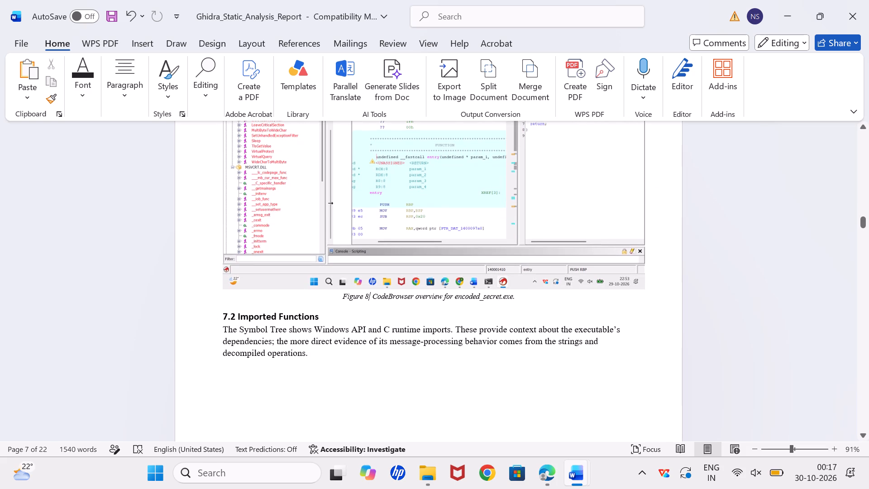
key(BackSpace)
key(7)
Enlarge the 7.2 Imported Functions heading and paragraph by one font size, and justify the paragraph.
drag(222, 316, 316, 358)
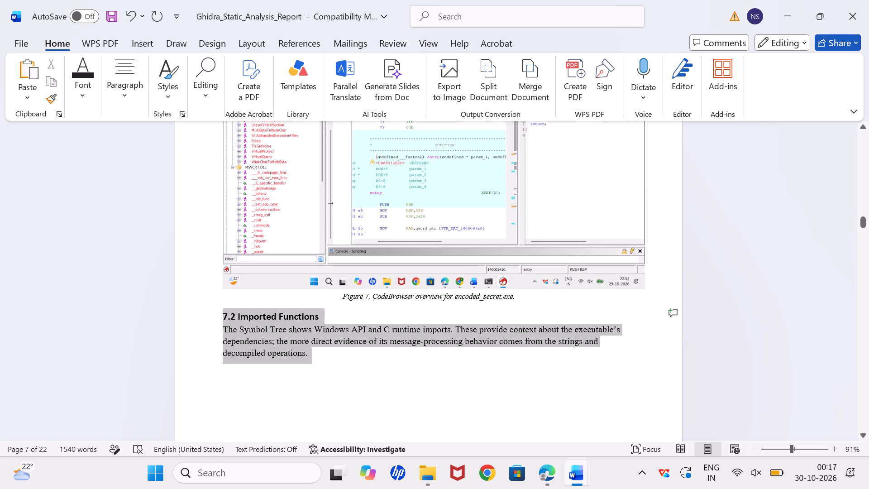
drag(316, 358, 316, 358)
click(425, 317)
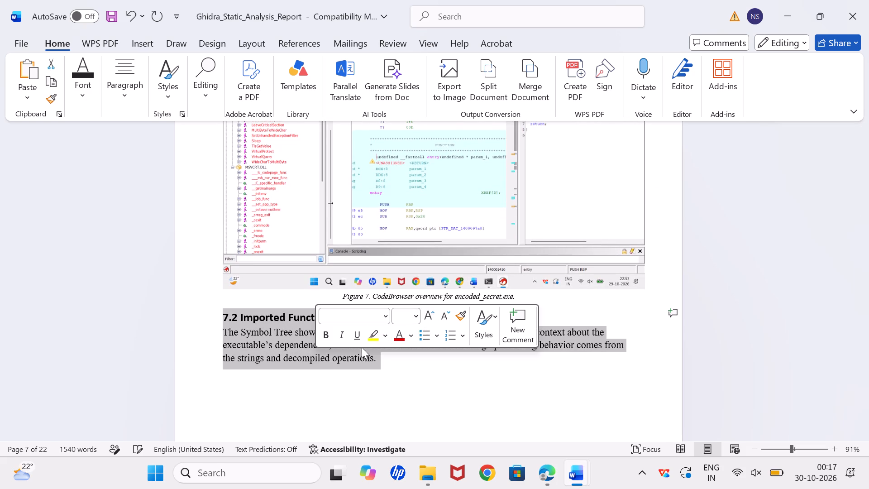
click(378, 379)
drag(378, 360, 225, 331)
click(134, 98)
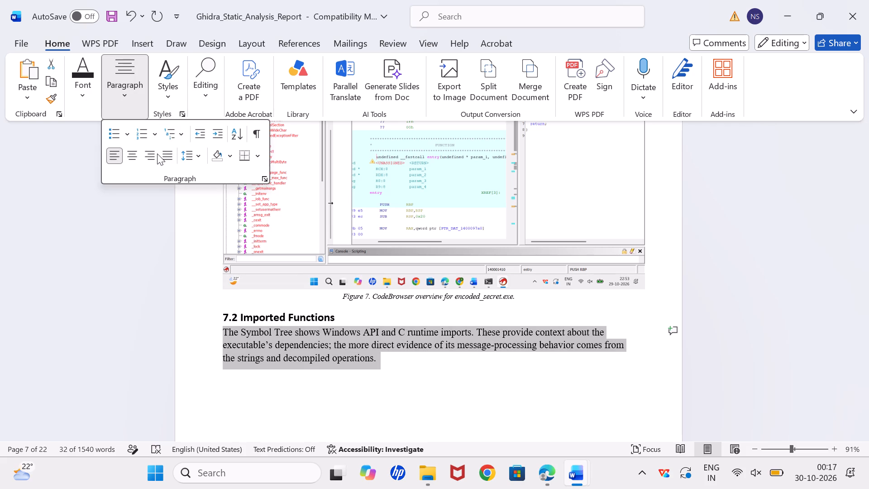
click(167, 156)
click(241, 374)
Enlarge the 7.3 Defined Strings heading and its paragraph by one font size.
scroll(241, 374, down, 1)
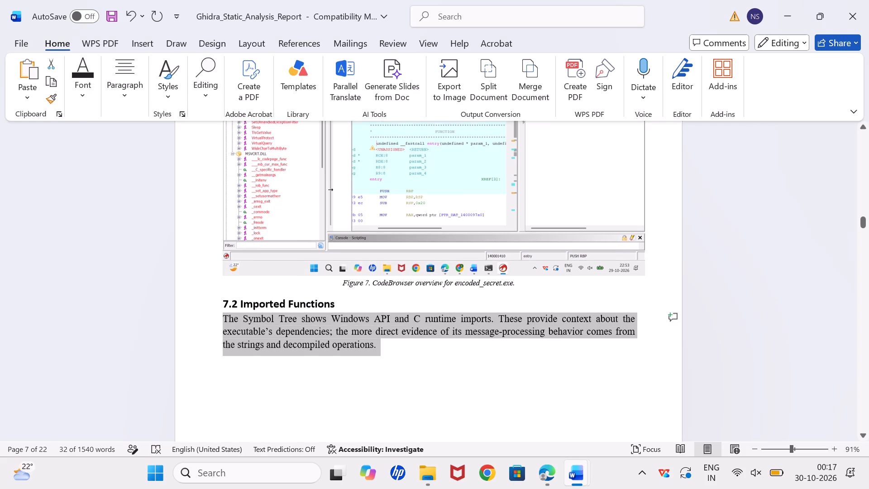
scroll(241, 374, down, 1)
click(317, 373)
scroll(355, 407, down, 1)
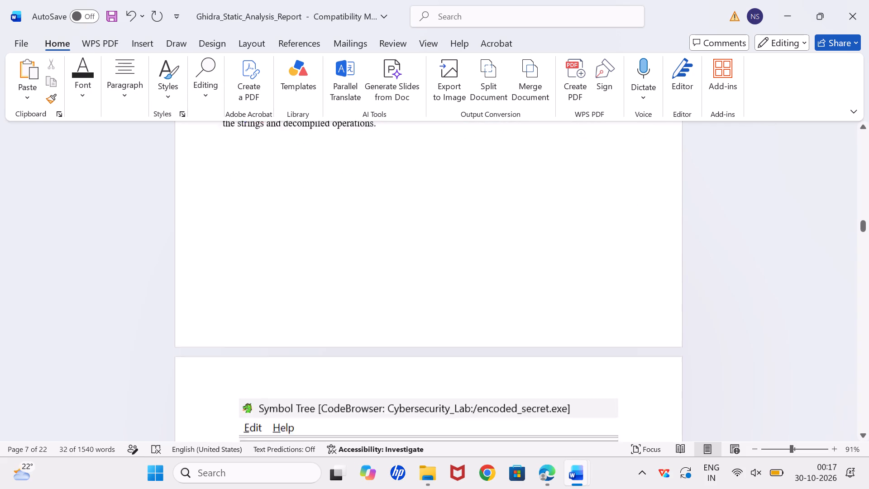
scroll(355, 407, down, 1)
scroll(344, 298, down, 4)
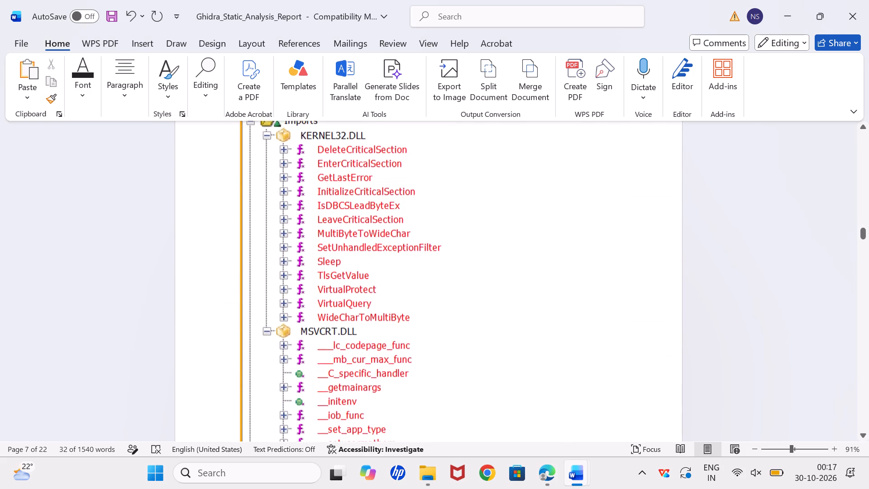
scroll(344, 298, down, 5)
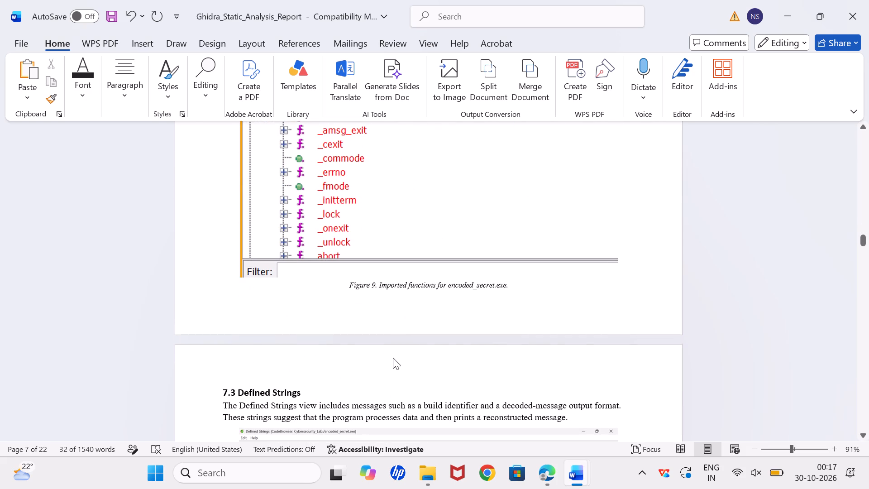
scroll(393, 358, down, 1)
drag(225, 275, 419, 291)
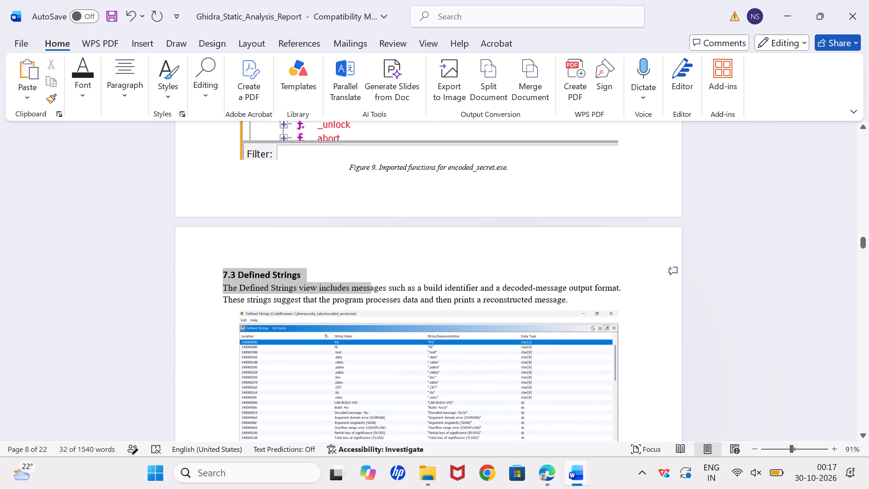
drag(419, 291, 575, 304)
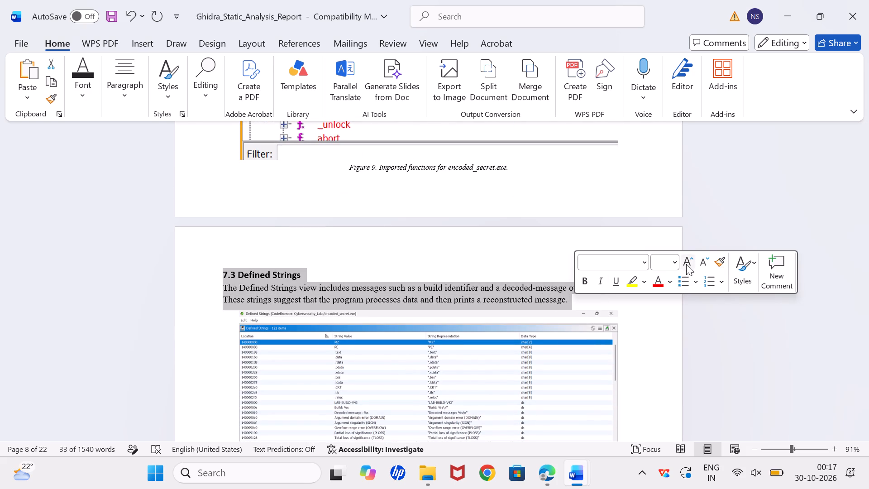
click(686, 264)
click(415, 270)
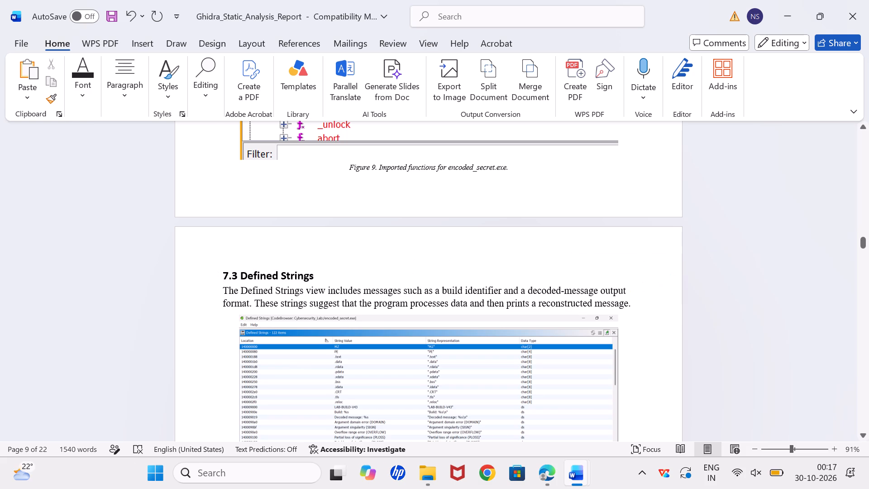
Enlarge the Defined Strings screenshot in section 7.3 to about the full text width.
scroll(377, 329, down, 3)
click(595, 350)
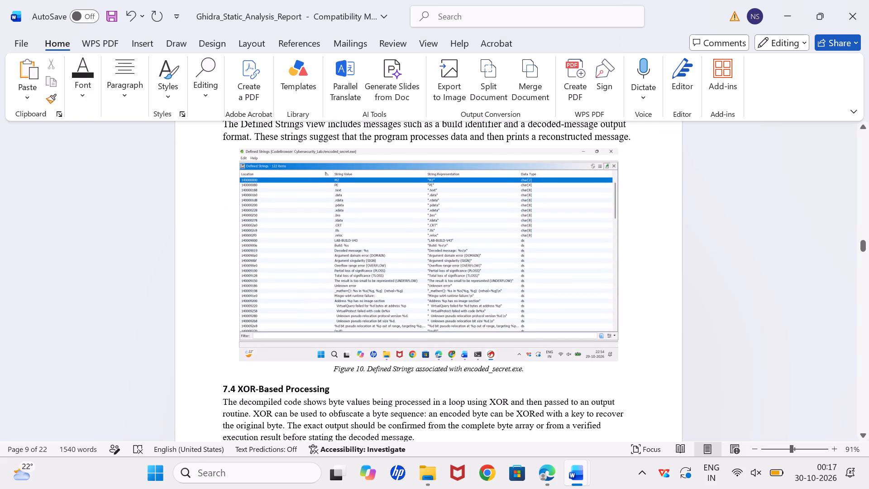
drag(619, 361, 629, 384)
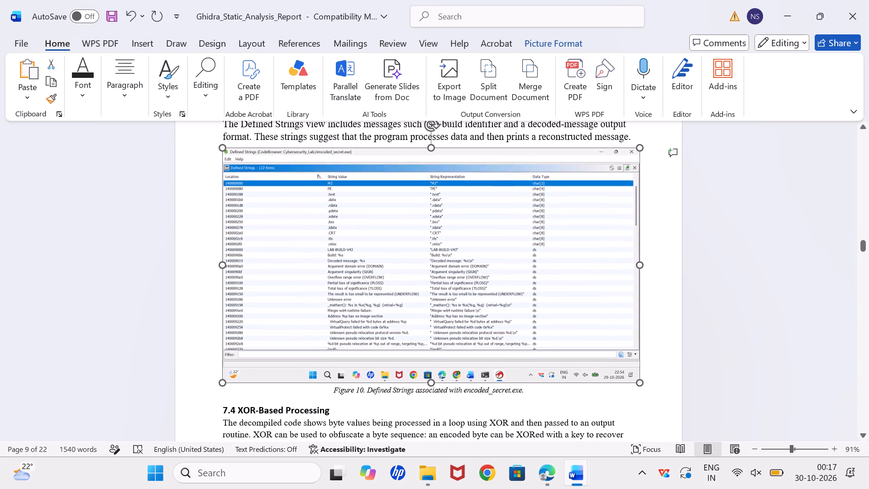
drag(629, 384, 630, 387)
scroll(497, 331, down, 4)
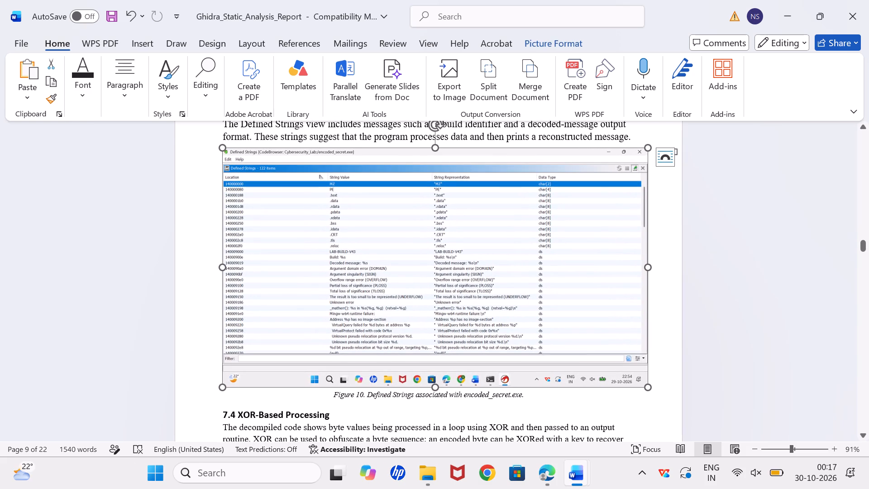
click(668, 330)
Enlarge the 7.4 XOR-Based Processing heading and its paragraph by one font size.
scroll(668, 330, down, 3)
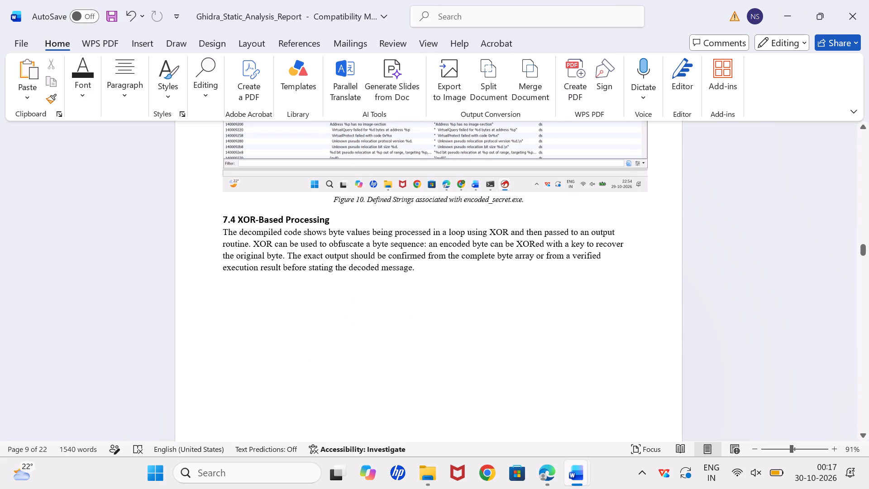
scroll(327, 364, down, 5)
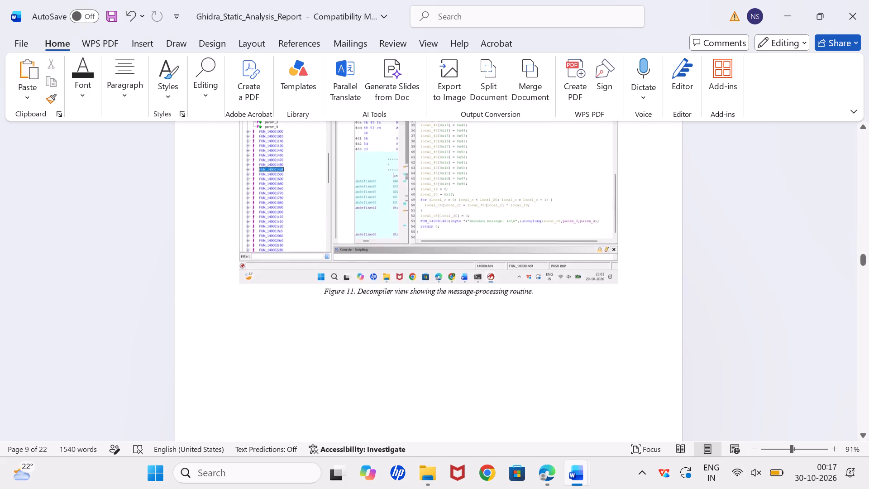
scroll(327, 364, down, 2)
scroll(327, 364, up, 7)
scroll(327, 364, down, 1)
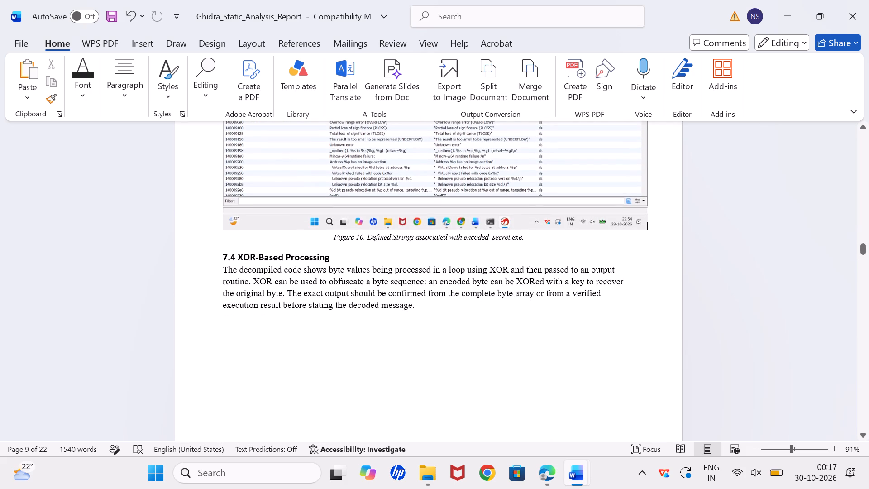
drag(220, 257, 420, 311)
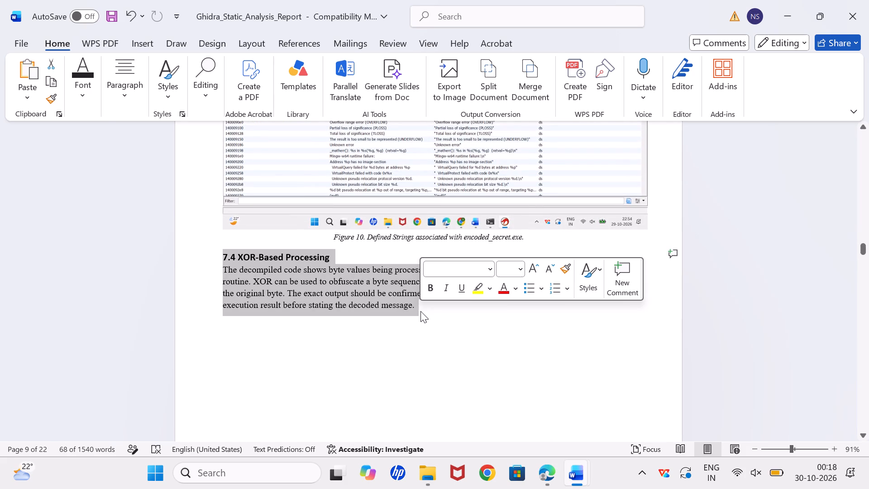
click(530, 268)
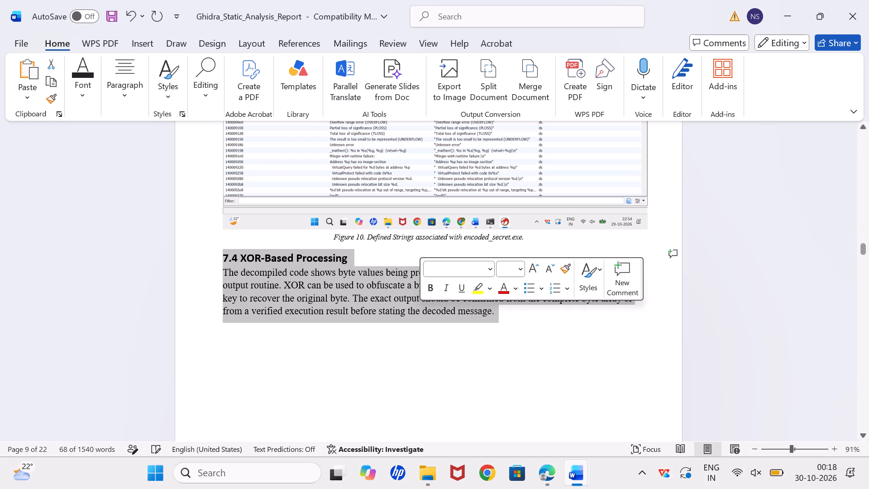
click(451, 382)
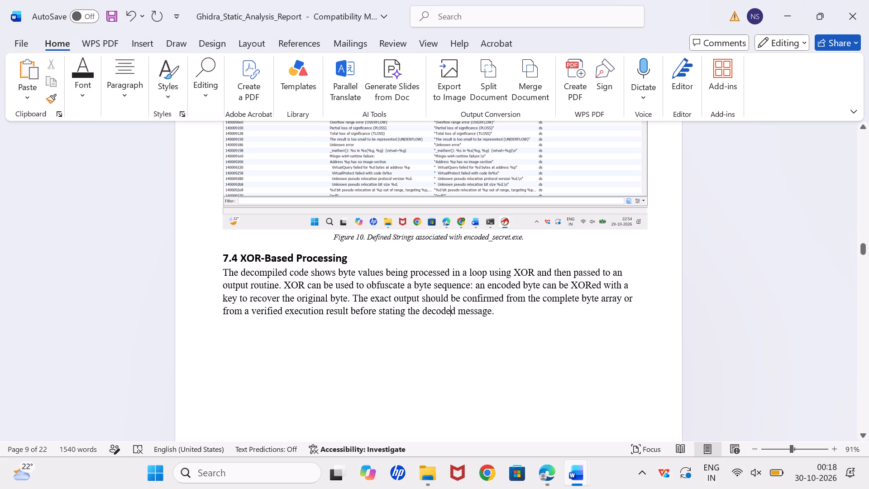
Review the layout, figures and captions of section 7 from 7.1 through to the start of section 8.
scroll(451, 382, up, 8)
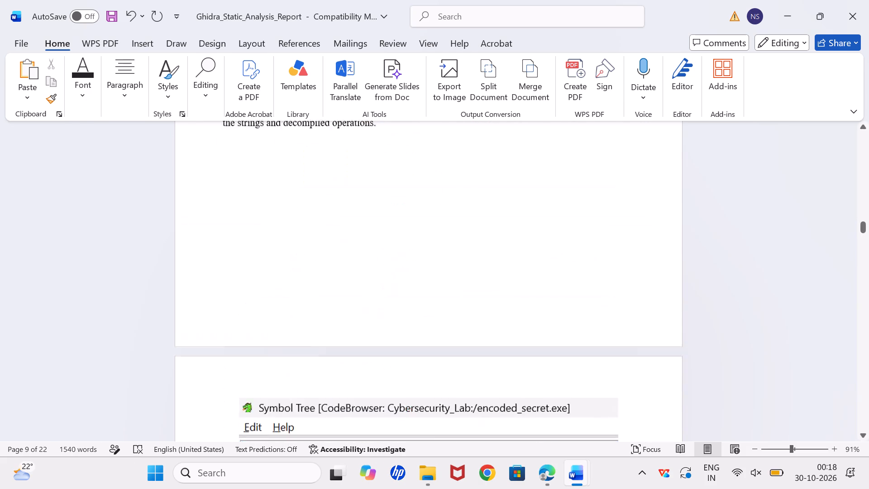
scroll(451, 382, up, 1)
scroll(451, 382, down, 1)
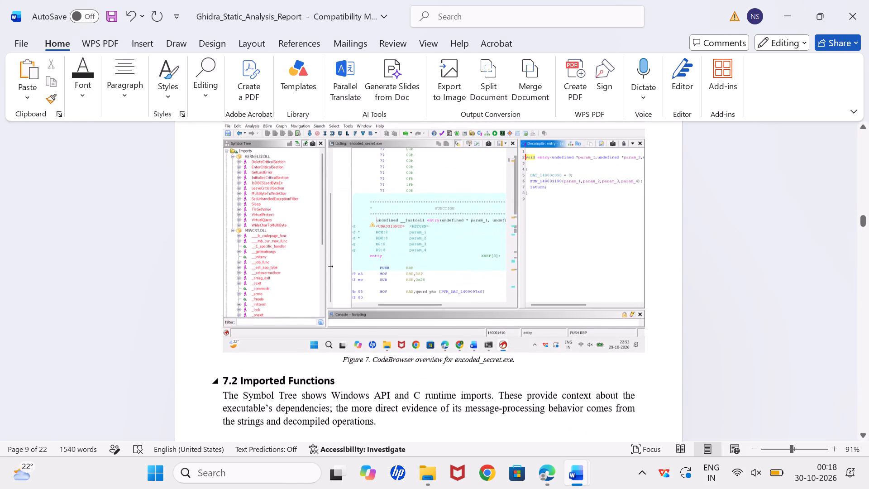
scroll(451, 382, up, 1)
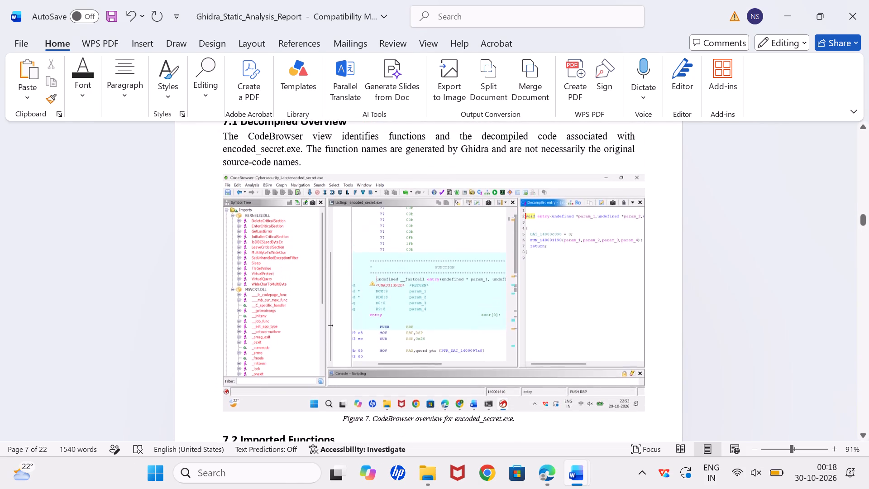
scroll(451, 382, up, 1)
click(447, 314)
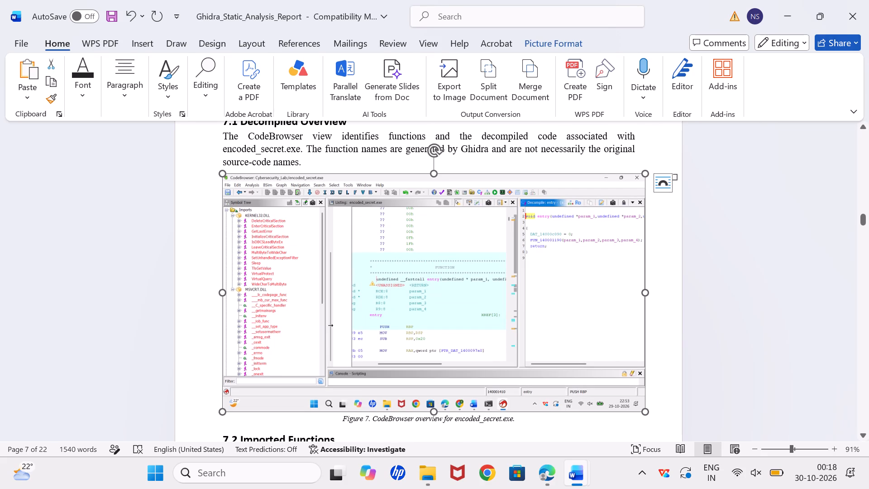
click(715, 293)
scroll(488, 339, down, 2)
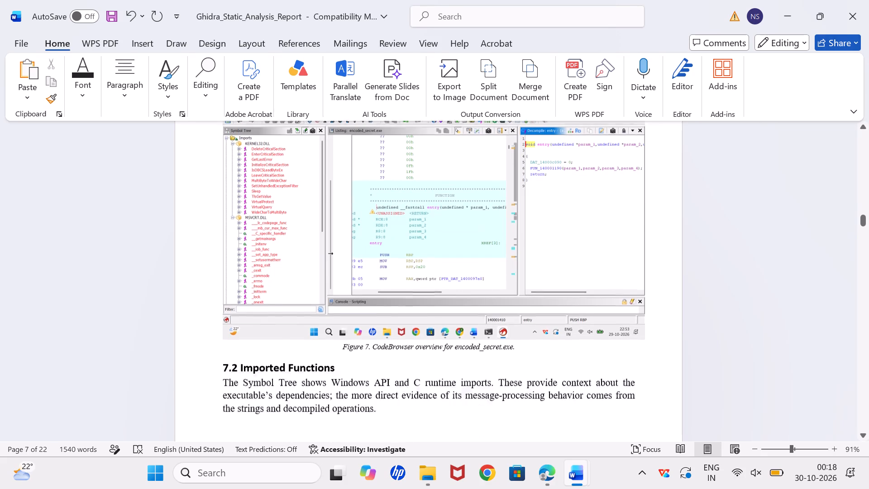
scroll(488, 339, down, 9)
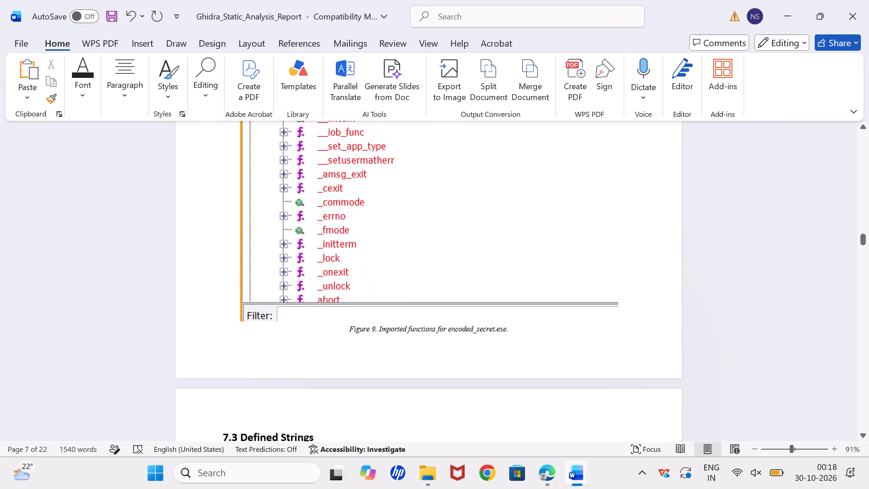
scroll(488, 339, down, 7)
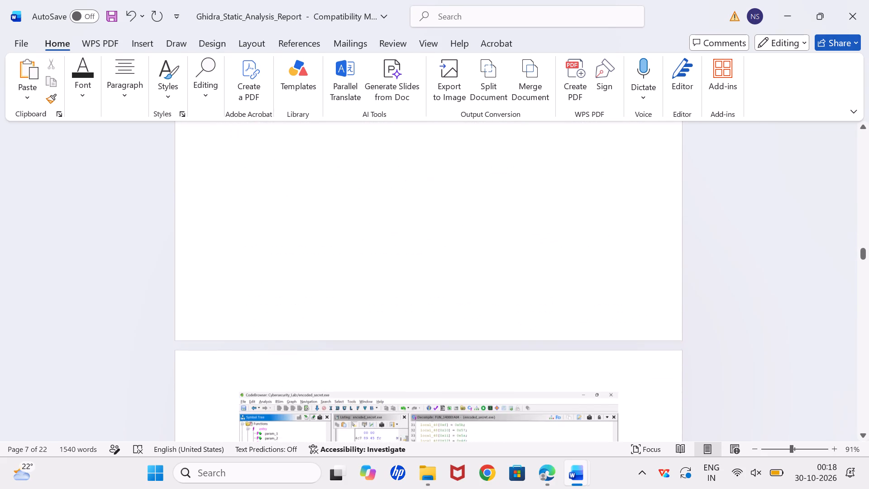
scroll(488, 339, down, 10)
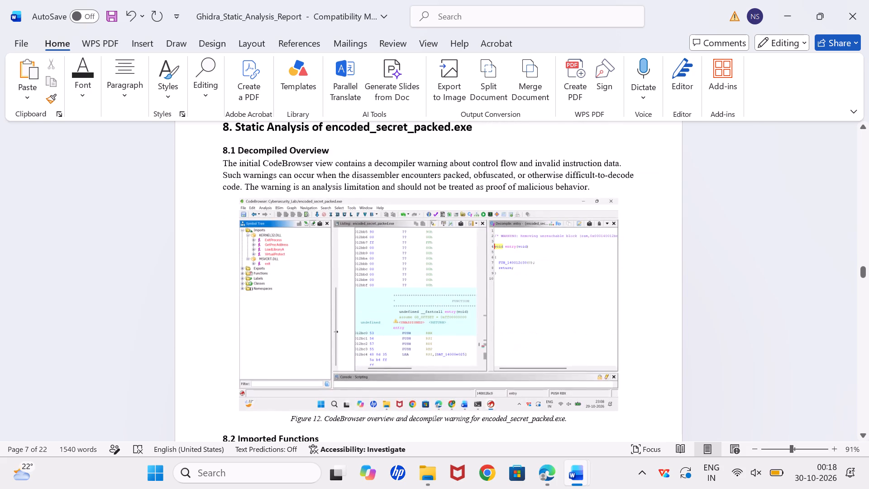
Replace the section 8 heading text with "File 3 — encoded_secret_packed.exe" copied from Cyber(REPORT), keeping the number 8.
scroll(488, 339, up, 1)
key(alt+Tab)
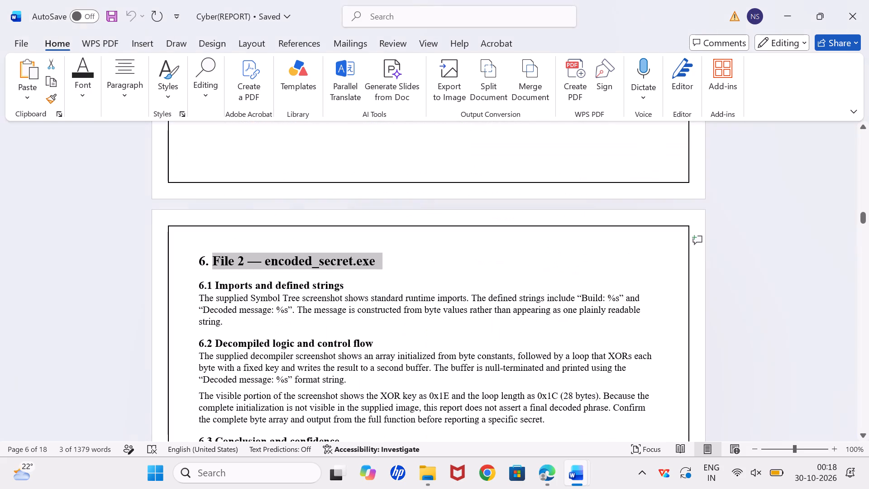
scroll(355, 379, down, 9)
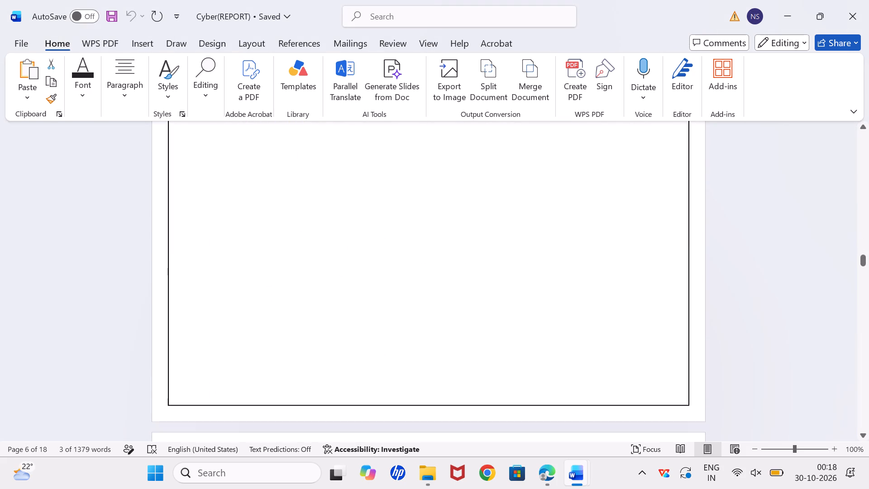
scroll(355, 379, down, 12)
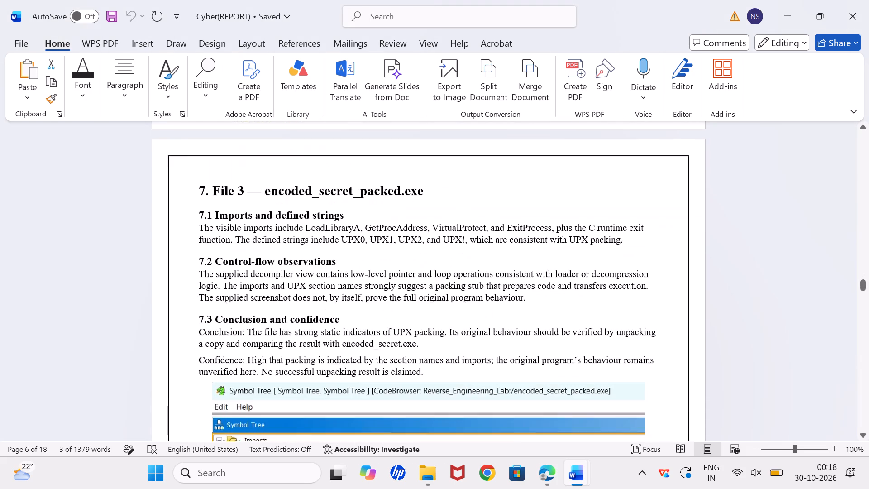
scroll(355, 379, down, 1)
drag(213, 185, 425, 200)
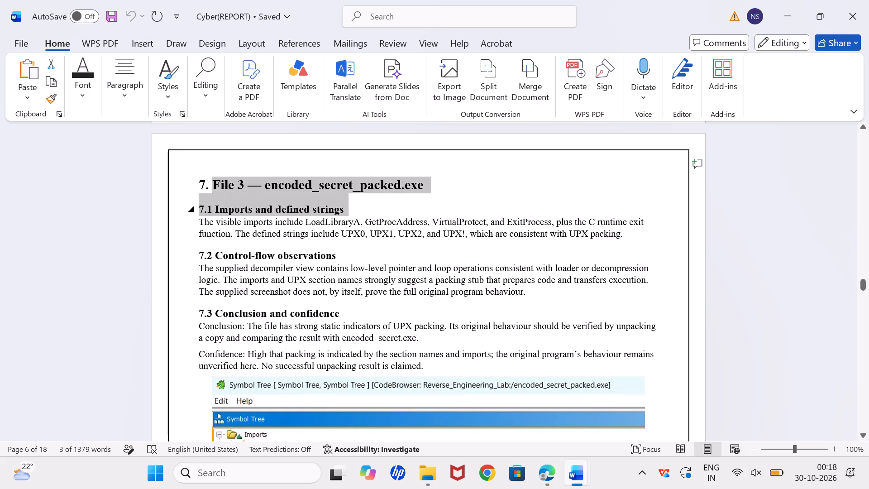
drag(425, 200, 425, 182)
key(ctrl+c)
key(alt+Tab)
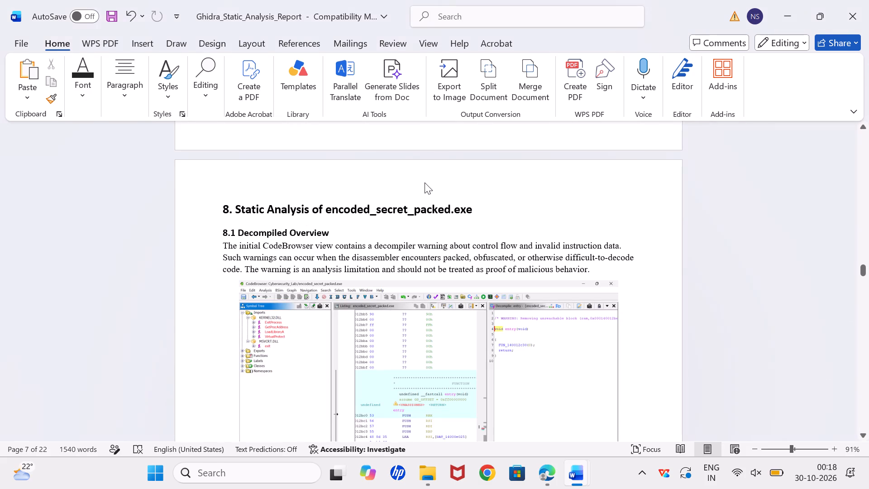
drag(236, 206, 458, 202)
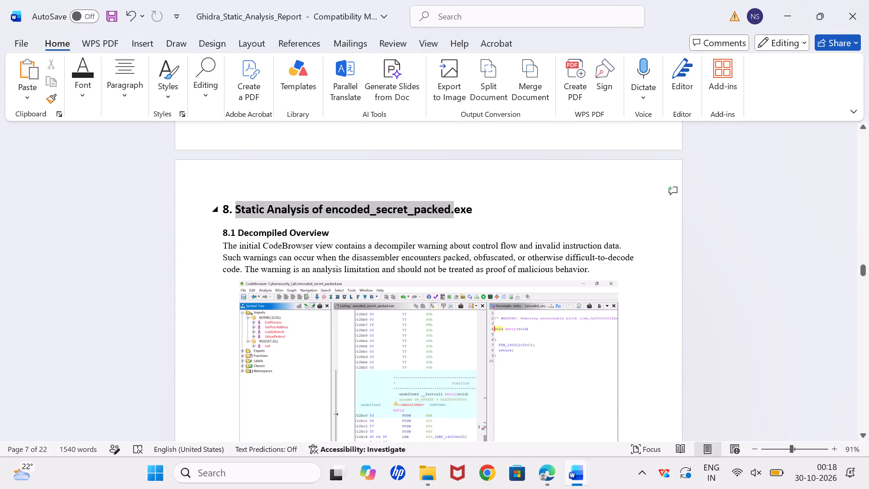
drag(458, 202, 469, 204)
key(ctrl+v)
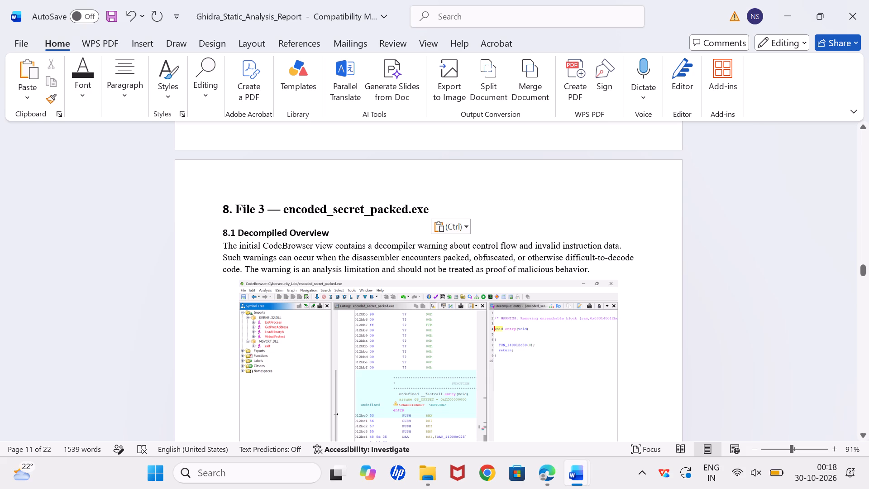
Enlarge the 8.1 Decompiled Overview heading and its paragraph by one font size.
drag(221, 232, 597, 266)
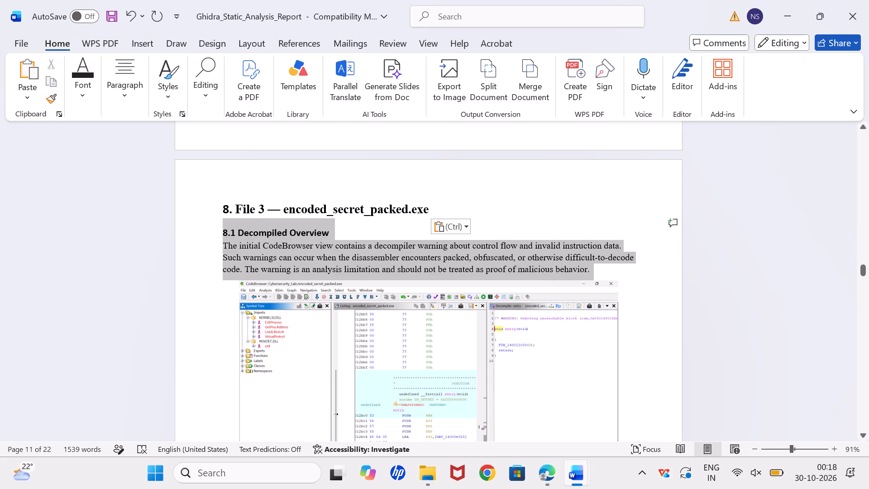
click(705, 225)
click(580, 195)
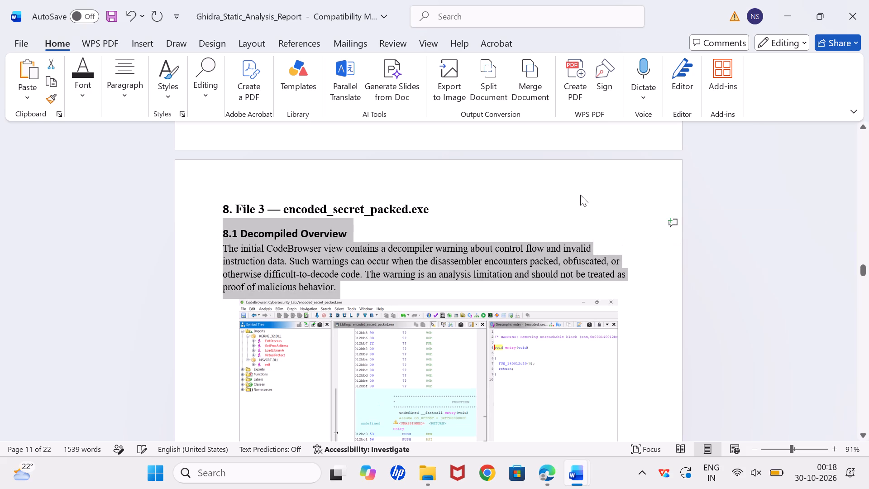
Justify the paragraph under the 8.1 Decompiled Overview heading.
drag(222, 246, 371, 284)
drag(123, 98, 159, 148)
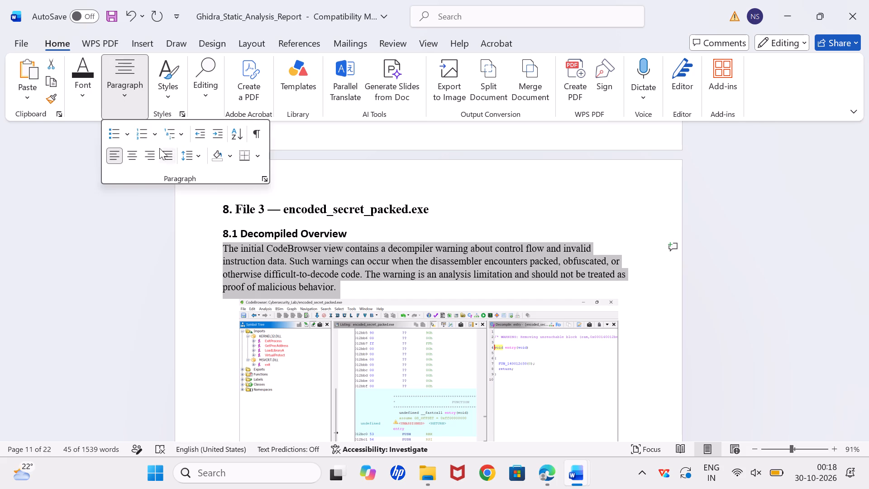
drag(159, 148, 162, 158)
click(162, 158)
click(164, 262)
Enlarge the CodeBrowser screenshot above the Figure 12 caption to about the full text width.
scroll(385, 302, down, 1)
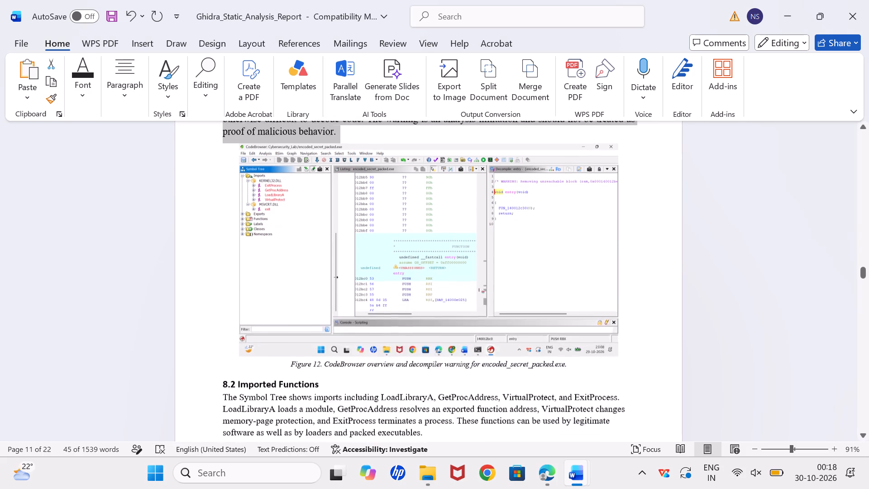
scroll(385, 302, down, 2)
click(403, 186)
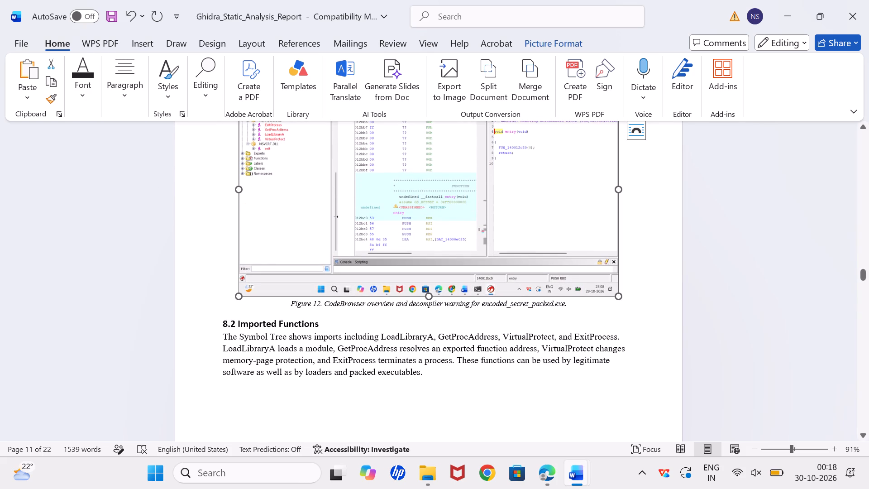
click(541, 261)
drag(619, 298, 633, 319)
Enlarge the 8.2 Imported Functions heading and its paragraph by one font size.
scroll(581, 355, down, 3)
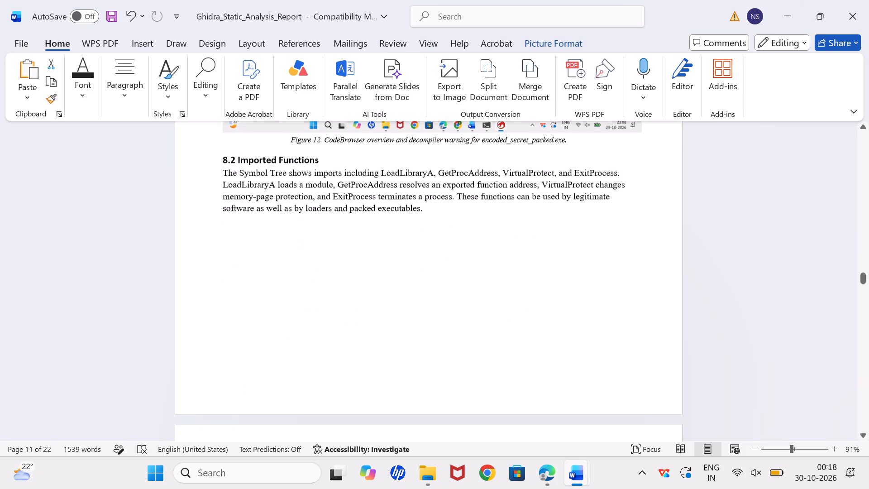
drag(223, 161, 419, 211)
shift+click(428, 211)
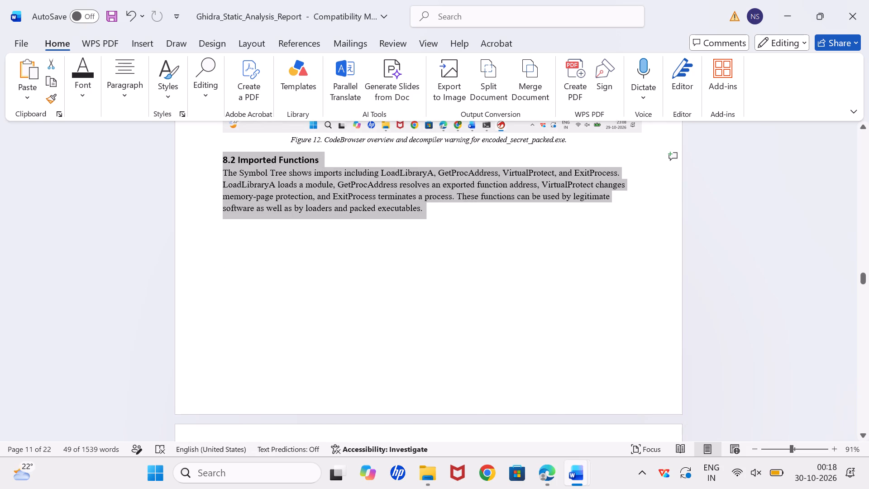
click(538, 172)
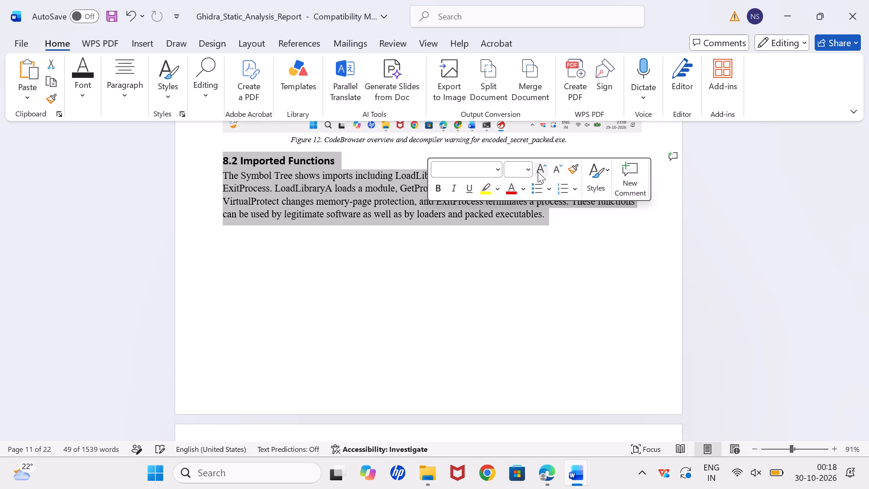
Insert a blank line between the Figure 12 caption and the 8.2 Imported Functions heading.
click(586, 139)
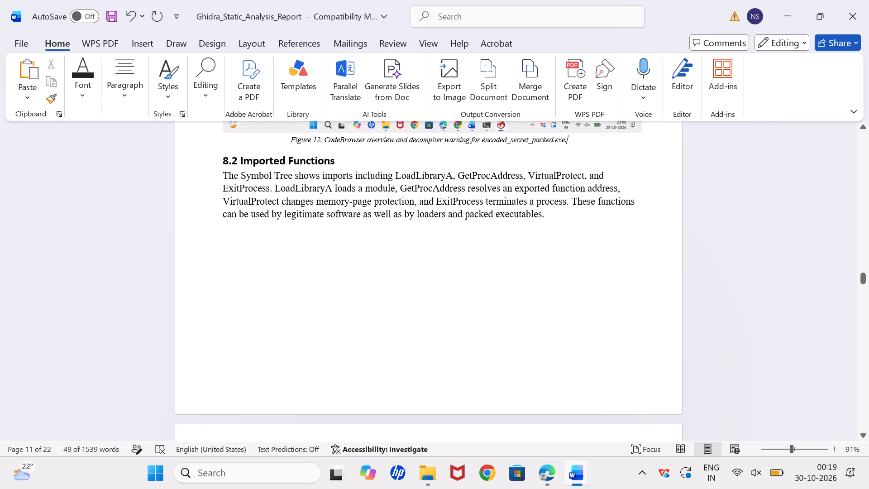
key(Return)
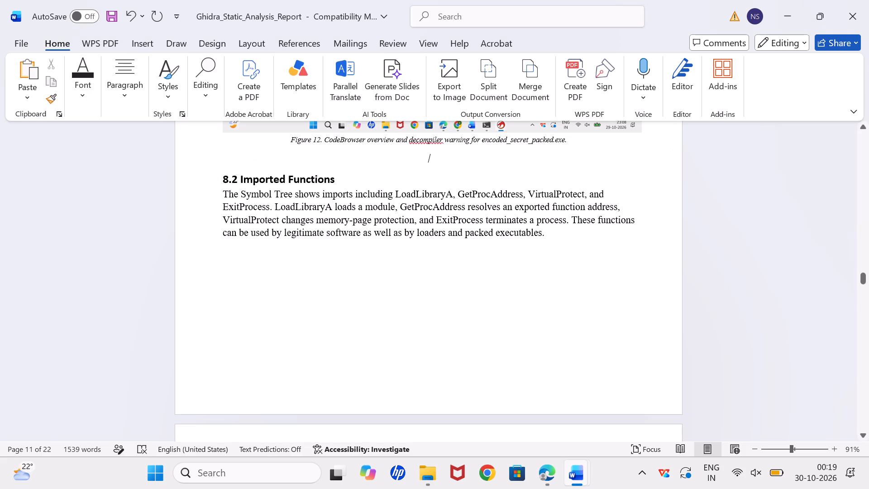
Enlarge the 8.3 Defined Strings heading and its paragraph by one font size.
scroll(492, 296, down, 7)
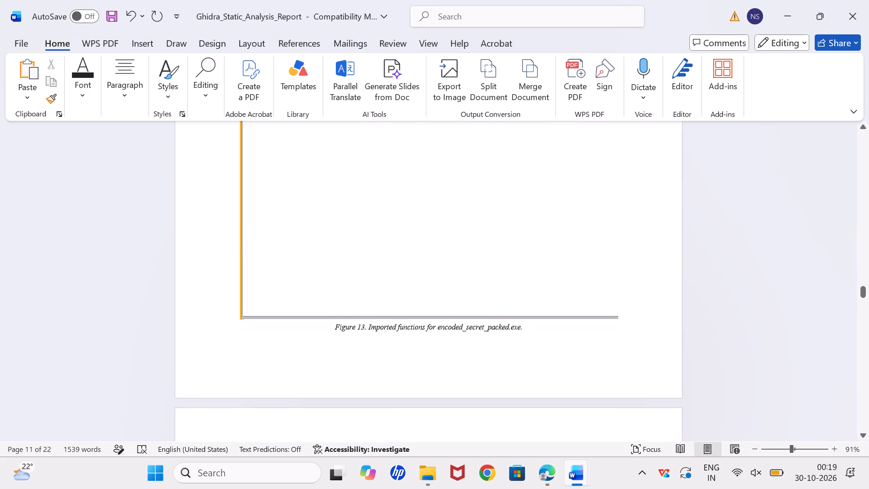
scroll(492, 296, down, 4)
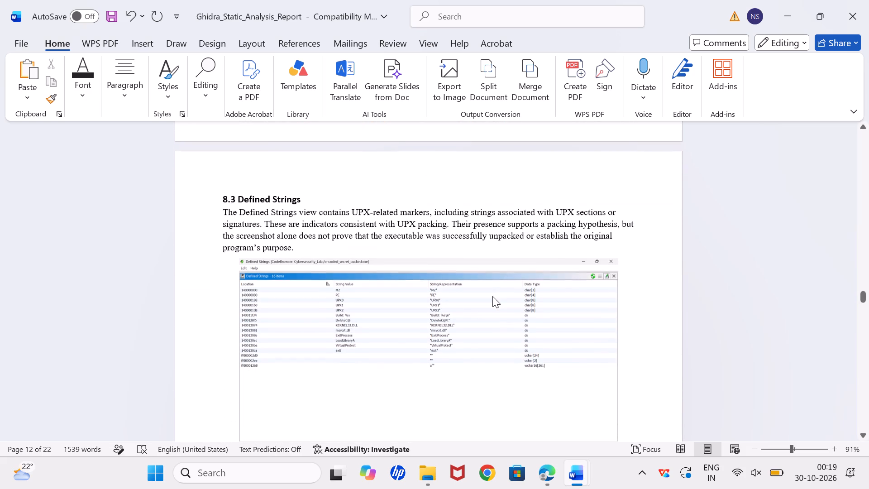
drag(222, 198, 358, 240)
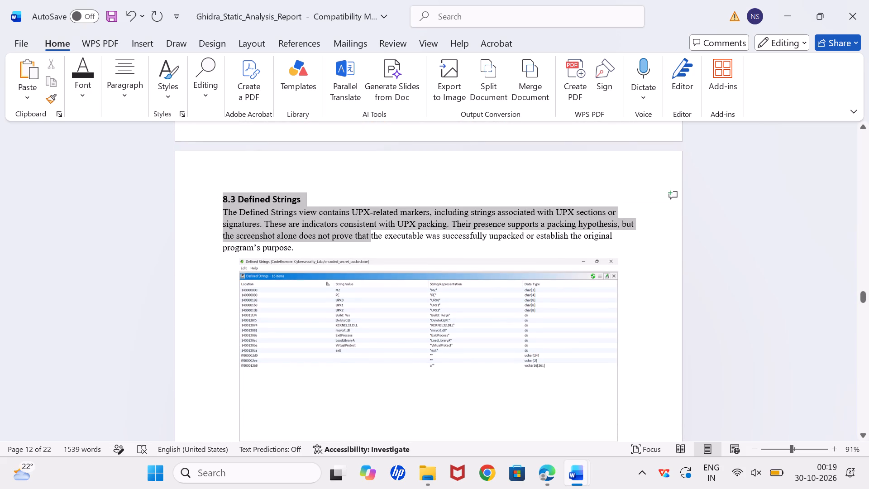
drag(358, 240, 350, 249)
click(458, 208)
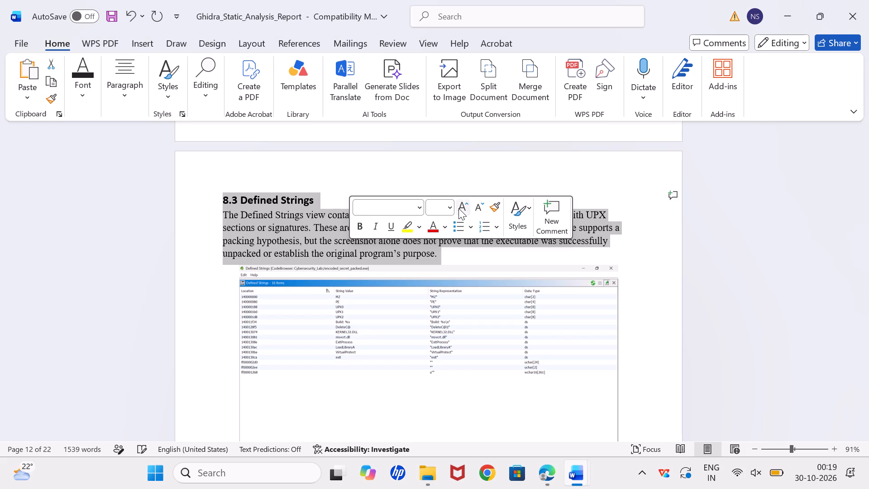
click(441, 249)
Enlarge the Defined Strings screenshot above the Figure 14 caption to slightly more than the text width.
scroll(430, 349, down, 2)
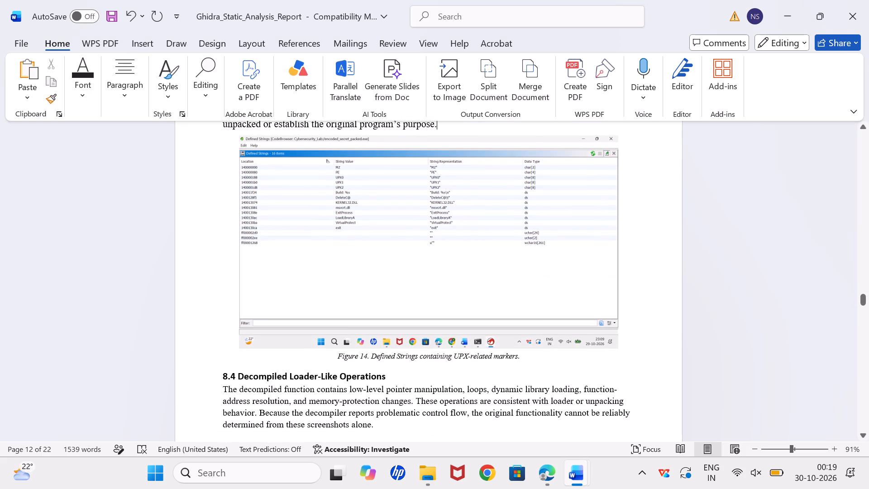
click(532, 288)
scroll(532, 288, down, 1)
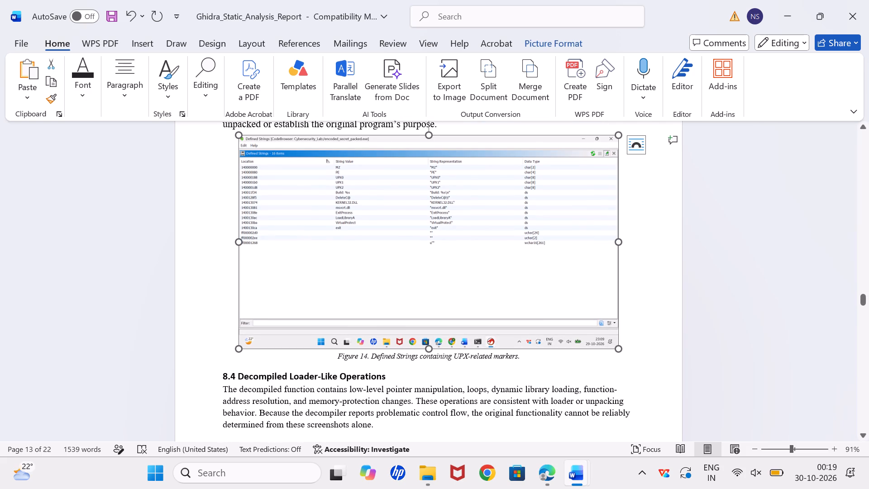
scroll(532, 288, down, 2)
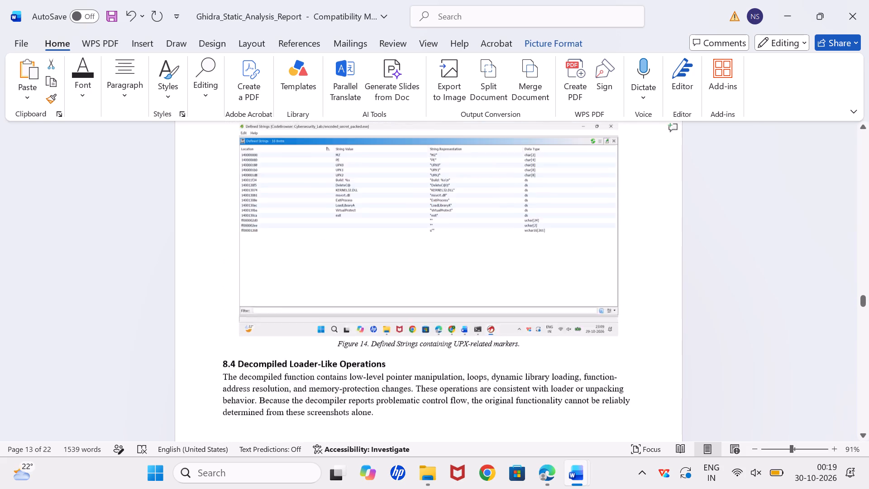
drag(617, 376, 634, 410)
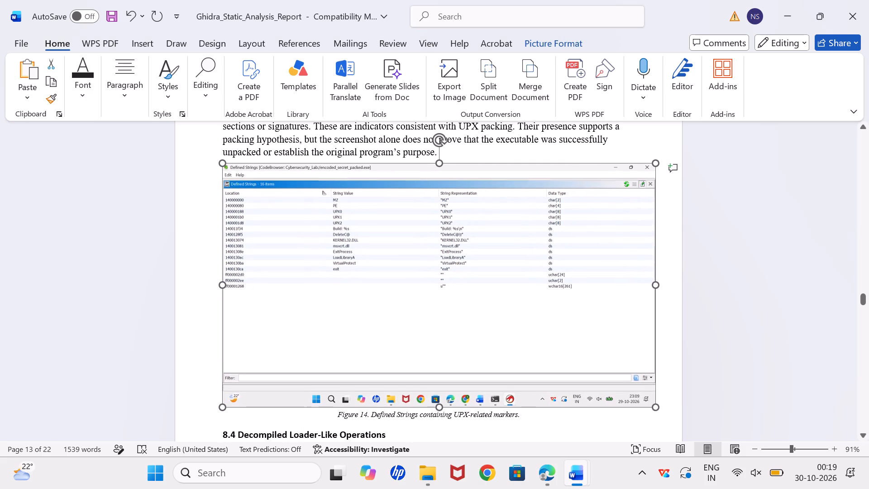
drag(634, 410, 633, 410)
scroll(544, 312, down, 2)
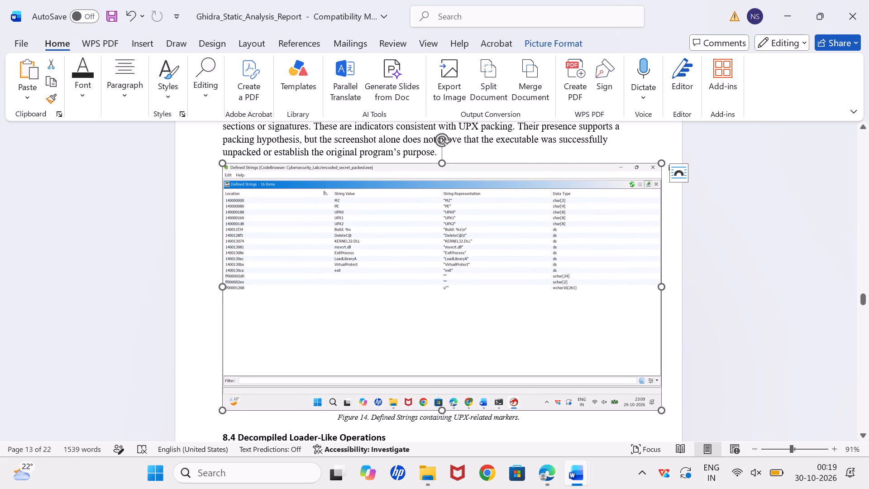
Insert a blank line between the Figure 14 caption and the 8.4 Decompiled Loader-Like Operations heading.
click(531, 422)
scroll(531, 422, down, 2)
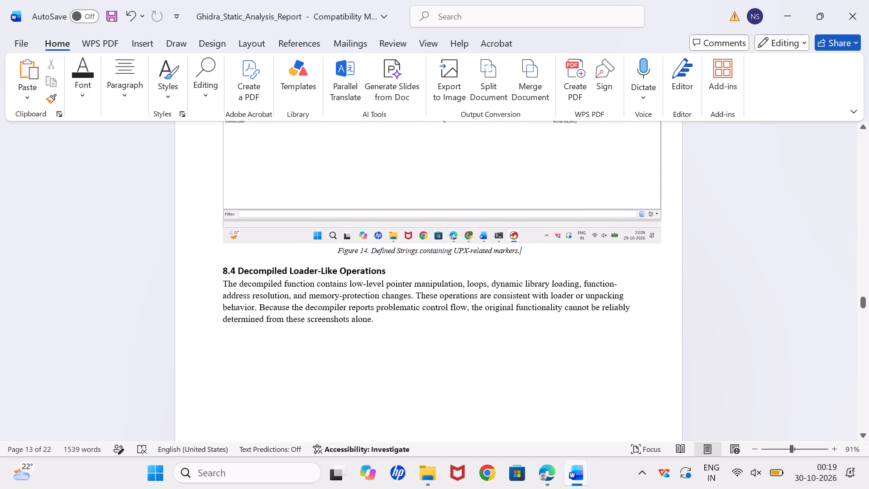
key(Return)
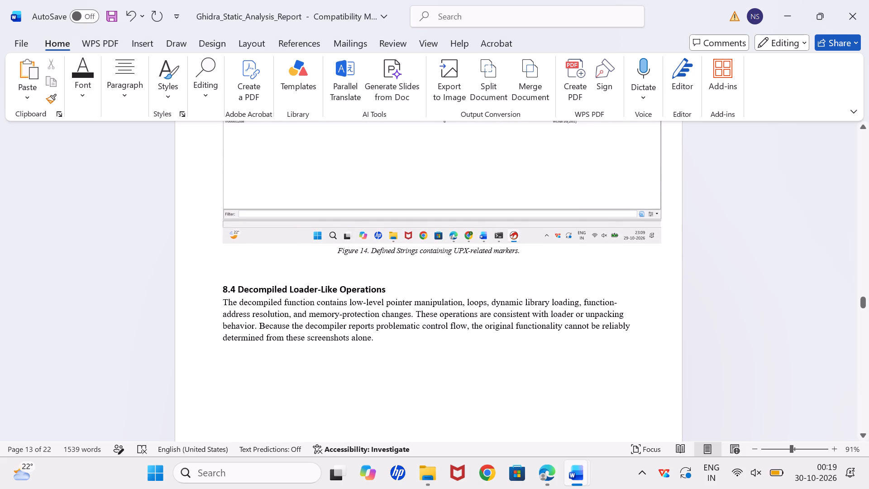
Enlarge the 8.4 Decompiled Loader-Like Operations heading and its paragraph by one font size.
drag(223, 290, 419, 344)
click(528, 300)
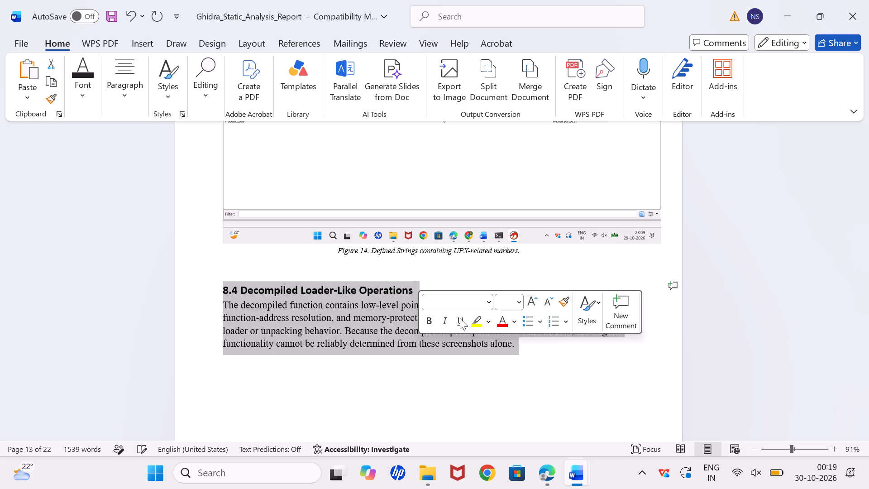
click(362, 390)
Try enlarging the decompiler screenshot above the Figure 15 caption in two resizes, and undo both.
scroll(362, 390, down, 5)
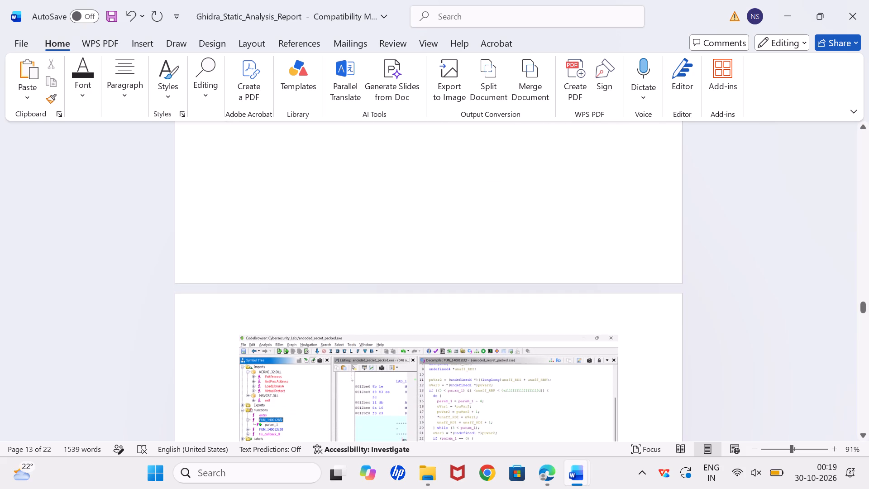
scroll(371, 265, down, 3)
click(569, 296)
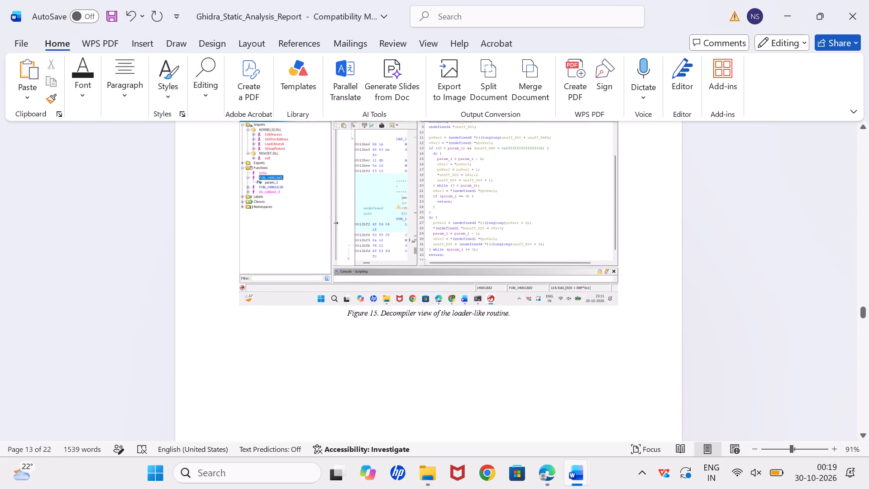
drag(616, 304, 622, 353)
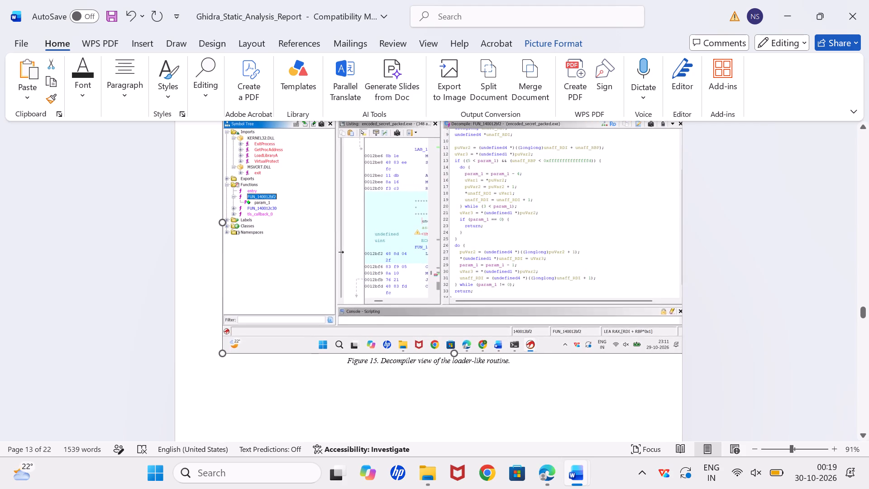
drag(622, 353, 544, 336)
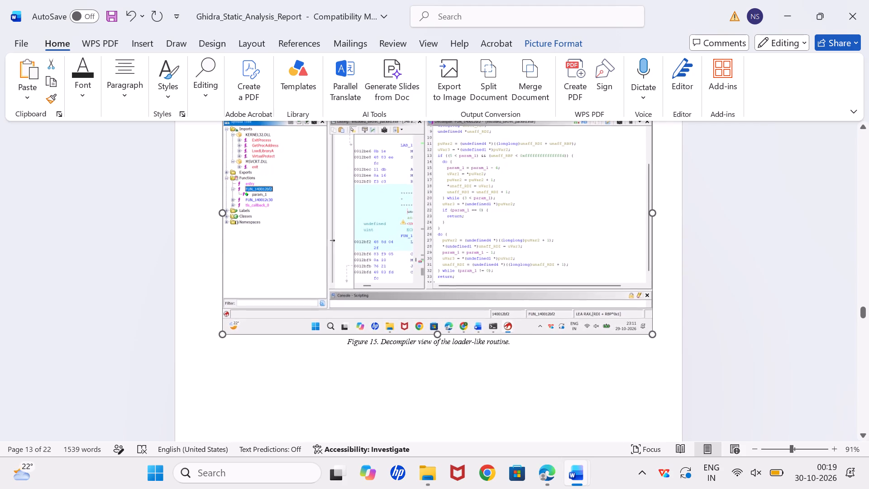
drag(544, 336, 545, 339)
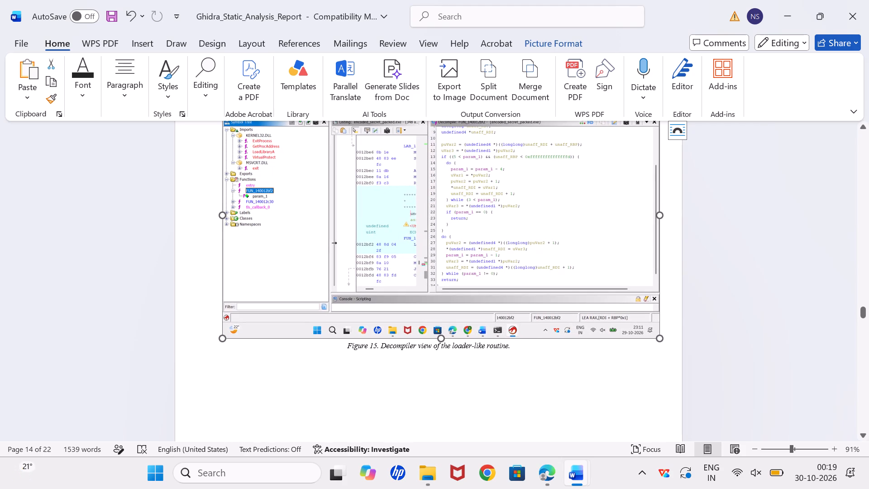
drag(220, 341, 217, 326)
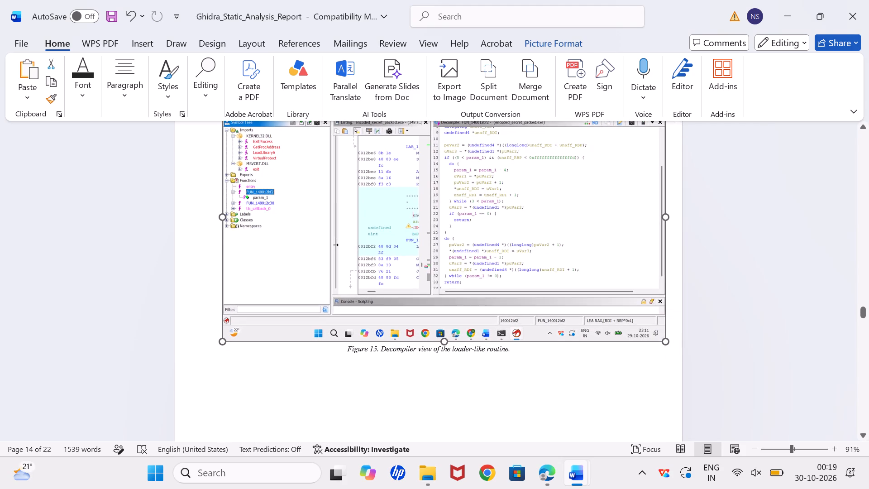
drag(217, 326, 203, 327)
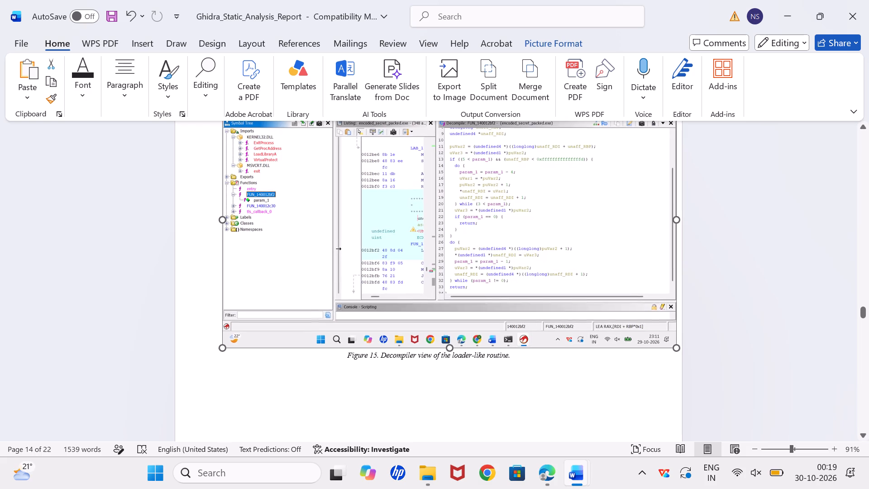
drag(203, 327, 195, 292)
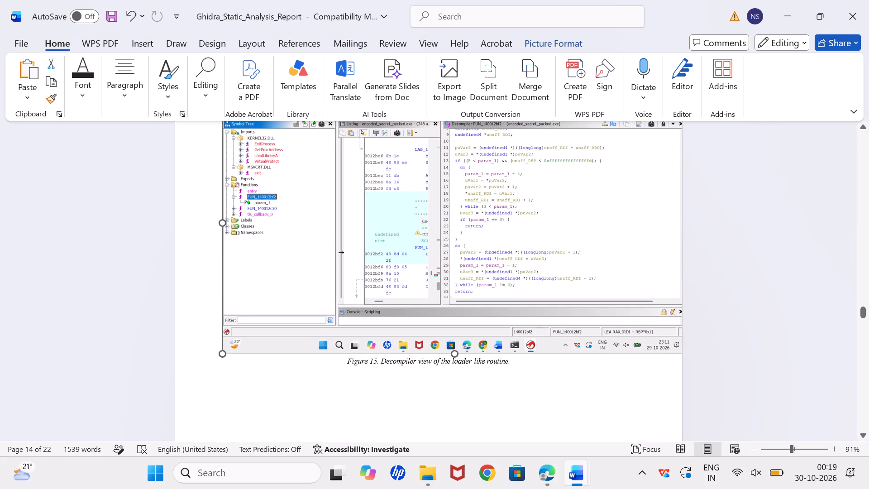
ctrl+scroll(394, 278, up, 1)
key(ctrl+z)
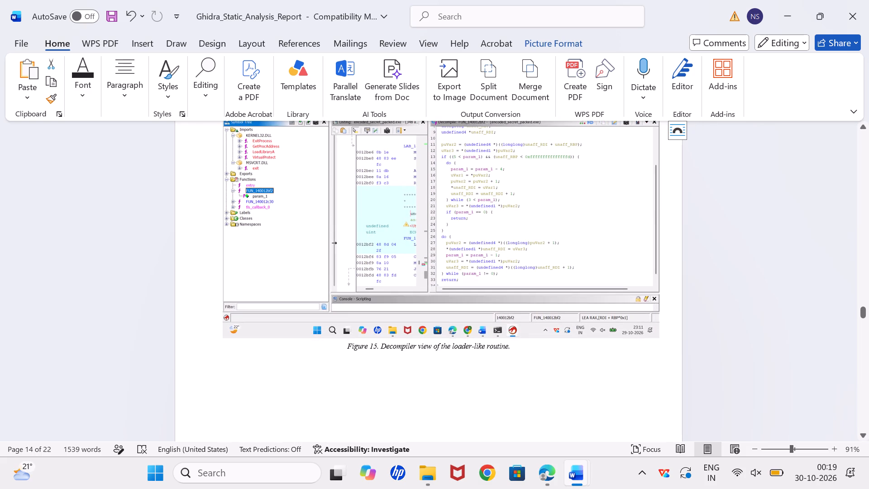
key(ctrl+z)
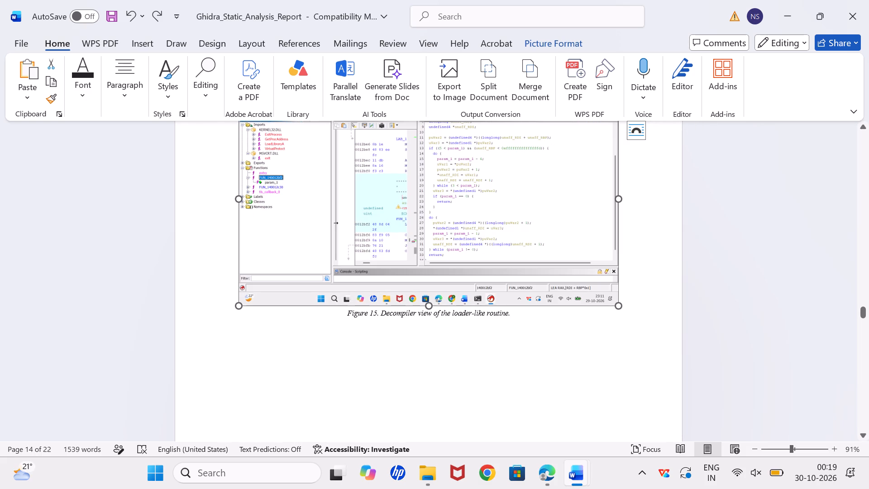
Enlarge the decompiler screenshot above the Figure 15 caption in section 8.4.
drag(516, 237, 454, 247)
drag(616, 306, 622, 334)
Review the page layout from the 8.2 imports screenshot through section 9, checking figure placement and blank space around Figure 15.
scroll(536, 376, down, 3)
scroll(536, 376, up, 1)
scroll(536, 376, down, 1)
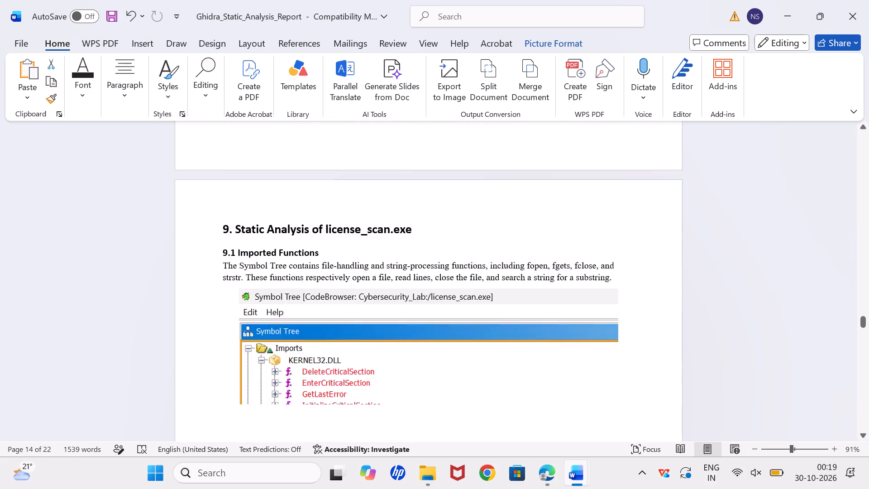
scroll(536, 374, down, 4)
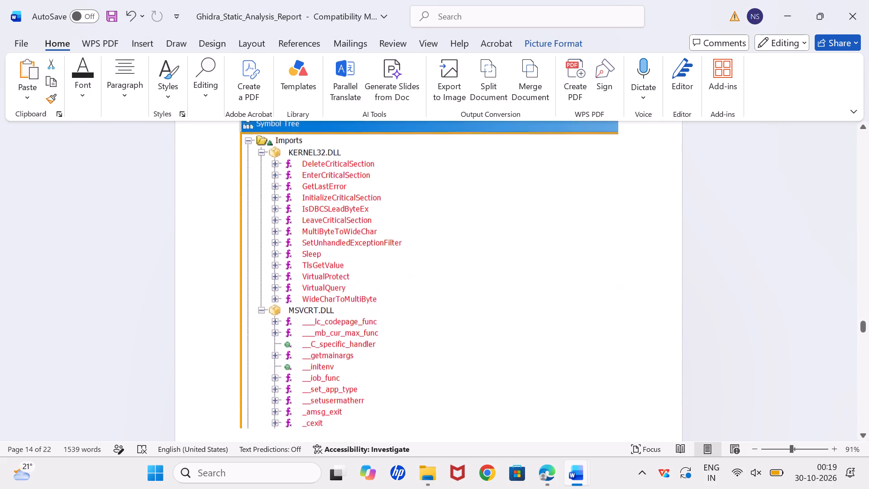
scroll(536, 374, down, 6)
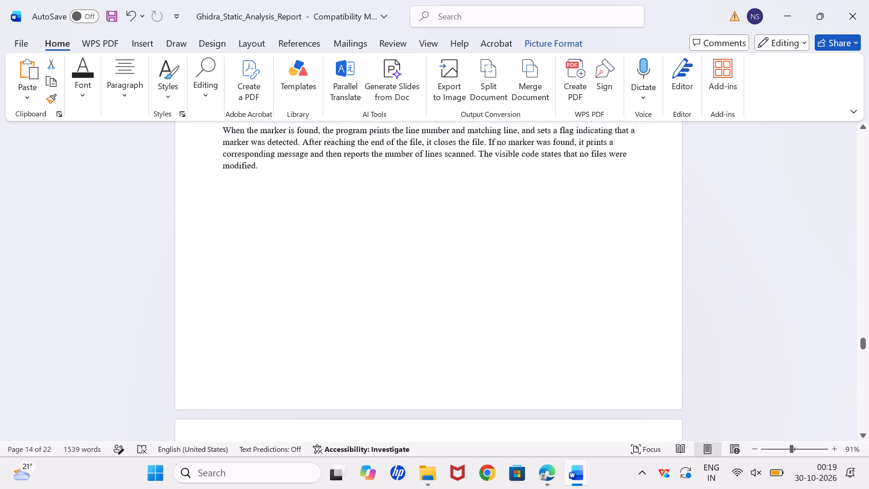
scroll(536, 374, down, 1)
scroll(536, 374, up, 8)
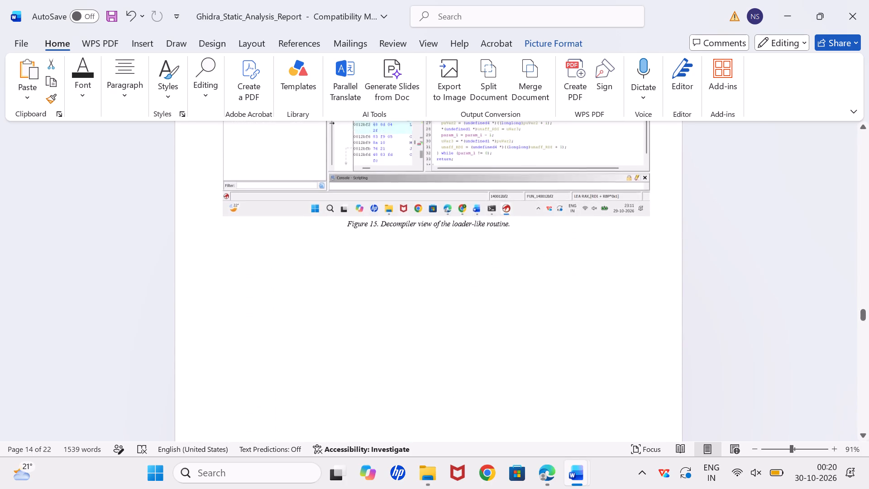
scroll(536, 374, down, 4)
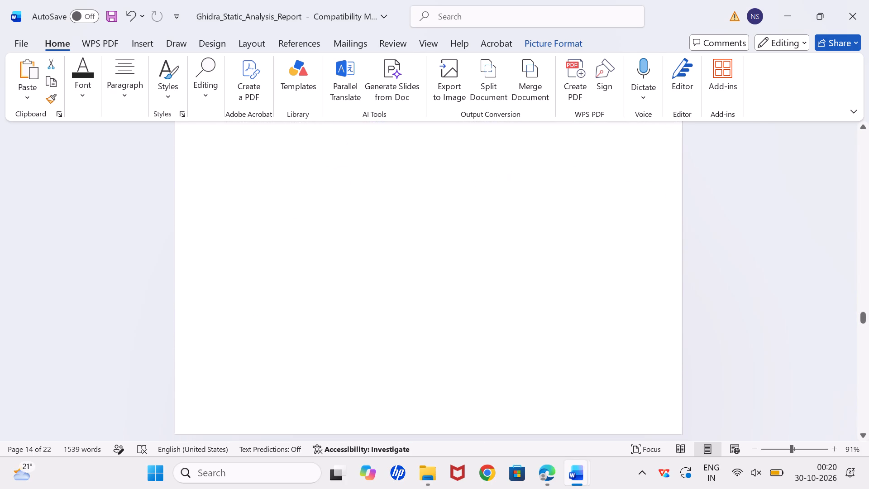
scroll(536, 374, up, 5)
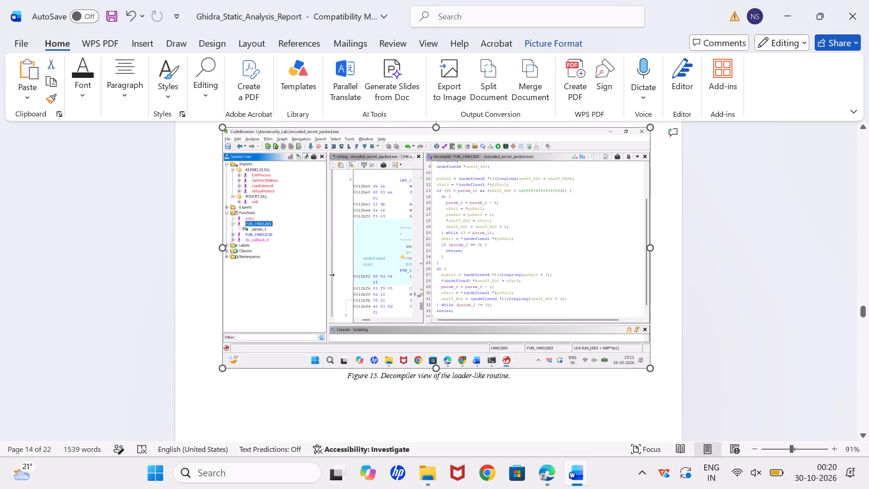
scroll(536, 374, up, 3)
click(518, 429)
scroll(518, 429, up, 4)
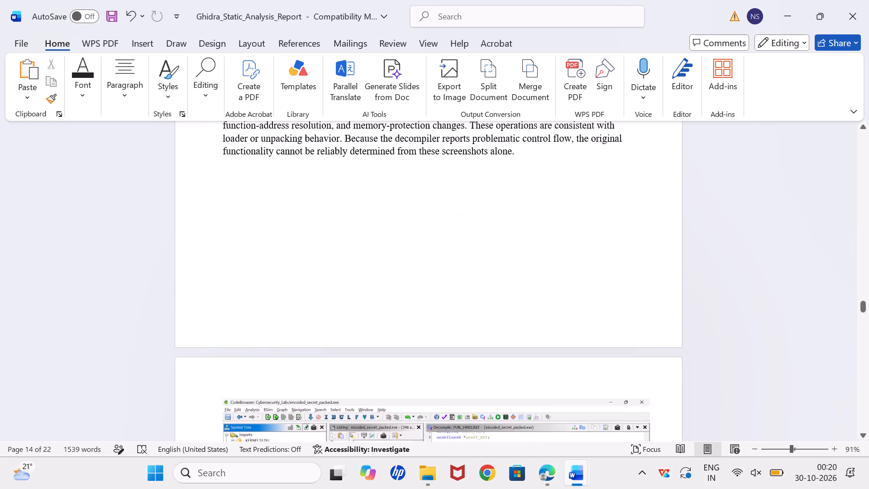
scroll(518, 429, up, 6)
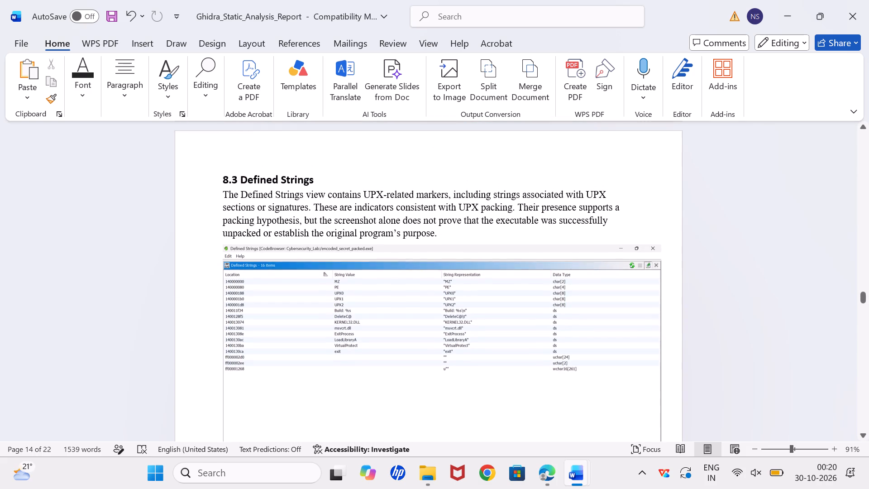
scroll(518, 429, up, 6)
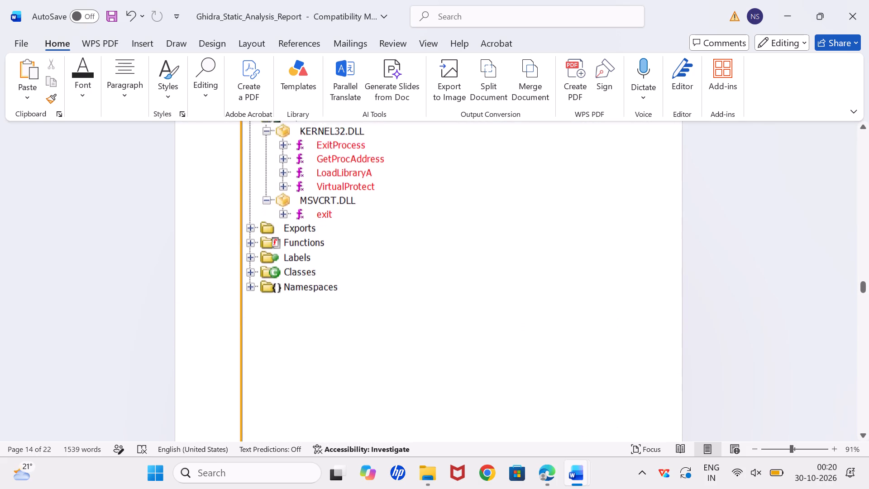
scroll(518, 429, up, 7)
Copy the heading text "File 4 — license_scan.exe" from section 8 of Cyber(REPORT) and return to the Ghidra report.
scroll(518, 429, down, 14)
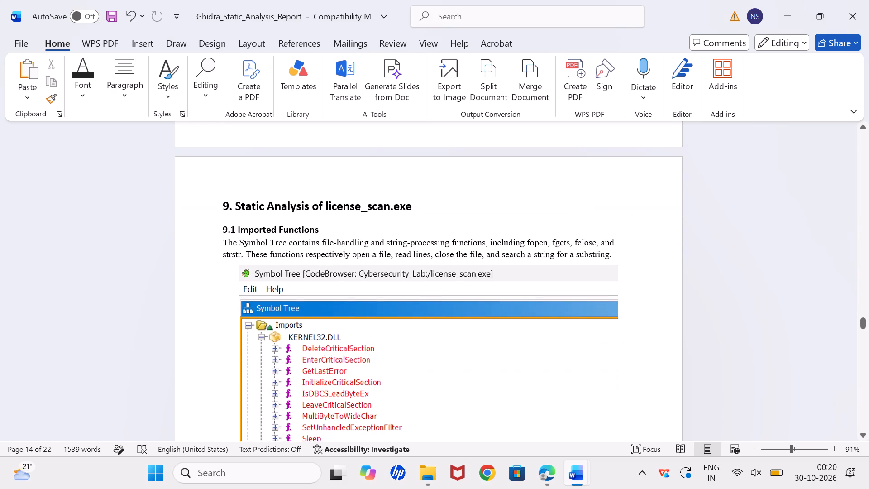
key(alt+Tab)
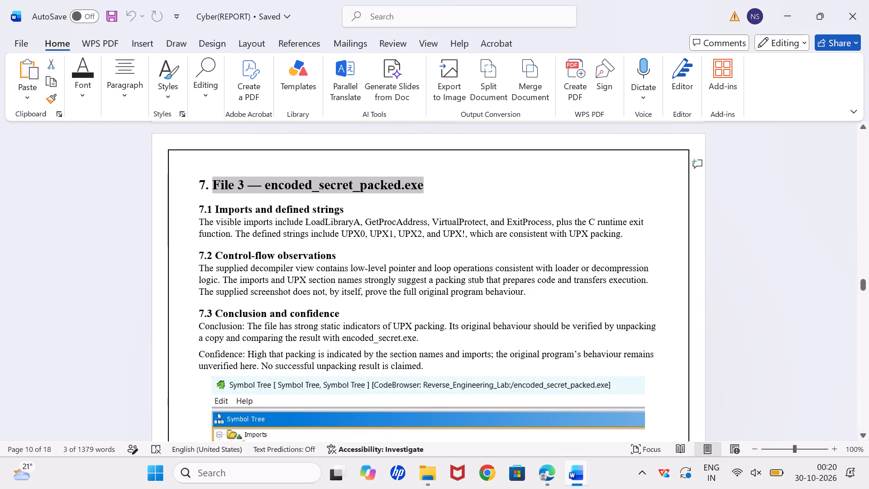
scroll(421, 403, down, 9)
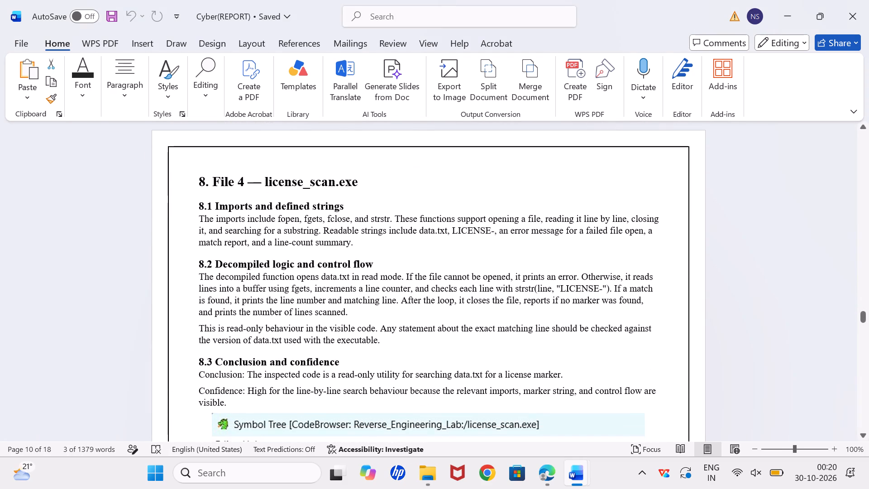
drag(215, 180, 349, 182)
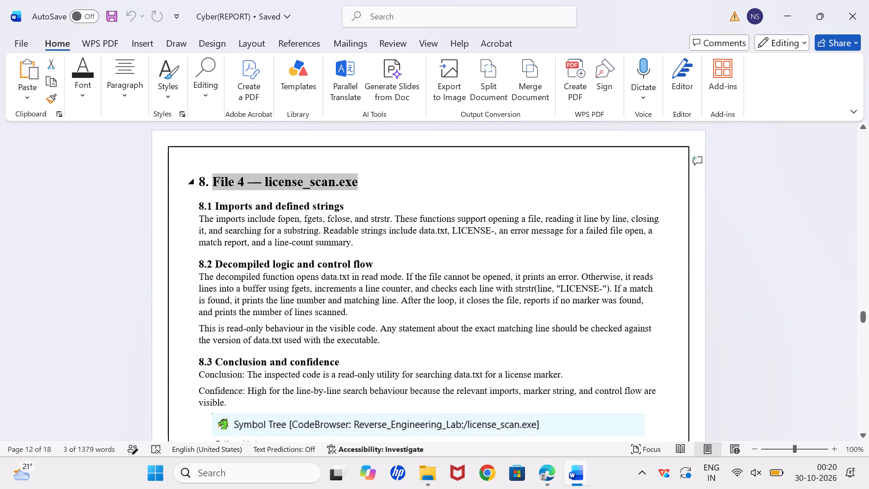
drag(349, 182, 353, 182)
key(ctrl+c)
key(alt+Tab)
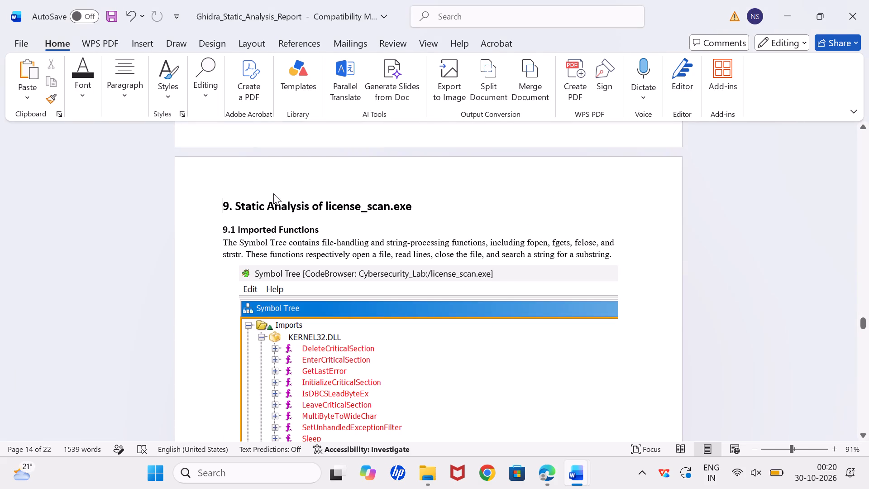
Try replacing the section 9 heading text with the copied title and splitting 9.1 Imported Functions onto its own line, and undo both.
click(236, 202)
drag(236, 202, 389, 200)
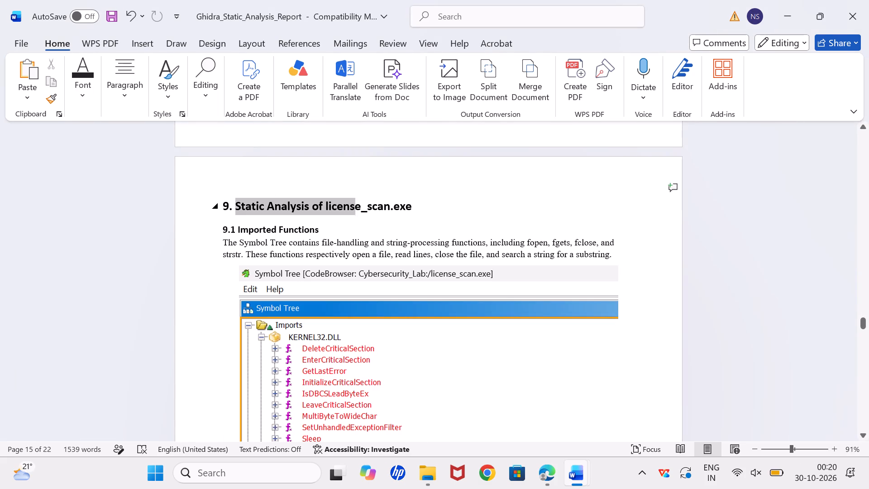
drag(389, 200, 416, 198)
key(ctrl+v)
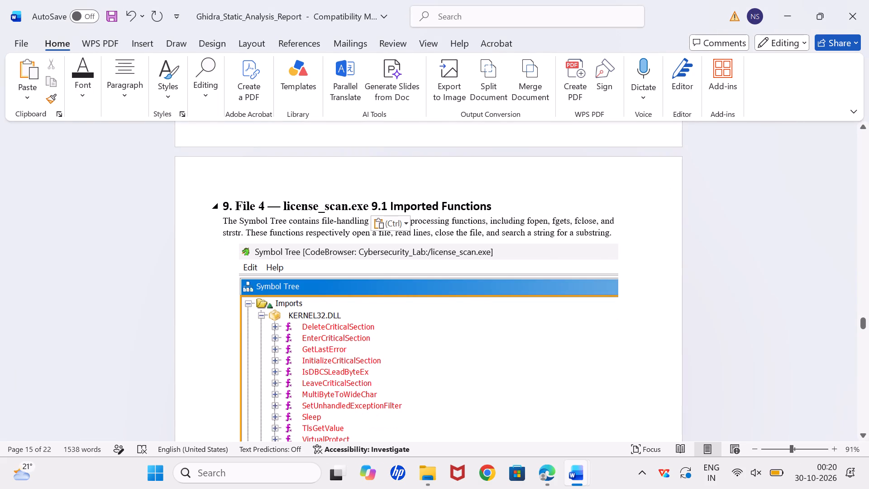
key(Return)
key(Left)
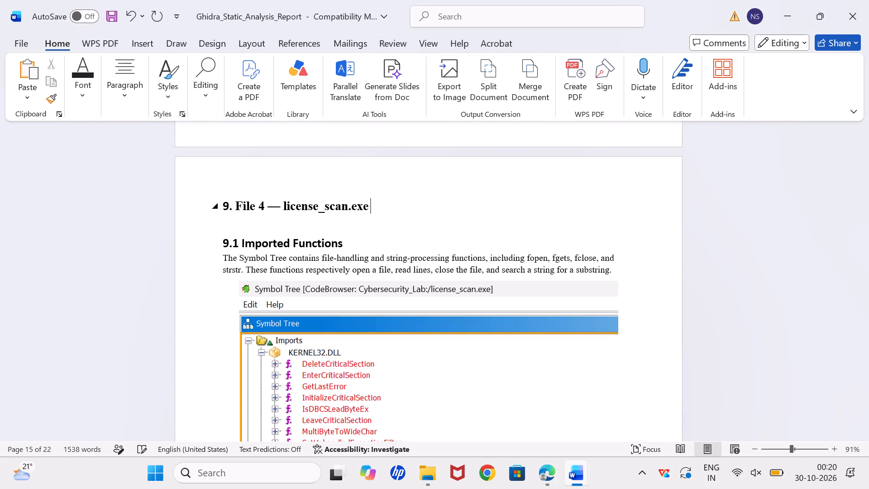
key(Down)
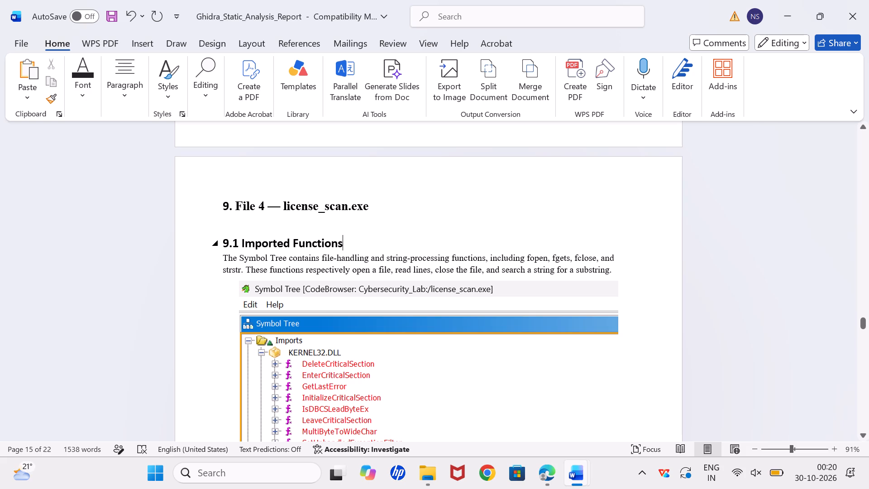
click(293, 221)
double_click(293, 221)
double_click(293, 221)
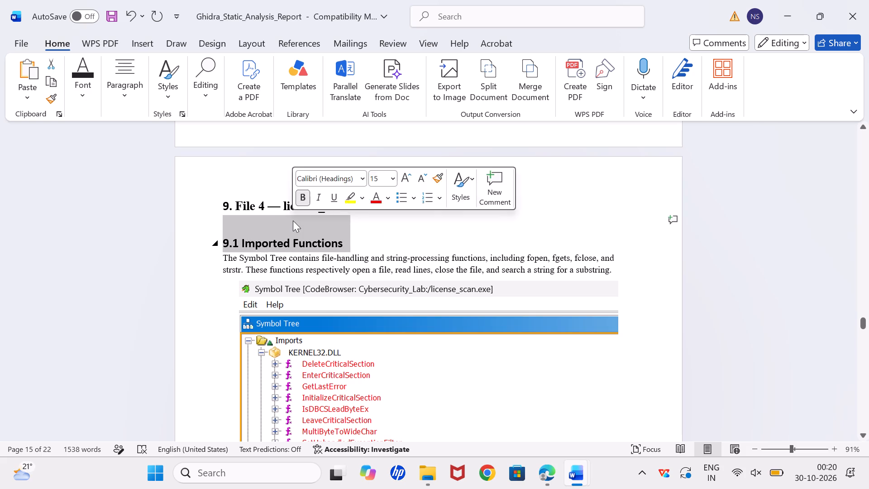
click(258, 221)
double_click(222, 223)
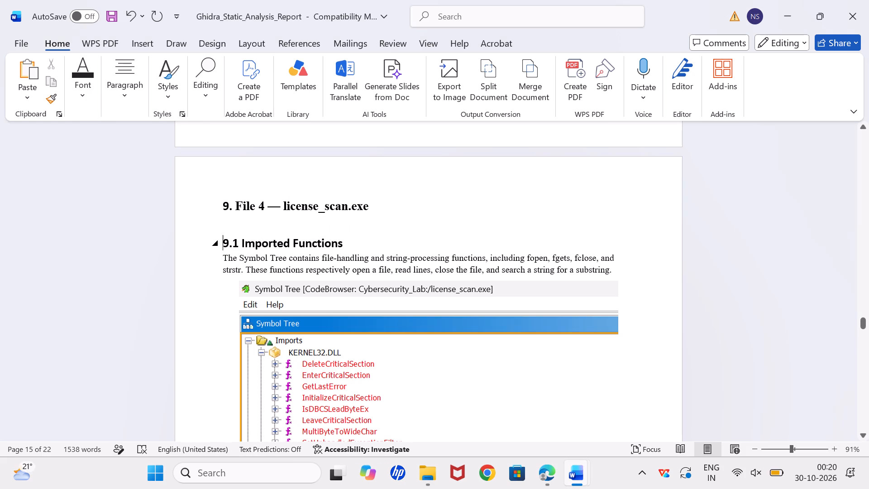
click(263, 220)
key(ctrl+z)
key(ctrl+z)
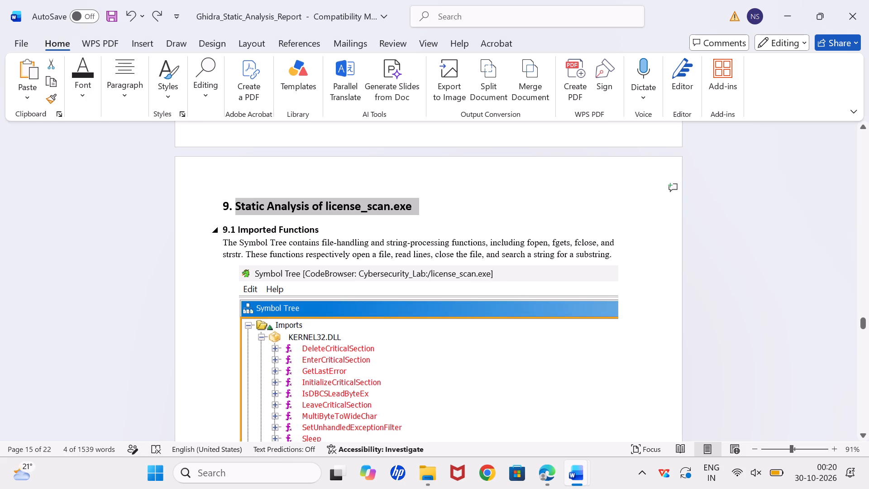
Replace "Static Analysis of license_scan.exe" in the section 9 heading with the copied "File 4 — license_scan.exe", keeping 9.1 separate.
click(411, 202)
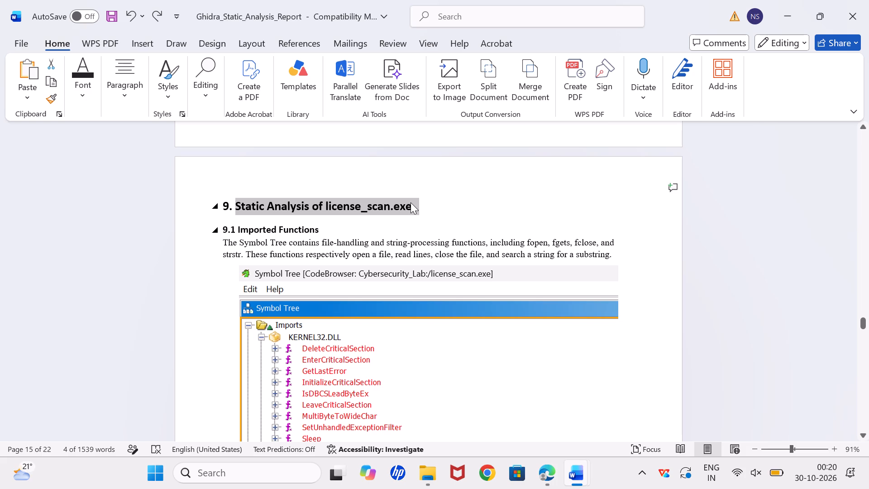
click(415, 206)
drag(415, 206, 392, 207)
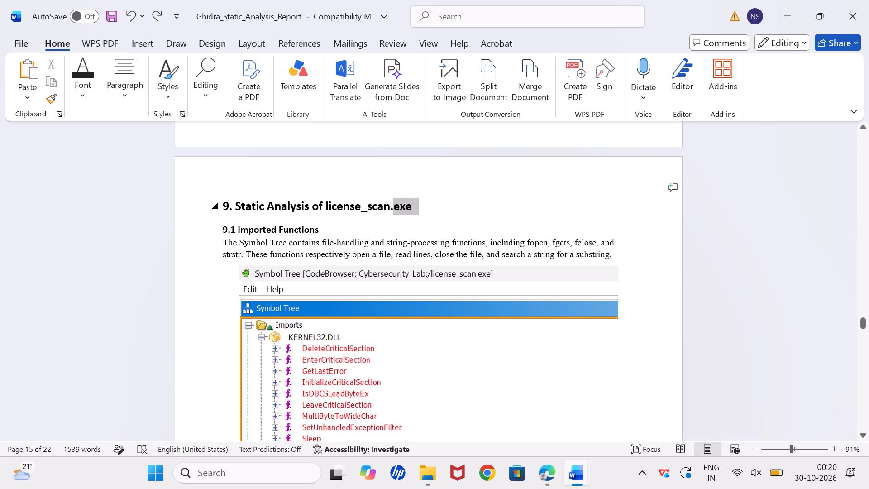
drag(392, 207, 247, 210)
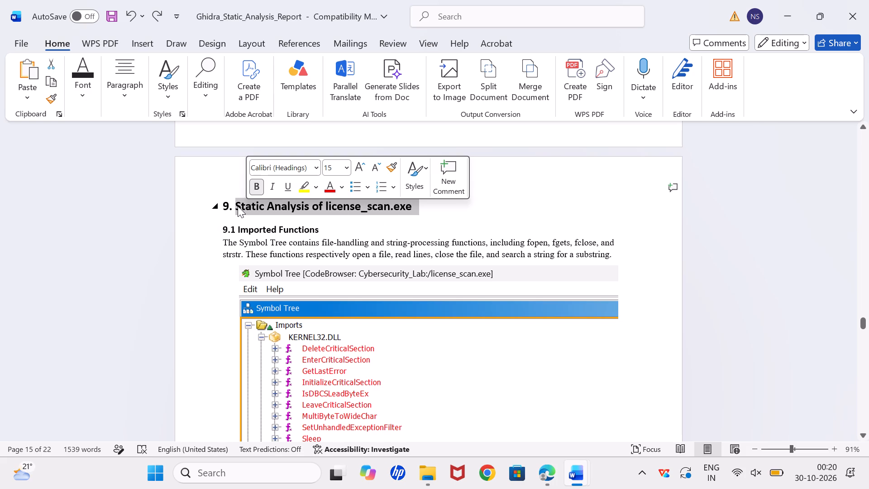
click(238, 206)
drag(238, 206, 409, 201)
key(ctrl+v)
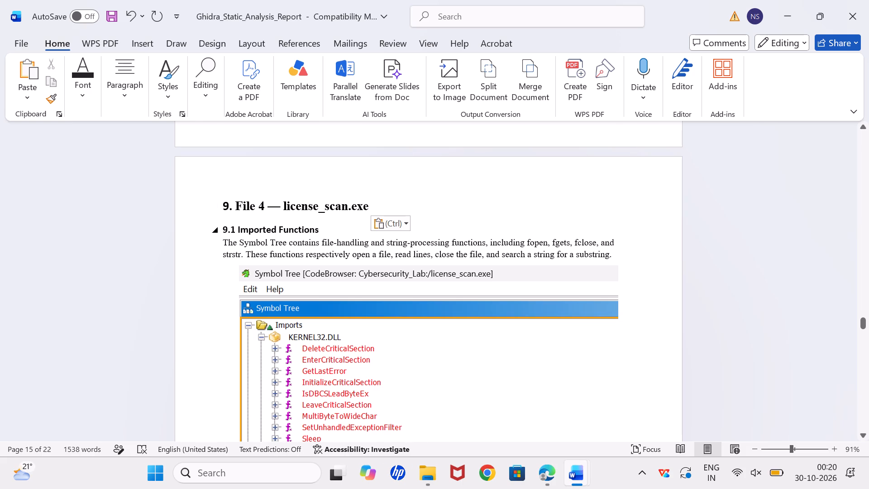
Enlarge the 9.1 Imported Functions heading and its paragraph by one font size.
drag(224, 231, 610, 252)
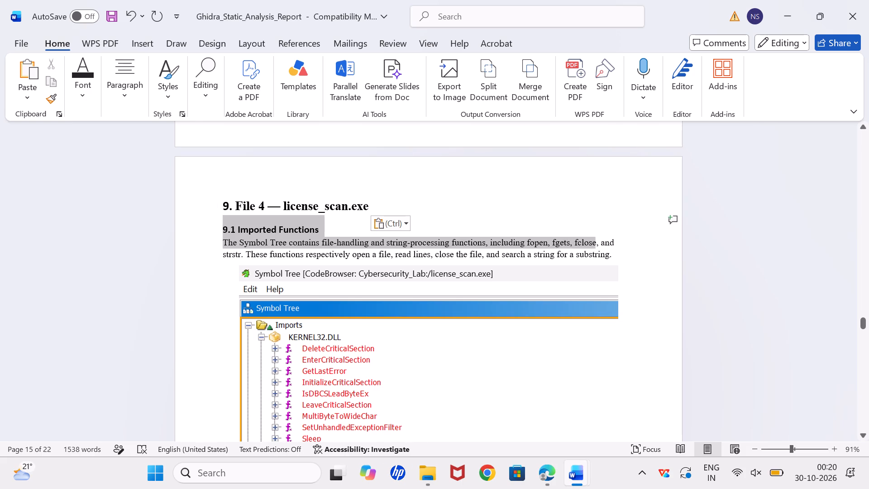
drag(610, 252, 614, 254)
click(727, 218)
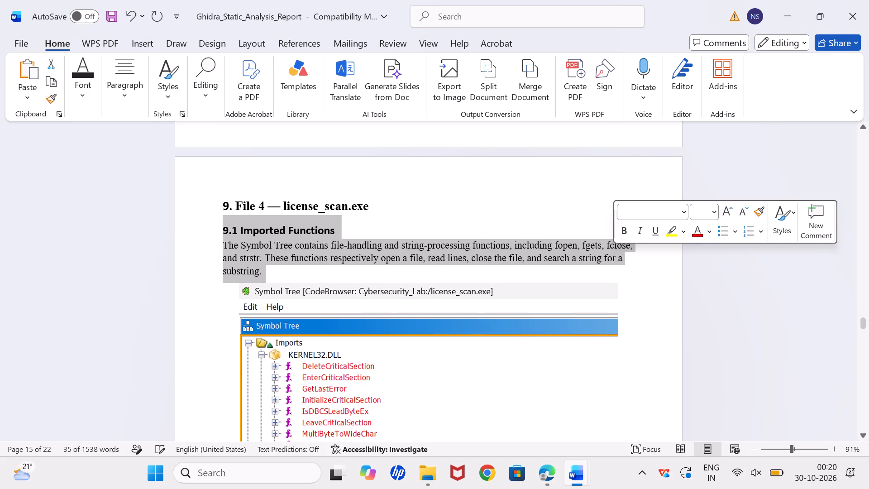
Enlarge the 9.2 Defined Strings heading and its paragraph by one font size.
click(475, 318)
scroll(475, 318, down, 4)
scroll(470, 216, down, 1)
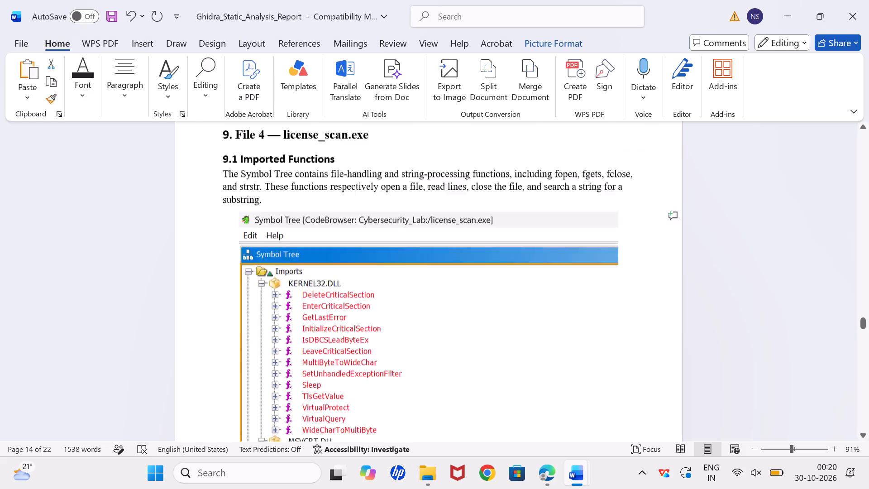
scroll(470, 216, down, 4)
scroll(655, 236, down, 2)
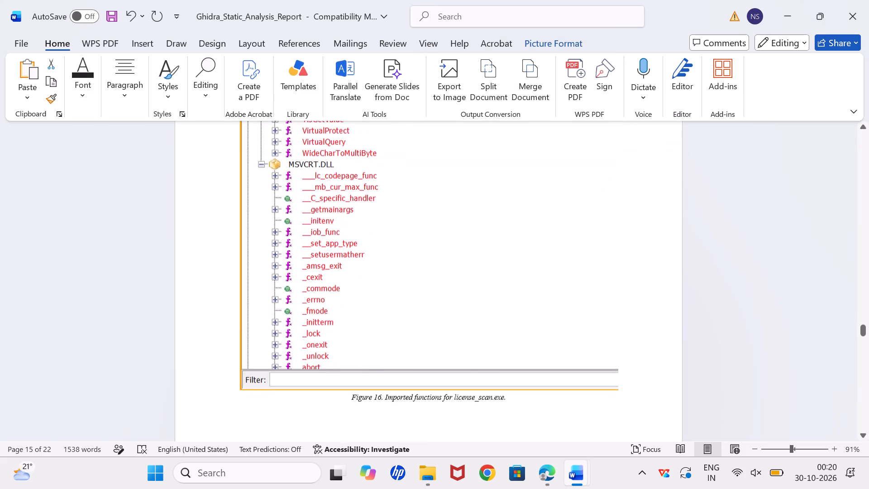
scroll(655, 236, down, 4)
scroll(440, 311, down, 1)
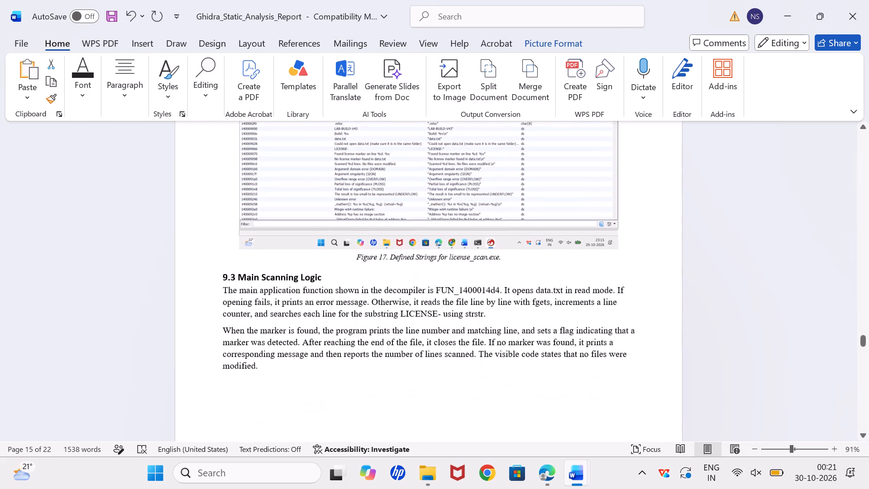
scroll(440, 311, down, 1)
scroll(440, 311, up, 2)
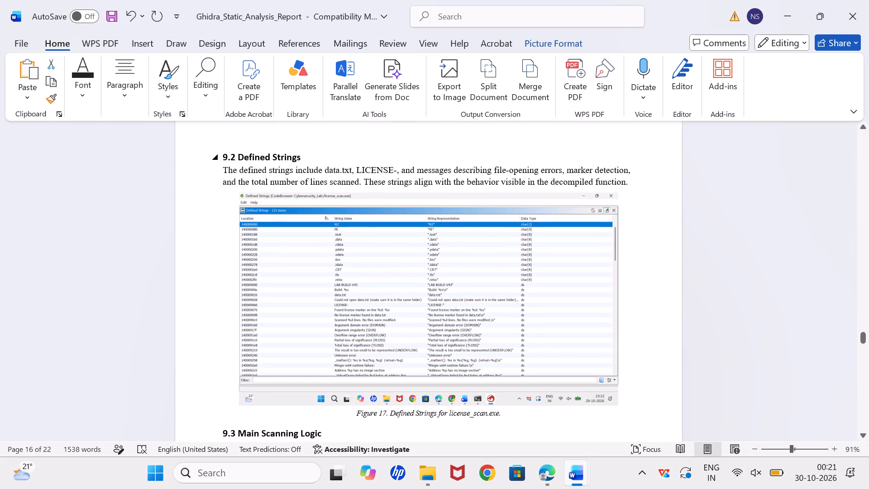
drag(224, 154, 633, 179)
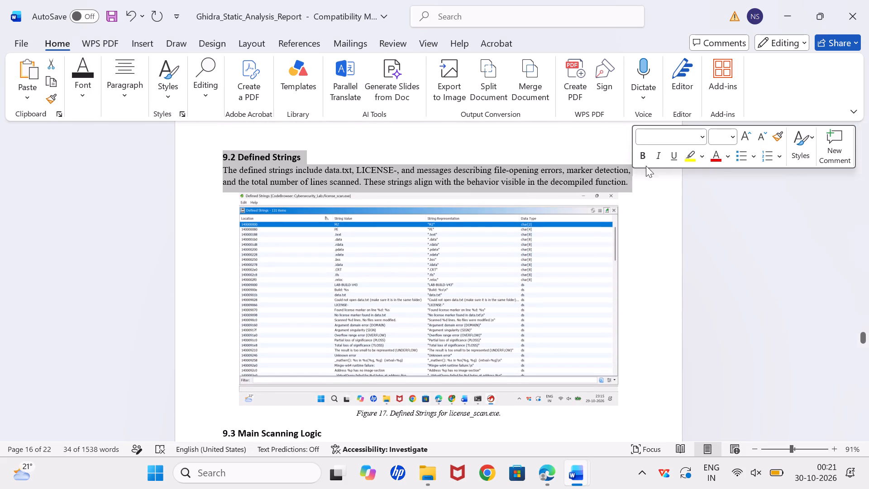
click(744, 135)
Enlarge the Figure 17 Defined Strings screenshot in section 9.2 slightly beyond the text width.
scroll(444, 372, down, 1)
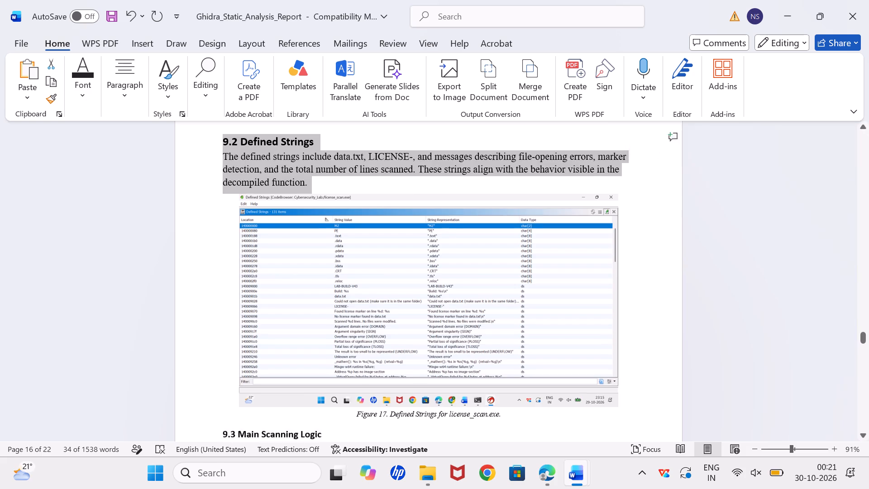
scroll(444, 372, down, 1)
click(538, 273)
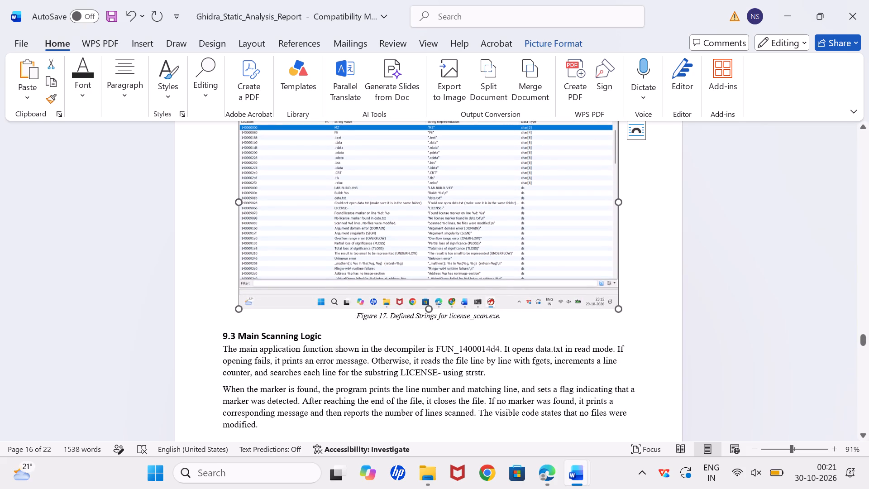
drag(618, 309, 624, 335)
Add a blank line between the Figure 17 caption and the 9.3 Main Scanning Logic heading.
scroll(624, 335, down, 3)
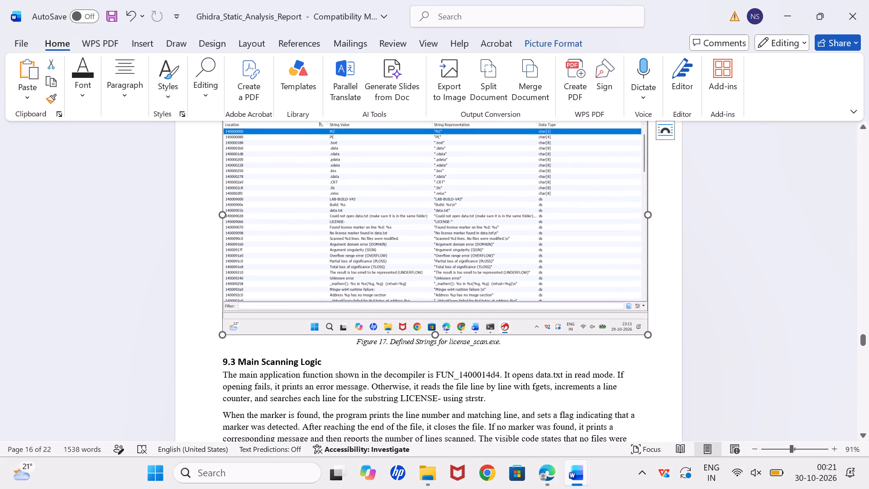
scroll(612, 378, down, 1)
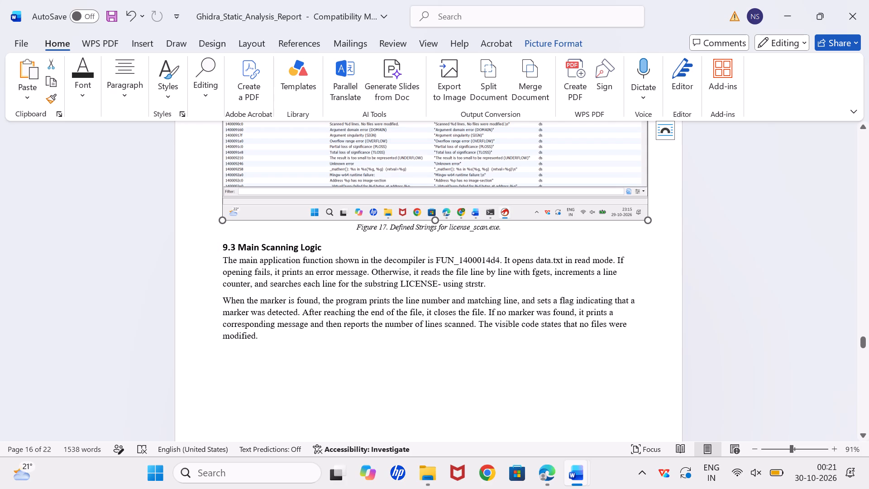
click(506, 228)
key(Return)
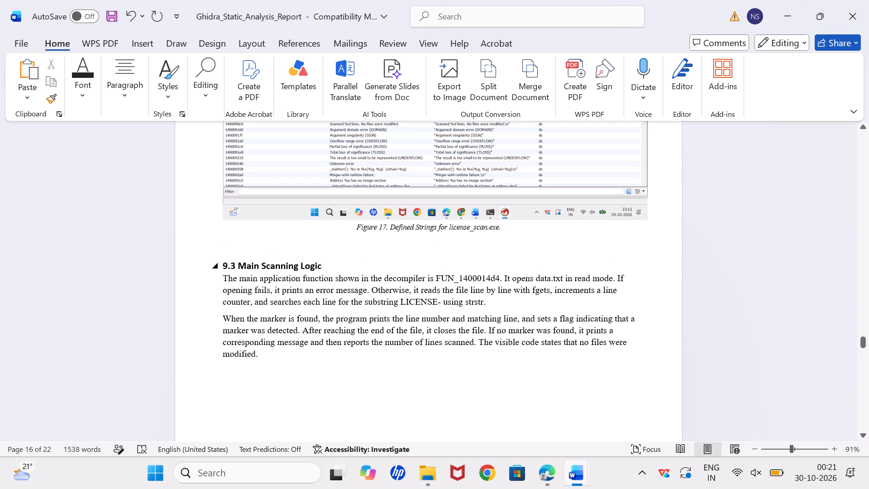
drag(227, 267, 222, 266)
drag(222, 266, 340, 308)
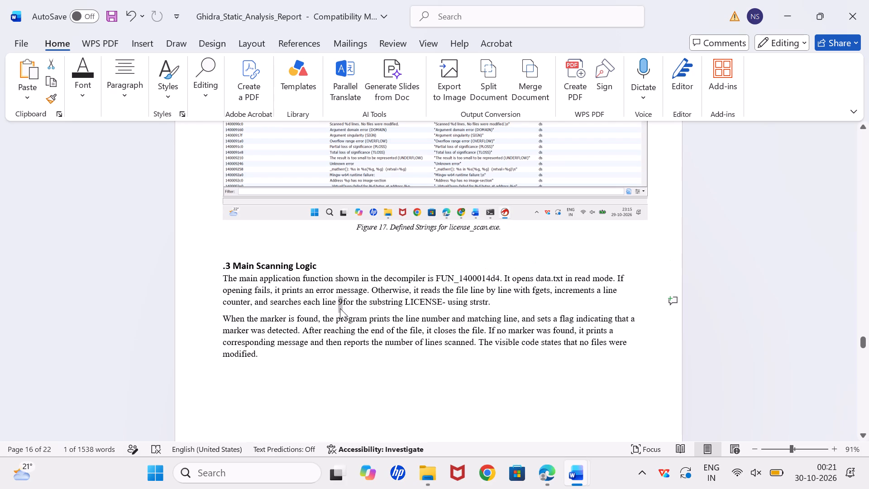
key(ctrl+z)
Enlarge the 9.3 Main Scanning Logic heading and its two paragraphs by one font size.
click(223, 264)
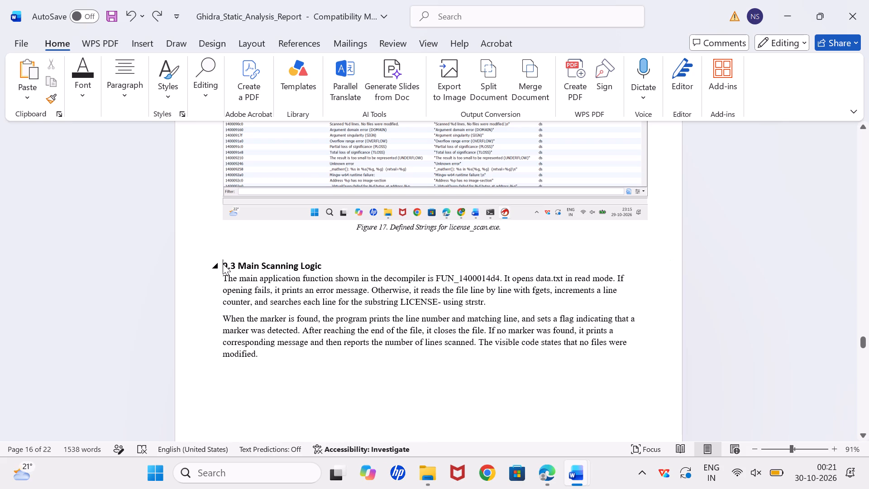
drag(224, 264, 271, 359)
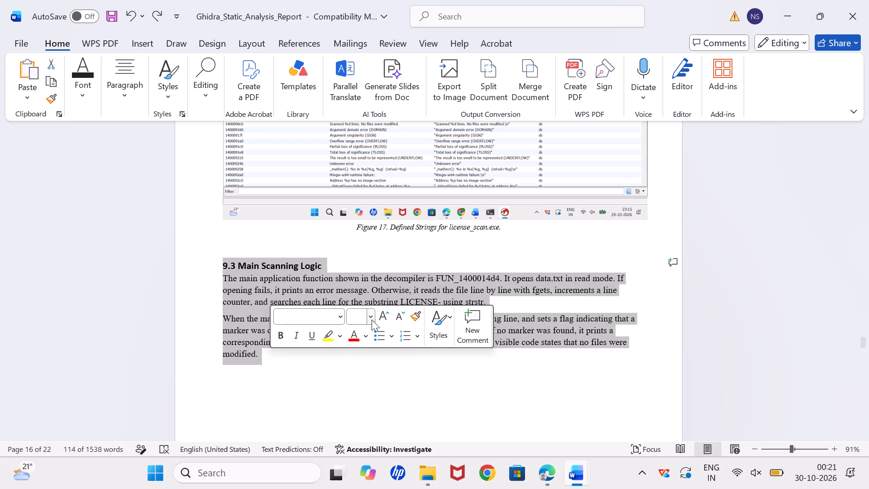
click(380, 319)
click(380, 360)
Enlarge the Figure 18 decompiler screenshot slightly beyond the text width, keeping it within the page.
scroll(380, 360, down, 4)
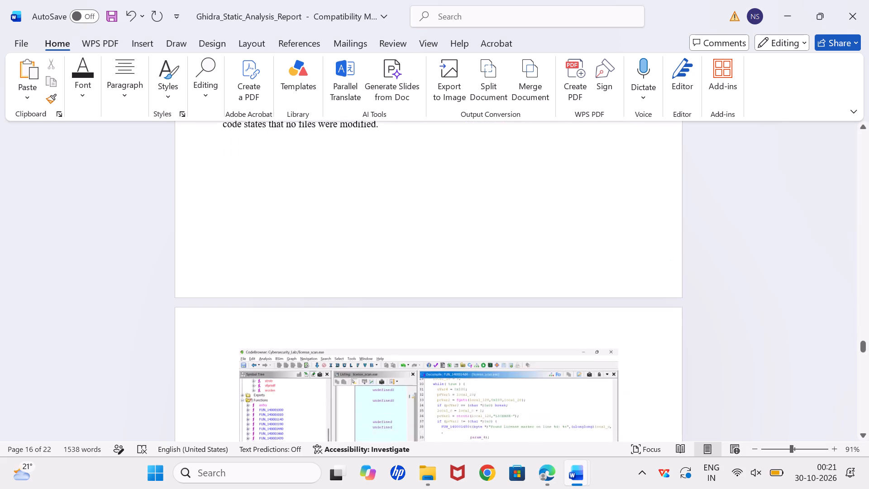
scroll(380, 360, down, 1)
click(472, 210)
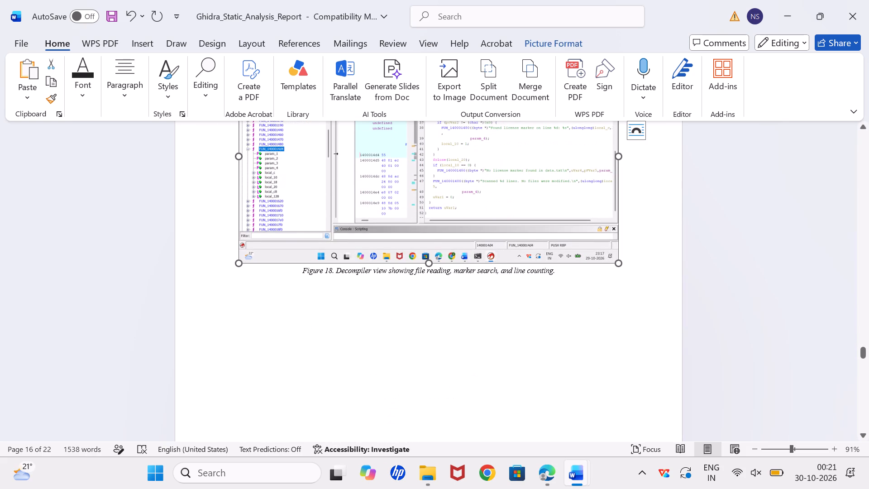
drag(622, 266, 601, 299)
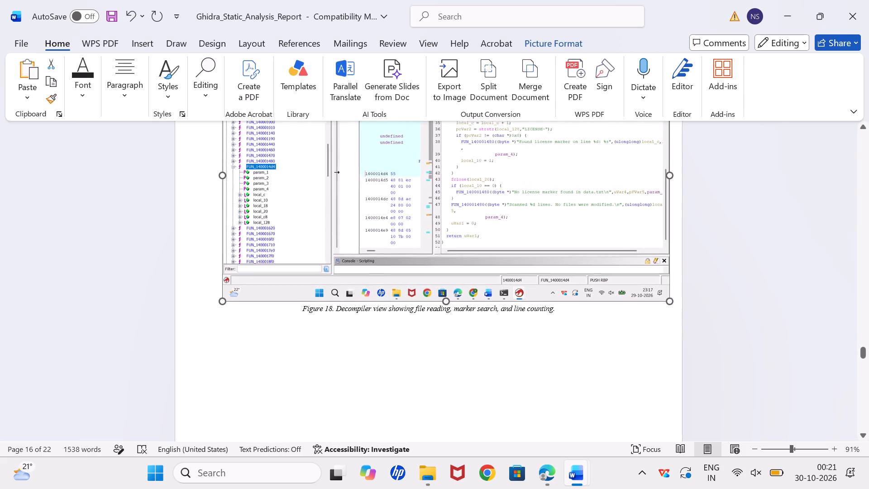
drag(601, 299, 589, 291)
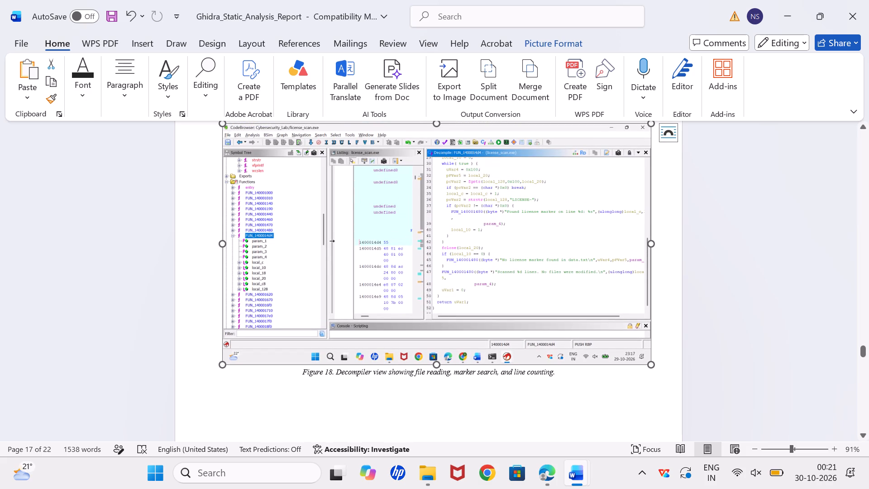
Review the page layout of section 9 for license_scan.exe and the start of section 10 for sysinfo_api.exe.
scroll(478, 384, up, 4)
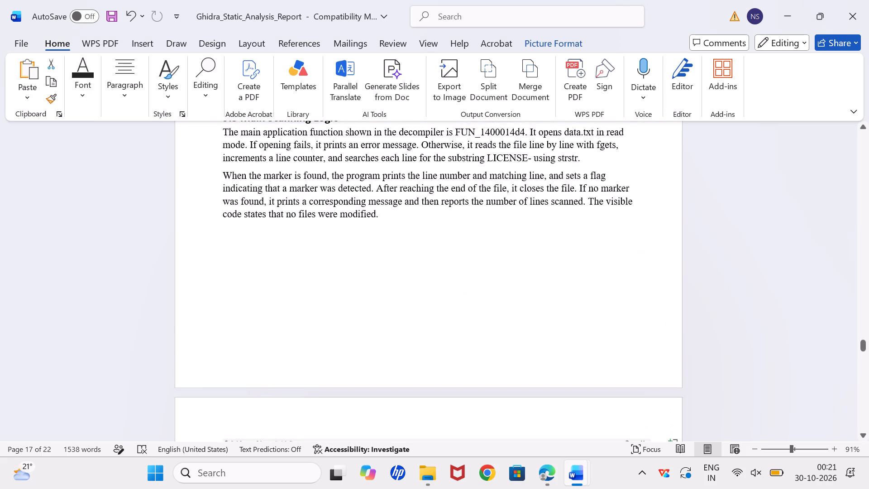
scroll(478, 384, up, 2)
scroll(478, 384, down, 2)
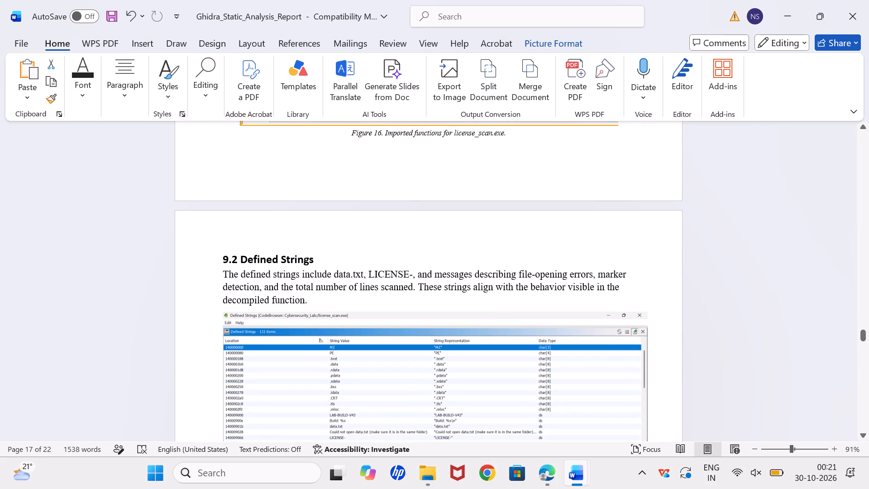
scroll(478, 384, up, 7)
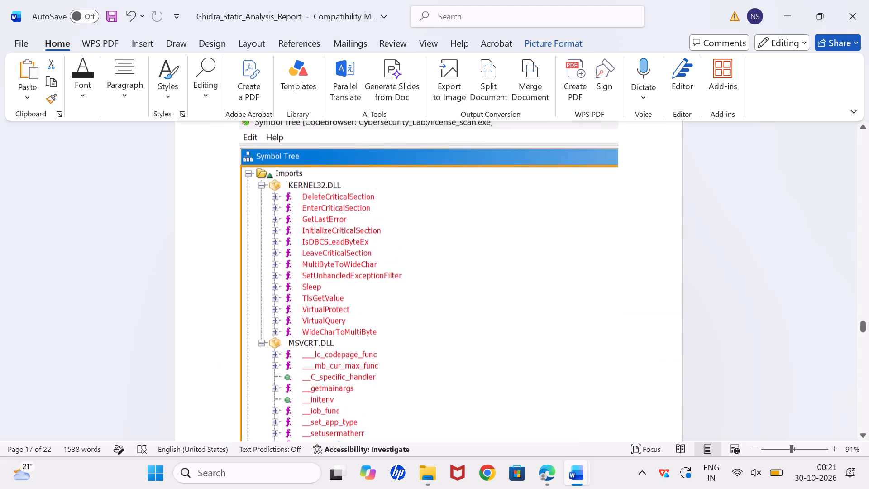
scroll(478, 384, up, 3)
scroll(478, 384, down, 7)
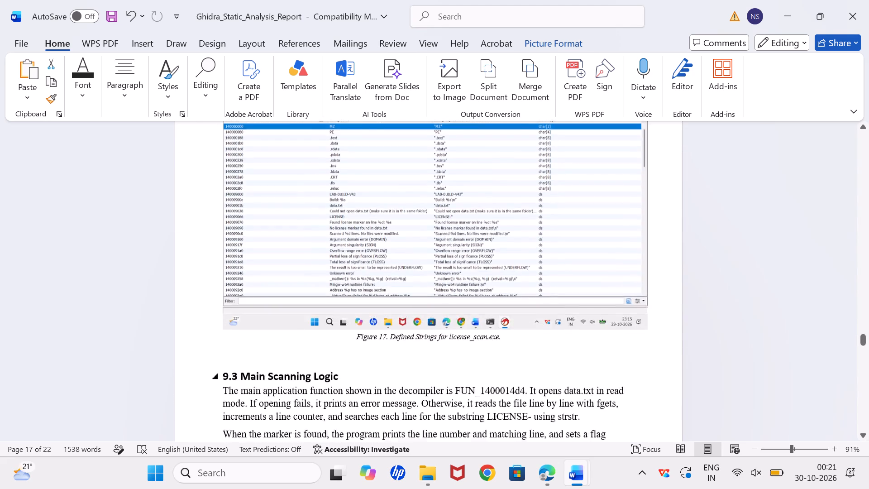
scroll(478, 384, down, 5)
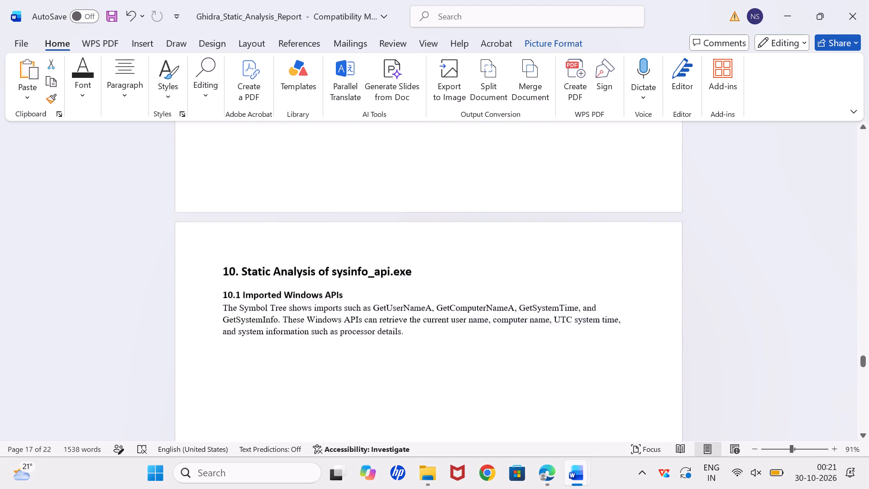
scroll(478, 384, down, 7)
scroll(478, 384, up, 1)
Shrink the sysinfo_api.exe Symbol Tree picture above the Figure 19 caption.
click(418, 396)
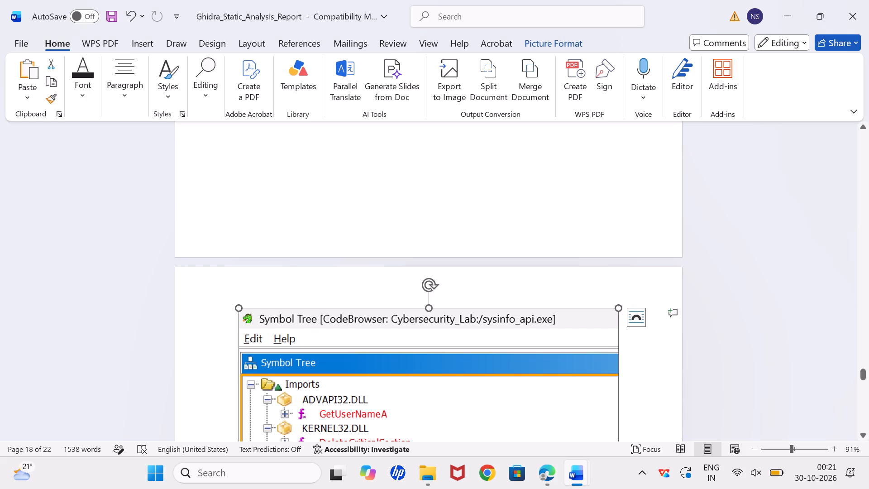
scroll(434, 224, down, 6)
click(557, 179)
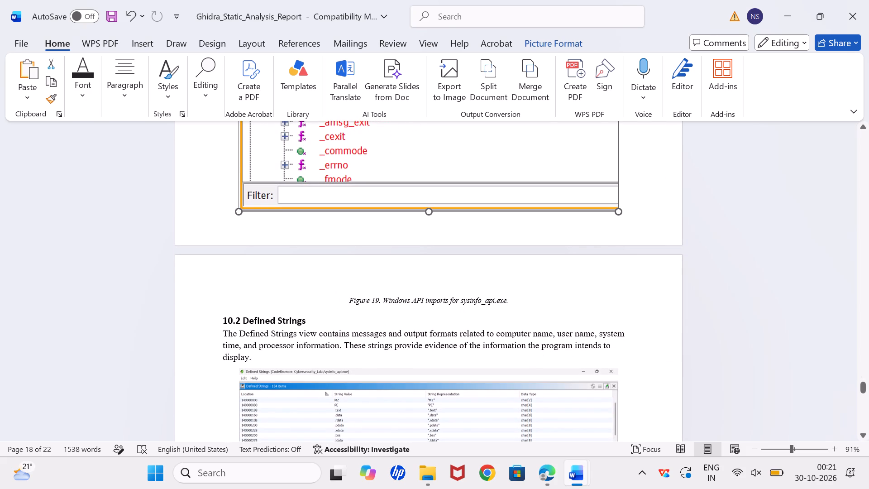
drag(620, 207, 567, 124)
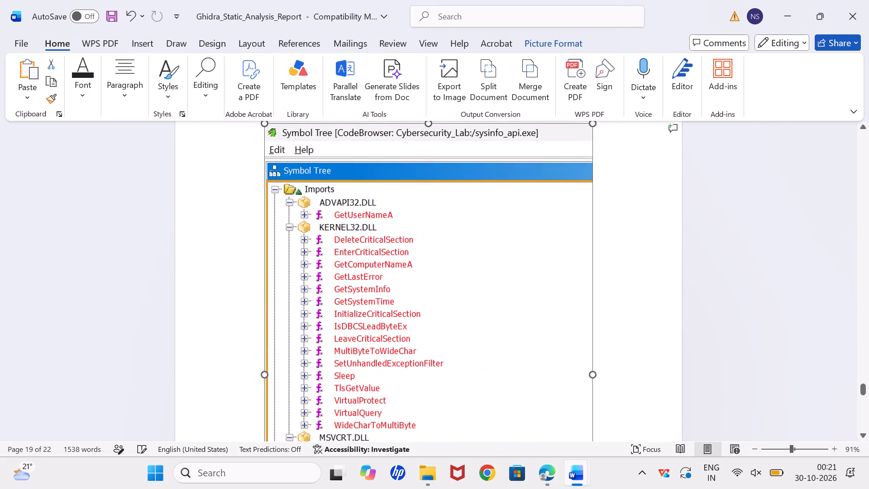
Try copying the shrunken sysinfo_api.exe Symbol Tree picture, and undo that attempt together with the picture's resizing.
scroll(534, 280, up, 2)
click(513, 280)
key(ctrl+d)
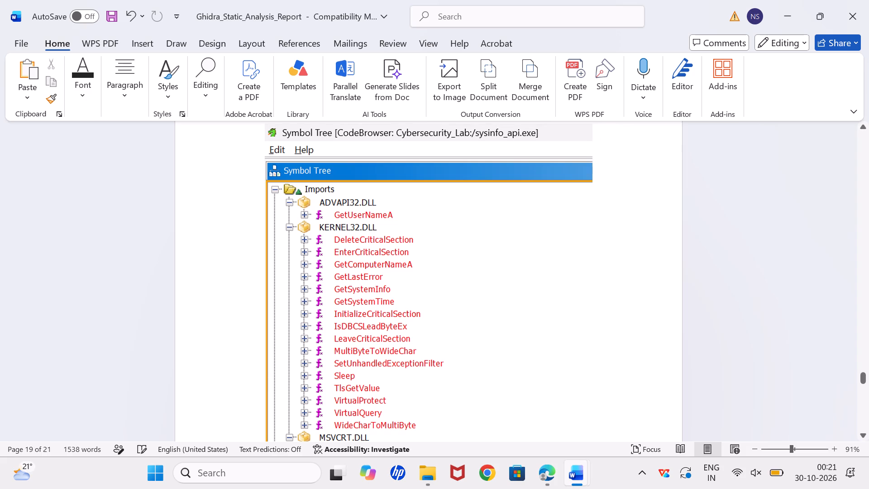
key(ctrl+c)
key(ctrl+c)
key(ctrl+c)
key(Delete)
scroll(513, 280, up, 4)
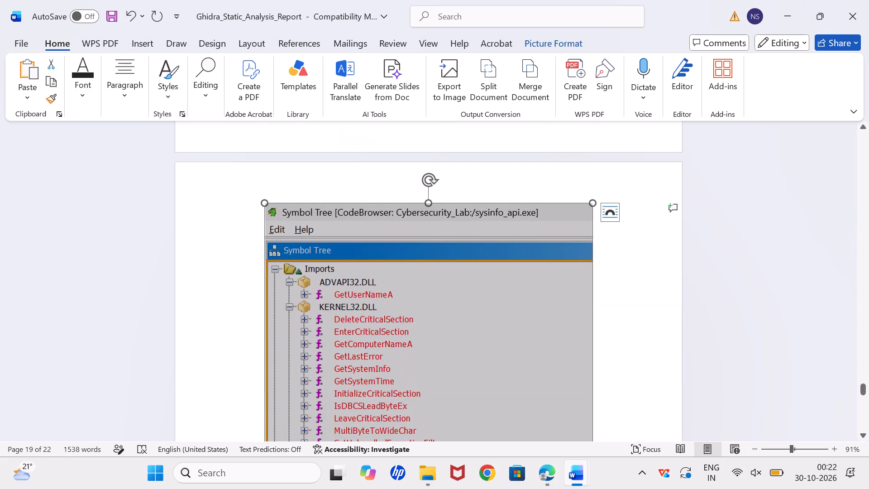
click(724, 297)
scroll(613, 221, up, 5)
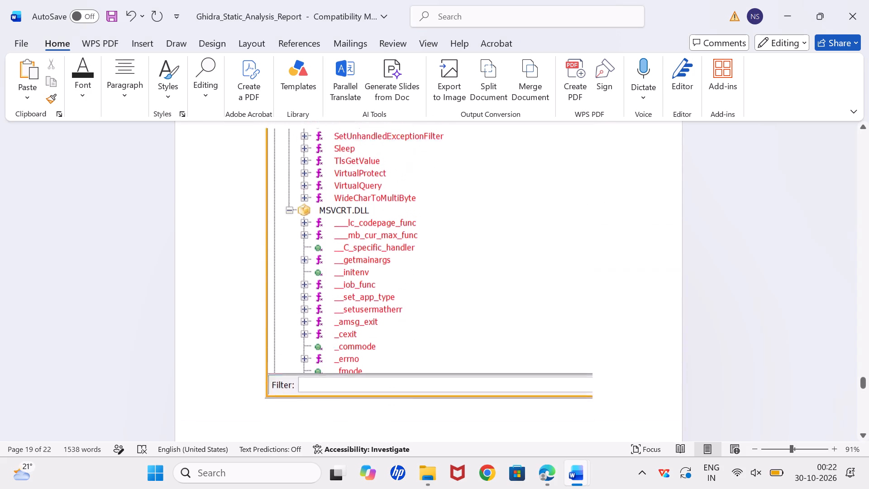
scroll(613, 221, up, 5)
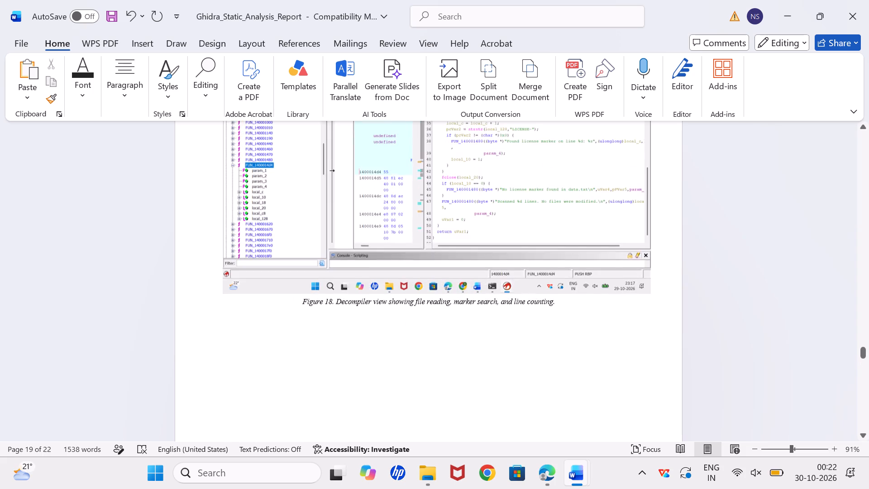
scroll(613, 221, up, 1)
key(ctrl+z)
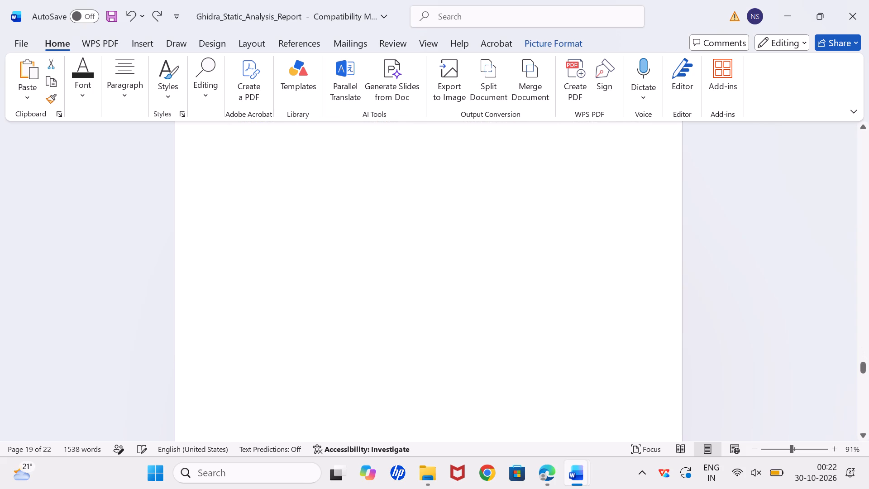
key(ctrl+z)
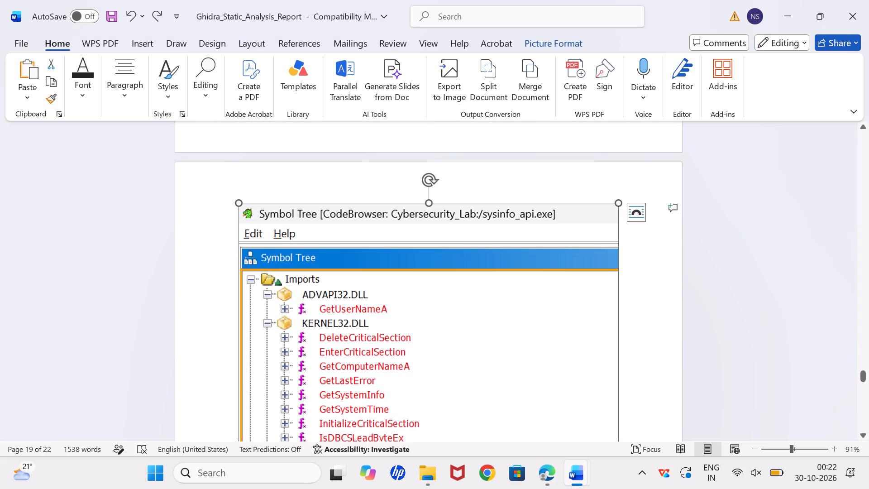
Review the spacing and page breaks from Figure 18 through sections 10.1 and 10.2.
click(576, 191)
scroll(576, 191, up, 6)
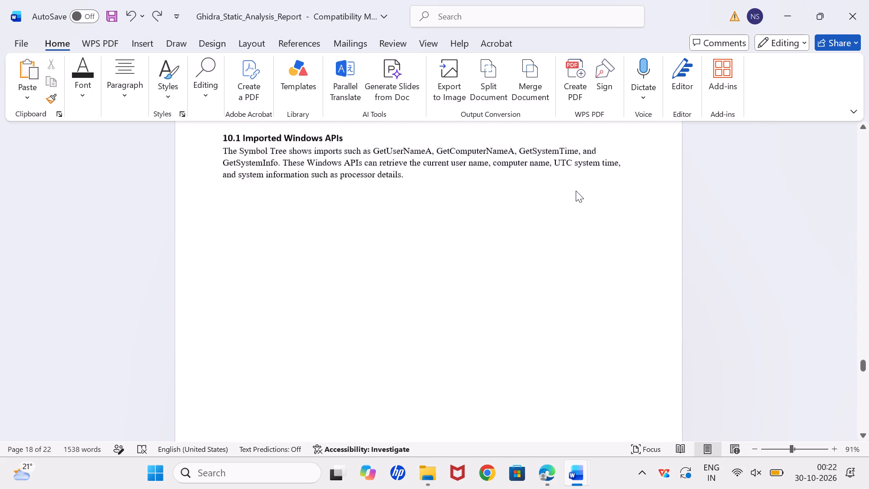
scroll(576, 191, up, 2)
scroll(576, 191, down, 10)
scroll(576, 191, up, 2)
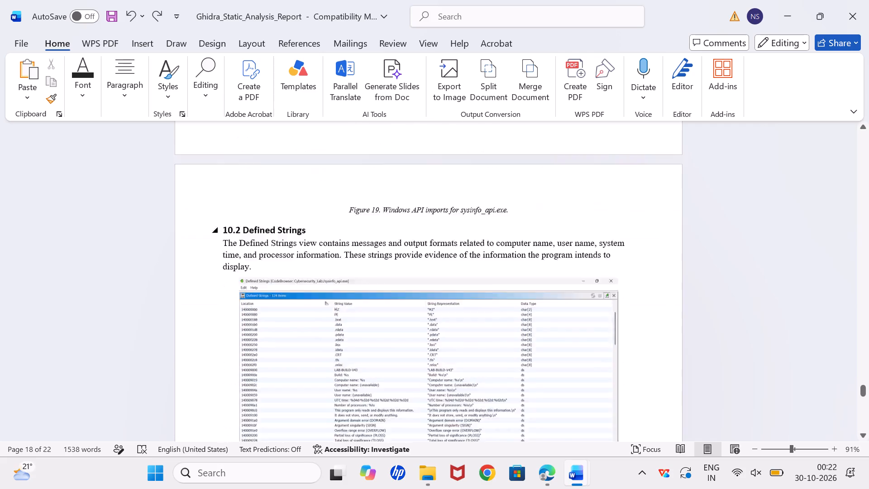
scroll(576, 191, up, 6)
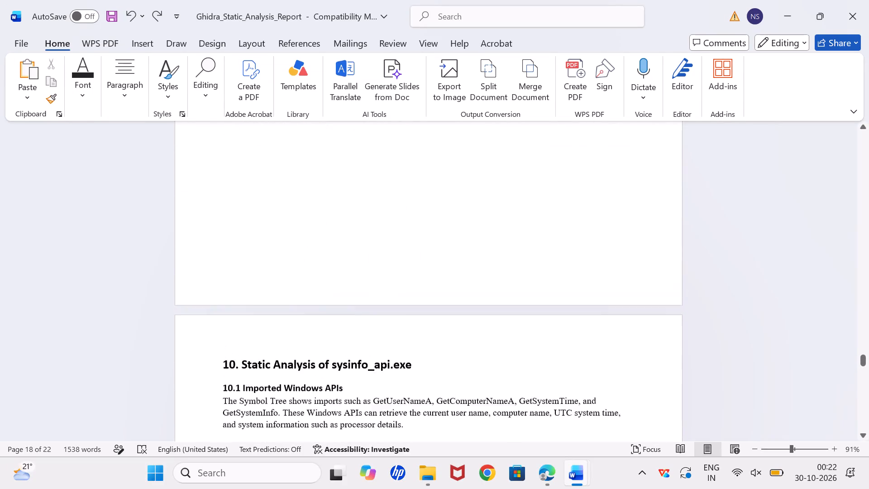
scroll(576, 191, up, 4)
scroll(576, 191, down, 1)
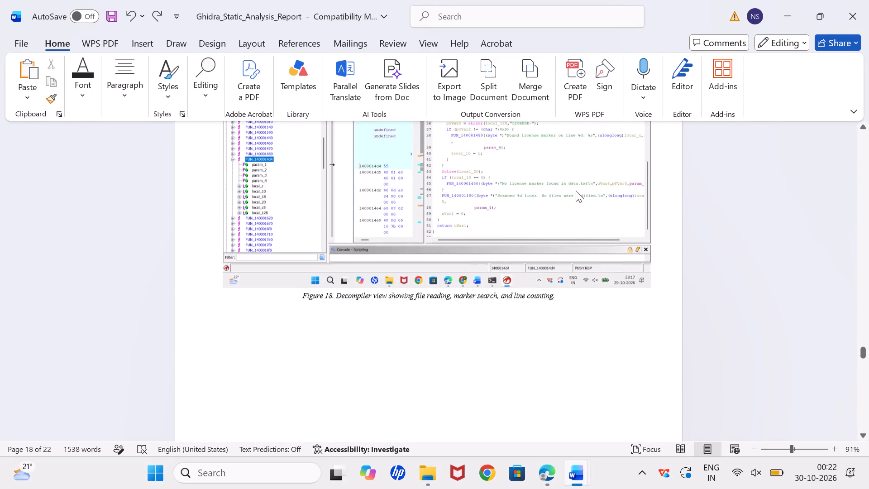
scroll(576, 191, down, 6)
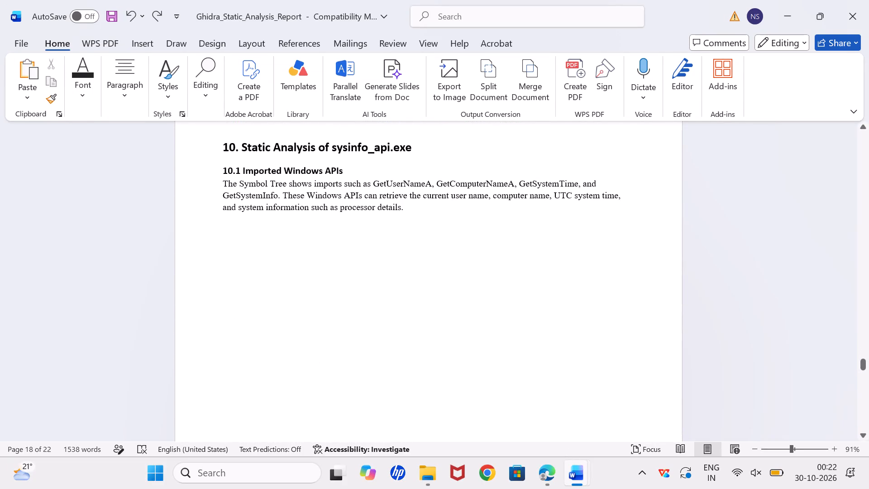
Replace the section 10 heading text with "File 5 — sysinfo_api.exe" copied from the section 9 heading of Cyber(REPORT), keeping the number 10.
key(alt+Tab)
scroll(365, 196, down, 3)
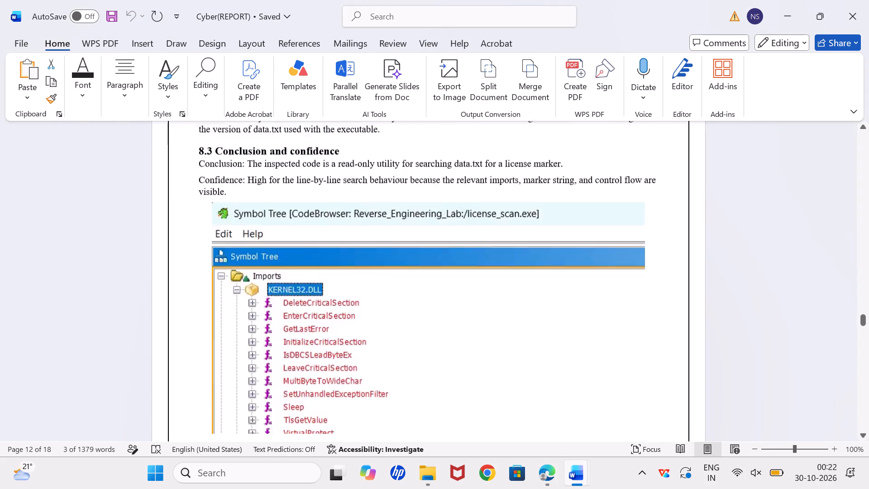
scroll(365, 196, down, 12)
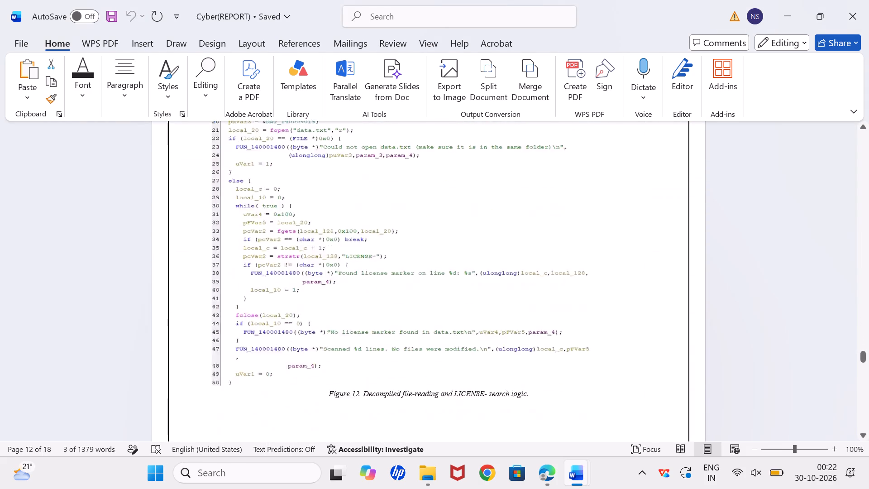
scroll(365, 196, down, 3)
scroll(365, 196, up, 1)
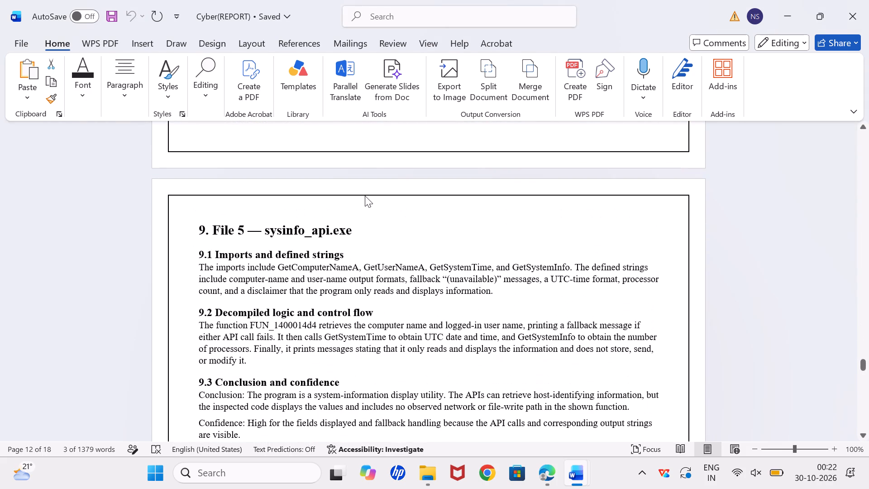
drag(213, 232, 353, 223)
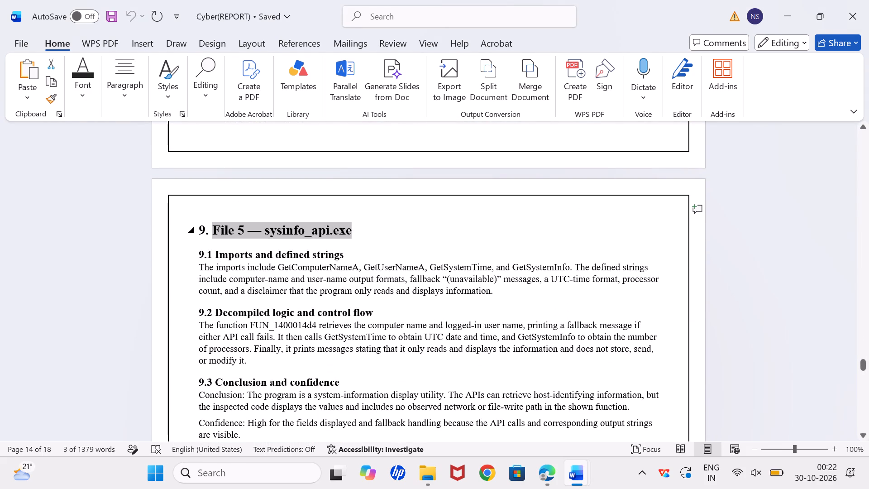
drag(353, 223, 358, 224)
key(ctrl+c)
key(alt+Tab)
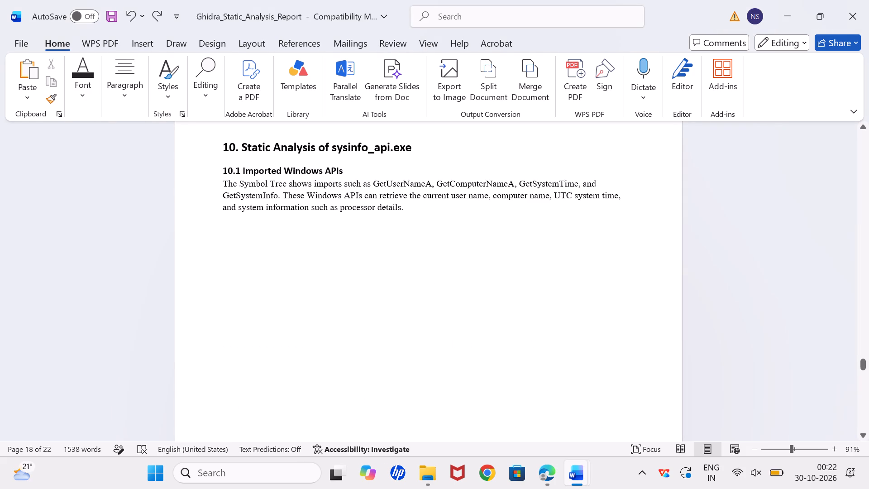
drag(245, 149, 252, 149)
drag(252, 149, 407, 147)
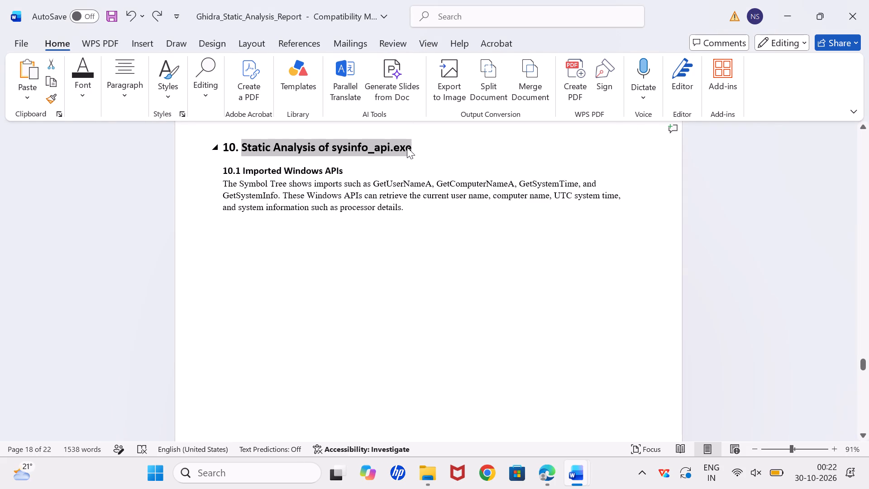
key(ctrl+v)
key(BackSpace)
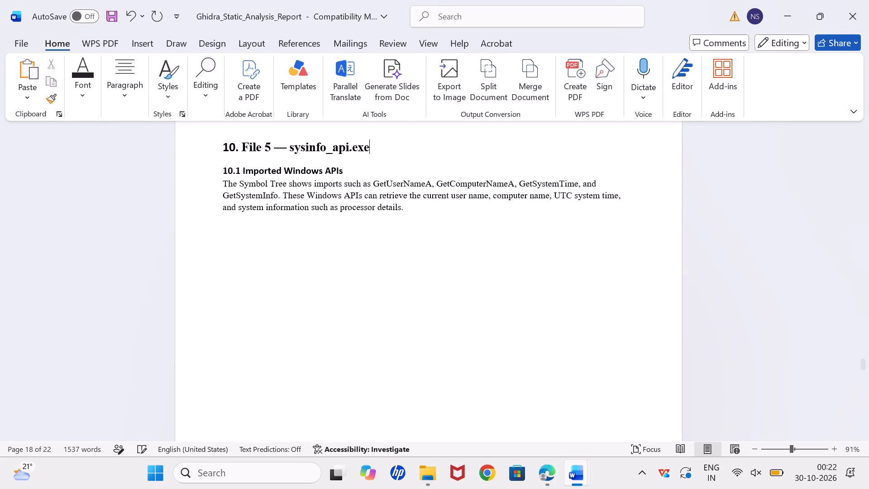
Increase the font size of the 10.1 Imported Windows APIs heading and its paragraph by one increment.
drag(224, 169, 417, 205)
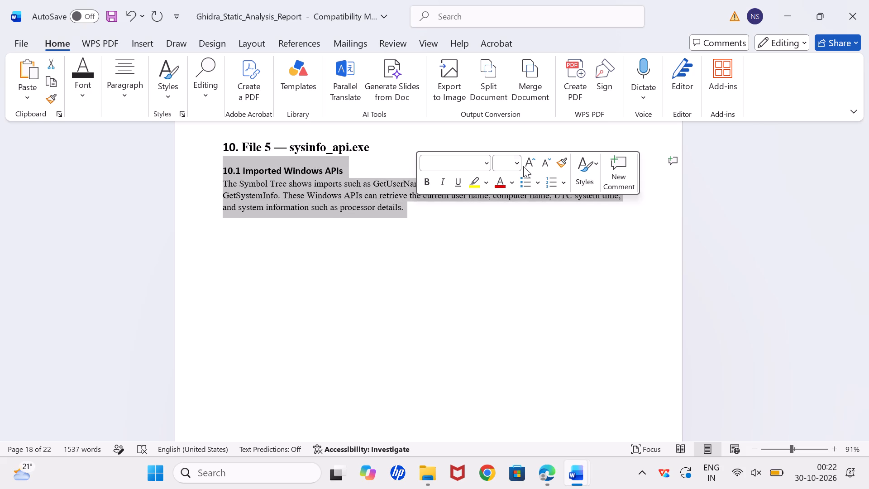
click(530, 166)
click(412, 292)
Shrink the sysinfo_api.exe Symbol Tree picture proportionally so it takes up less of the page.
scroll(412, 292, down, 3)
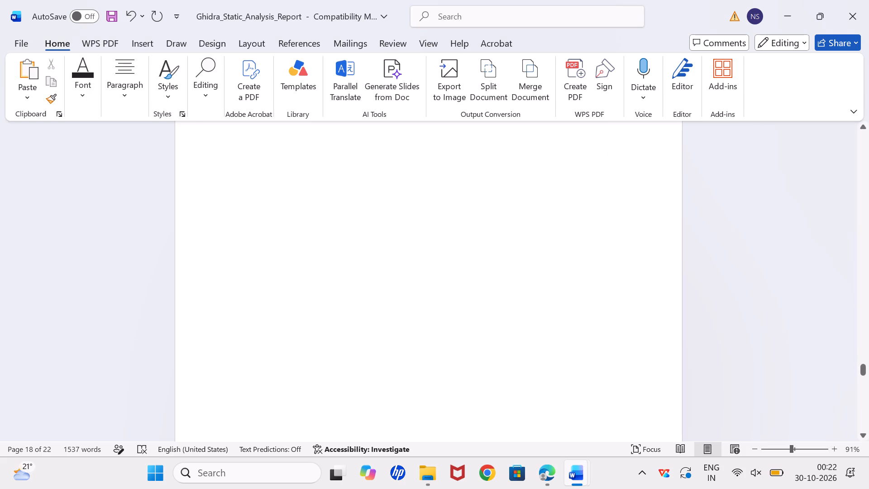
scroll(412, 292, down, 6)
click(433, 249)
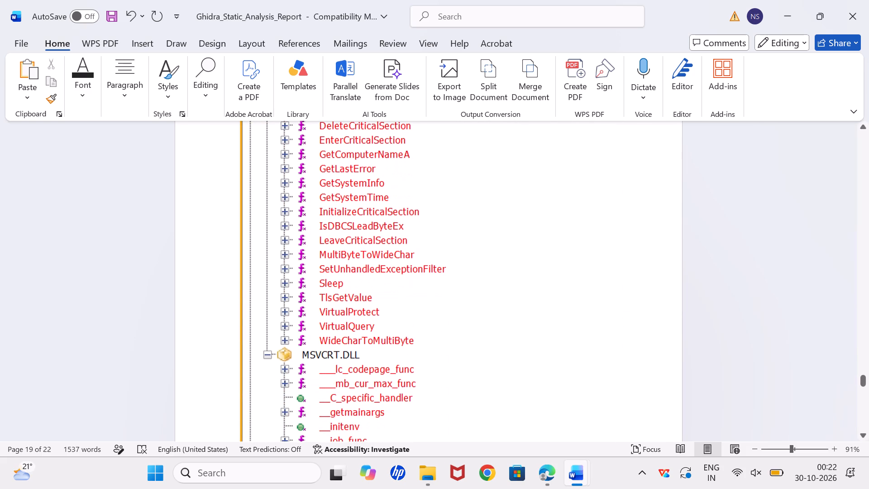
scroll(433, 249, down, 3)
scroll(623, 283, down, 1)
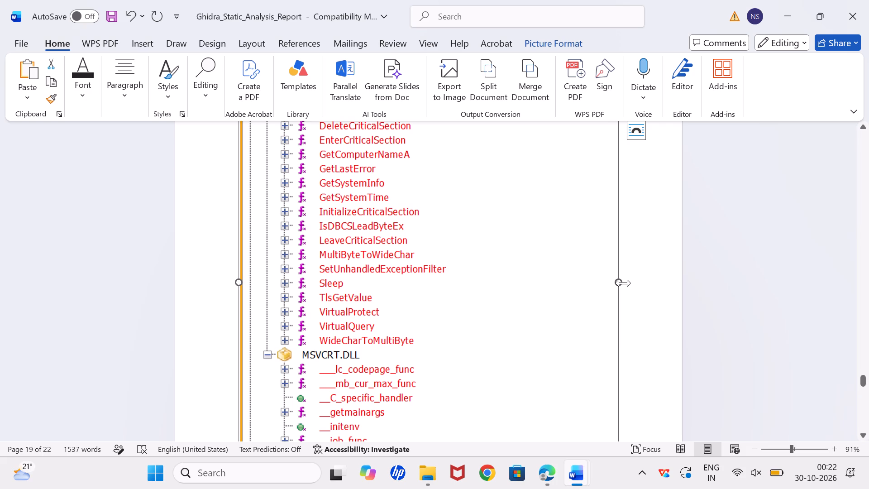
scroll(623, 283, down, 3)
click(593, 398)
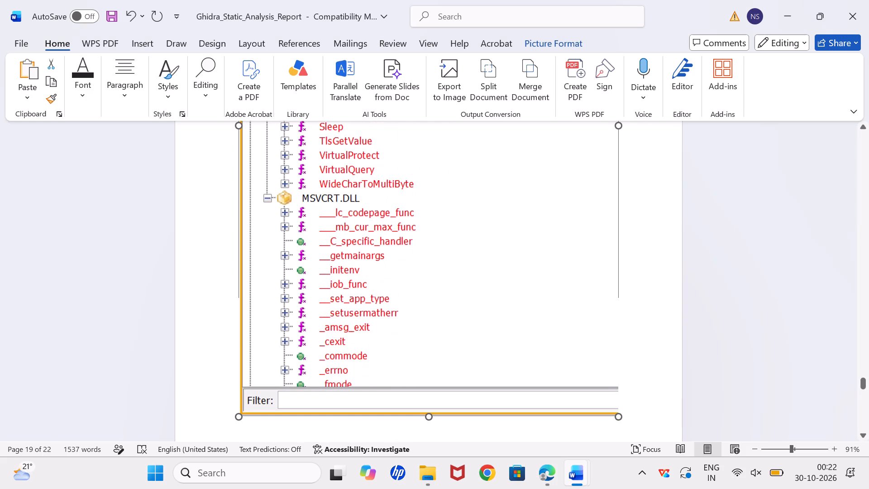
drag(617, 415, 534, 283)
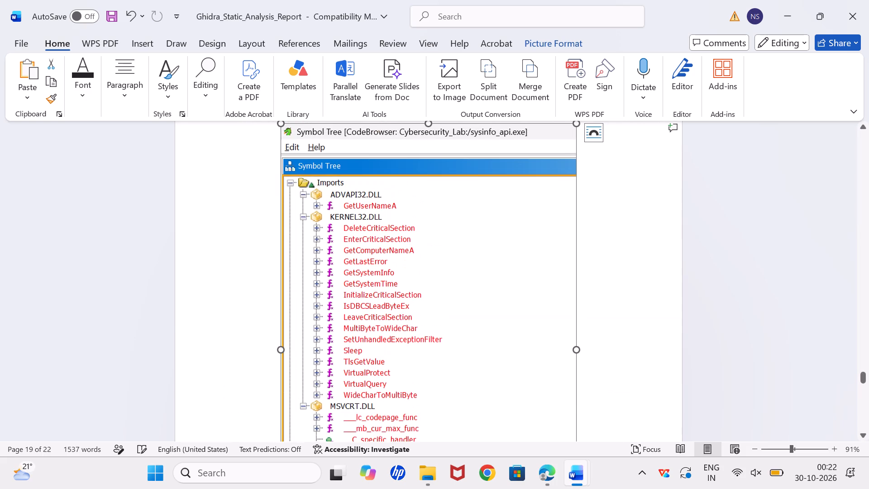
Copy the shrunken sysinfo_api.exe Symbol Tree picture and remove it from its current place.
click(493, 282)
key(ctrl+c)
key(Delete)
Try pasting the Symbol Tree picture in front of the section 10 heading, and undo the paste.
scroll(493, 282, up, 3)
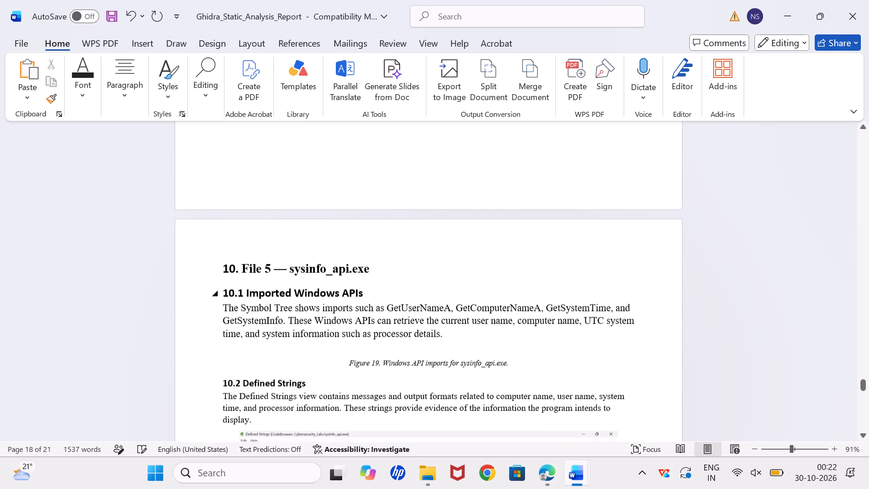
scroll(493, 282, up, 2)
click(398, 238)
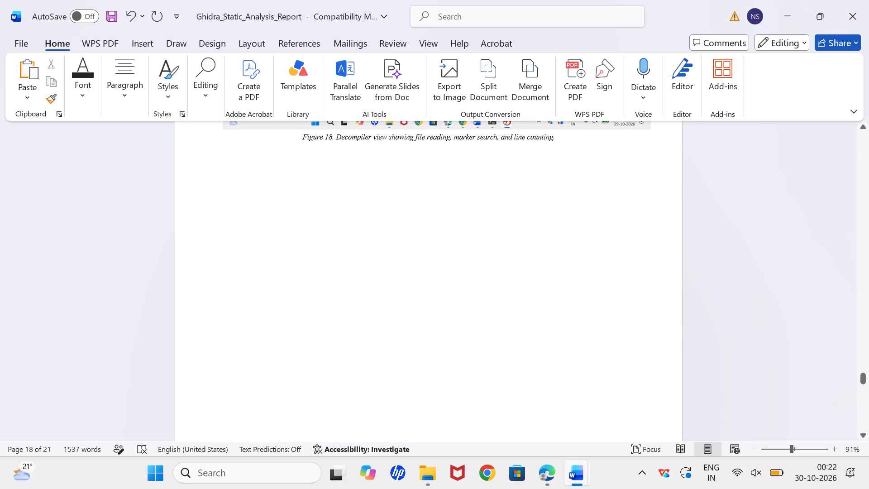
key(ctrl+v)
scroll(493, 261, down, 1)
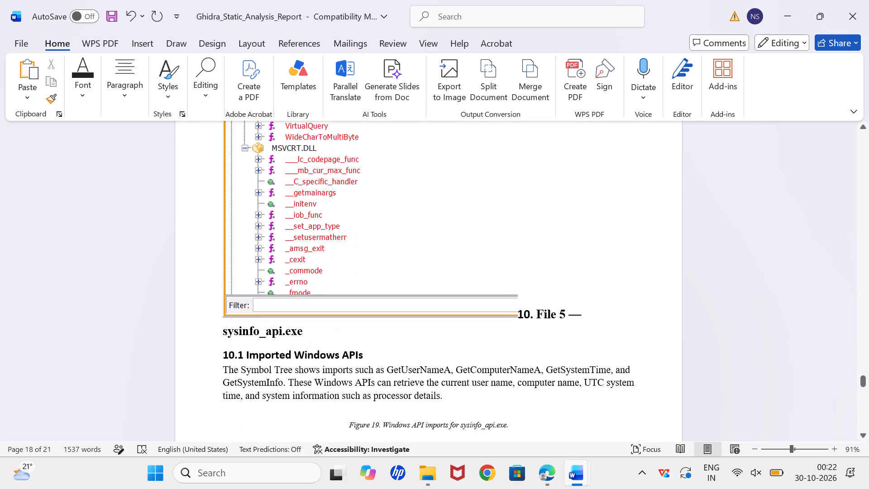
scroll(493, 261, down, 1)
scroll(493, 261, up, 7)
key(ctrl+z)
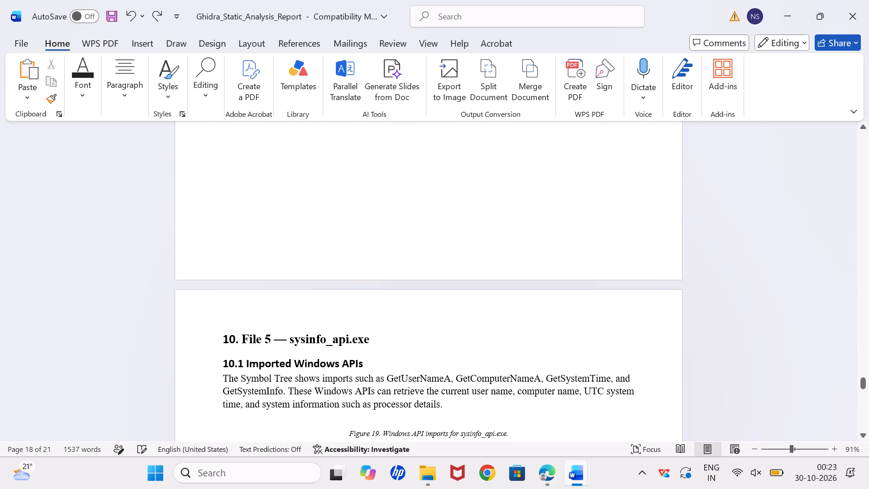
Paste the Symbol Tree picture on a new line directly below the Figure 19 caption.
scroll(493, 261, down, 3)
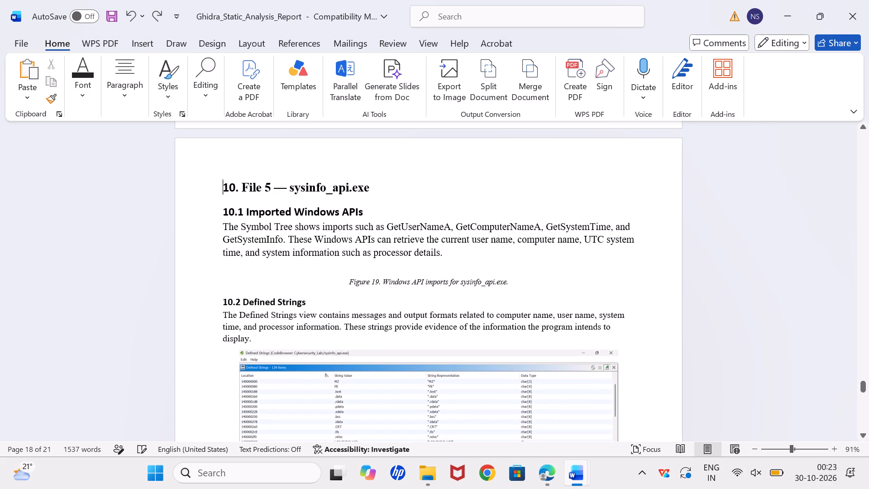
click(516, 281)
key(Return)
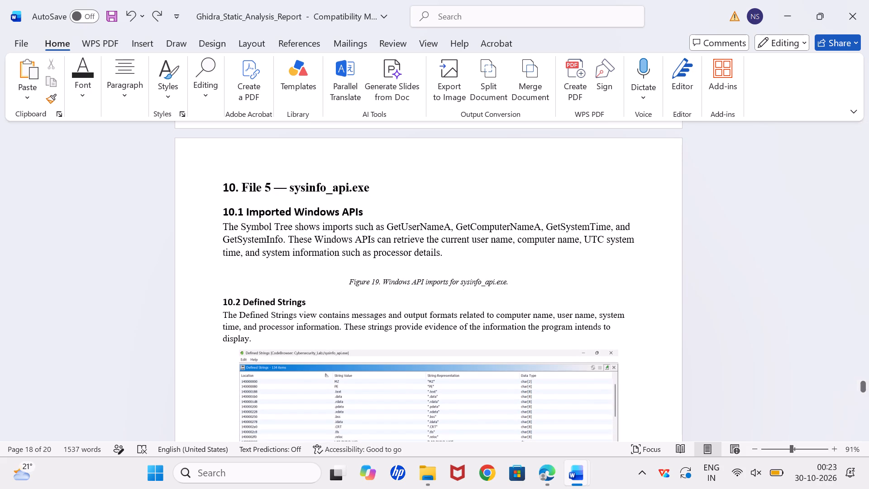
key(ctrl+v)
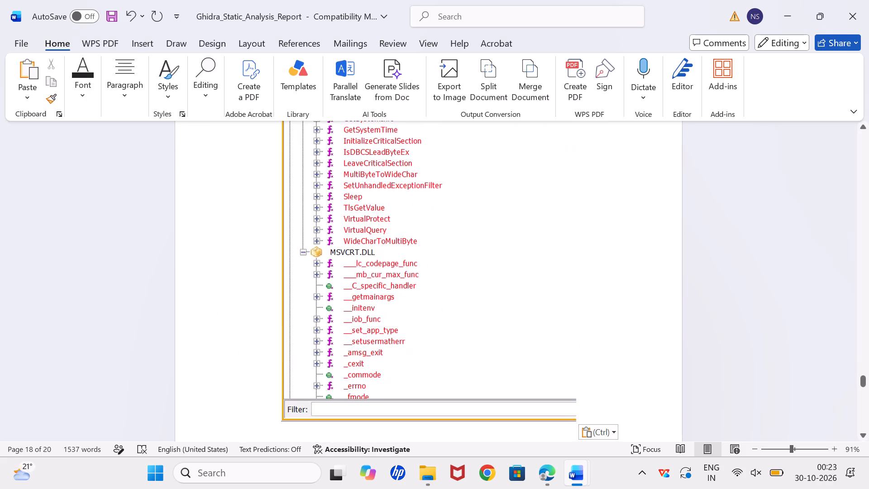
scroll(516, 281, down, 3)
scroll(516, 281, up, 2)
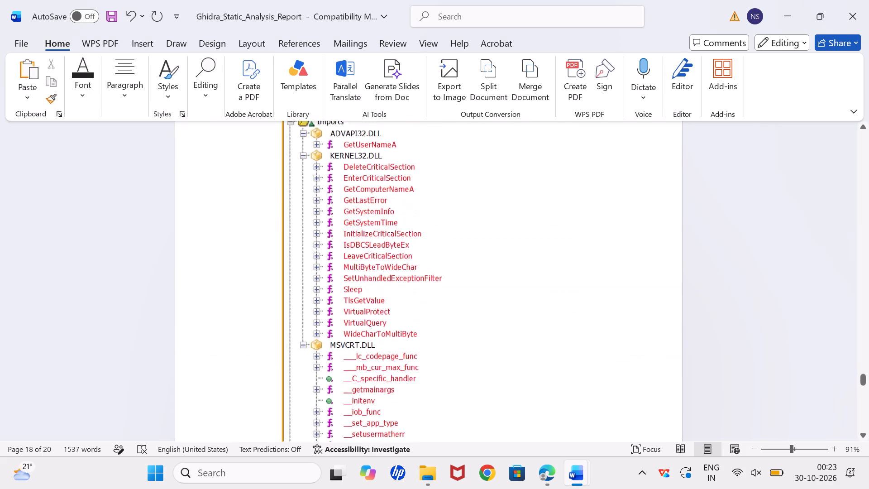
scroll(516, 281, up, 3)
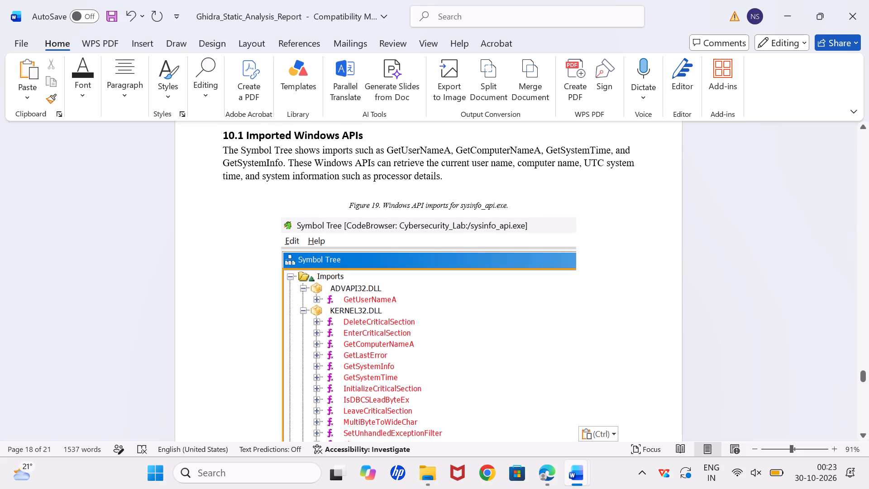
Move the Figure 19 caption beneath the Symbol Tree picture and remove the blank lines before heading 10.2.
click(358, 206)
drag(351, 204, 513, 204)
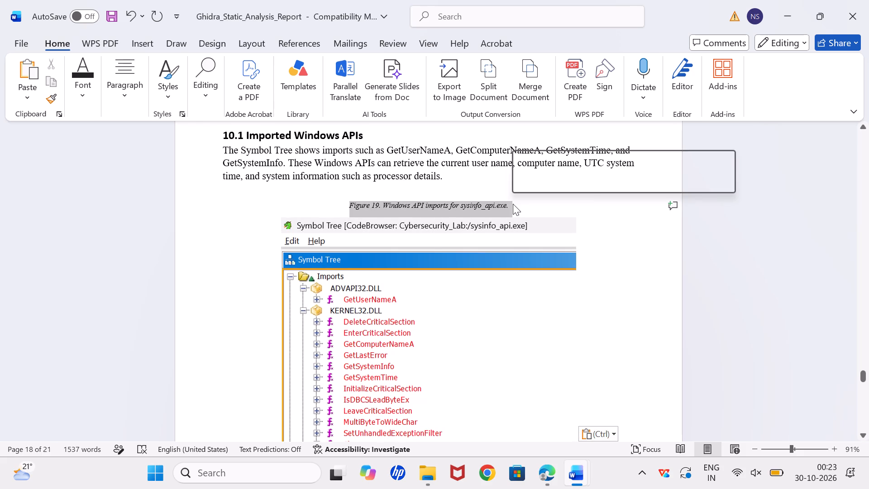
key(ctrl+c)
key(BackSpace)
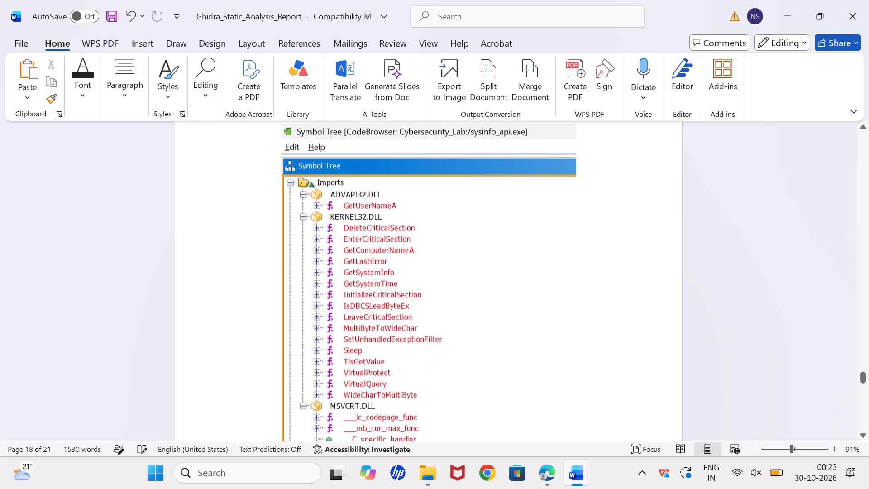
scroll(513, 204, down, 3)
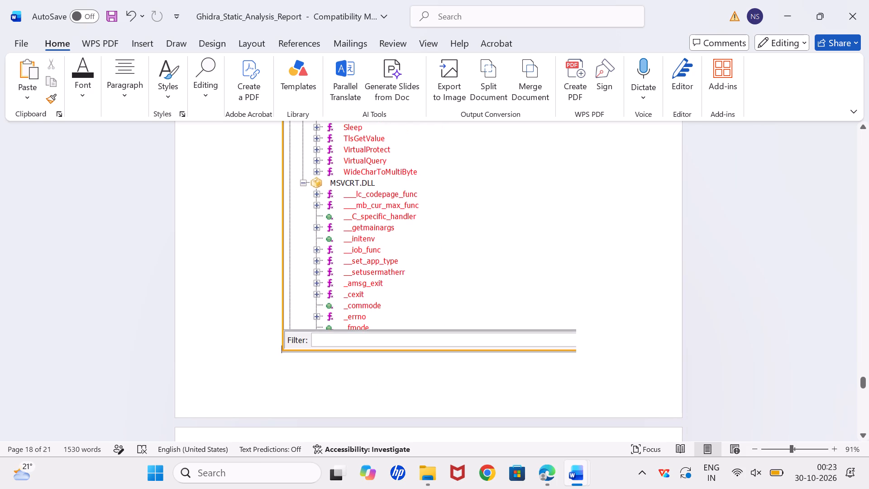
click(584, 345)
key(Return)
key(ctrl+v)
scroll(584, 345, down, 1)
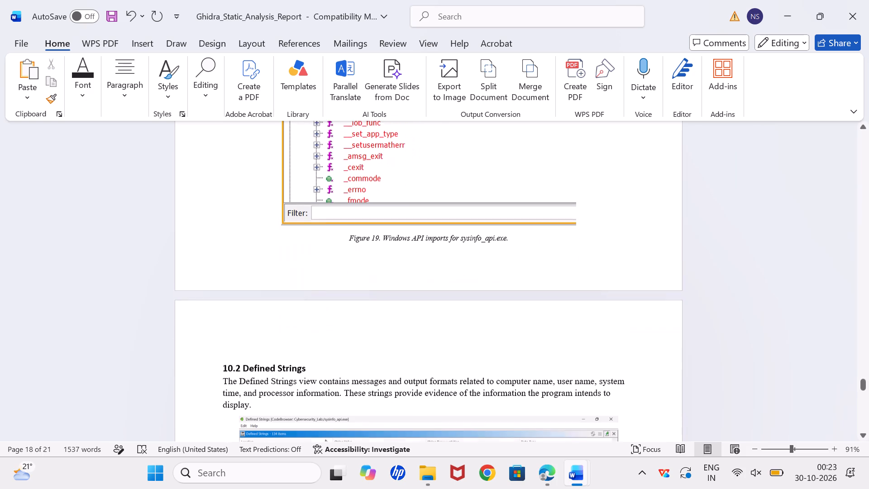
scroll(584, 345, down, 1)
key(BackSpace)
key(BackSpace)
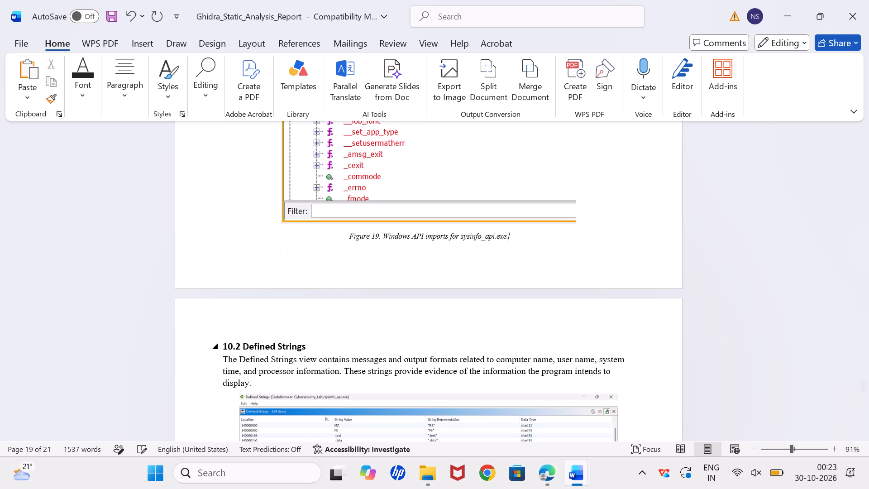
Increase the font size of the 10.2 Defined Strings heading and its paragraph by one increment.
drag(222, 341, 237, 350)
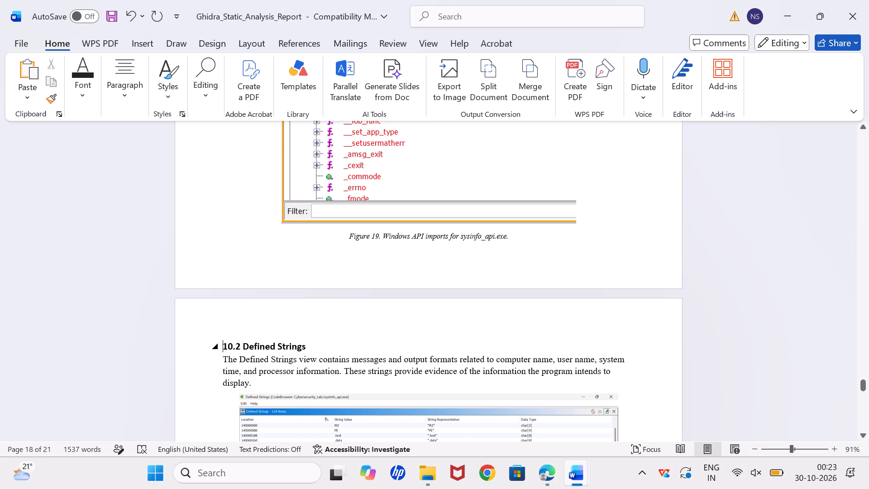
drag(237, 350, 263, 382)
click(376, 346)
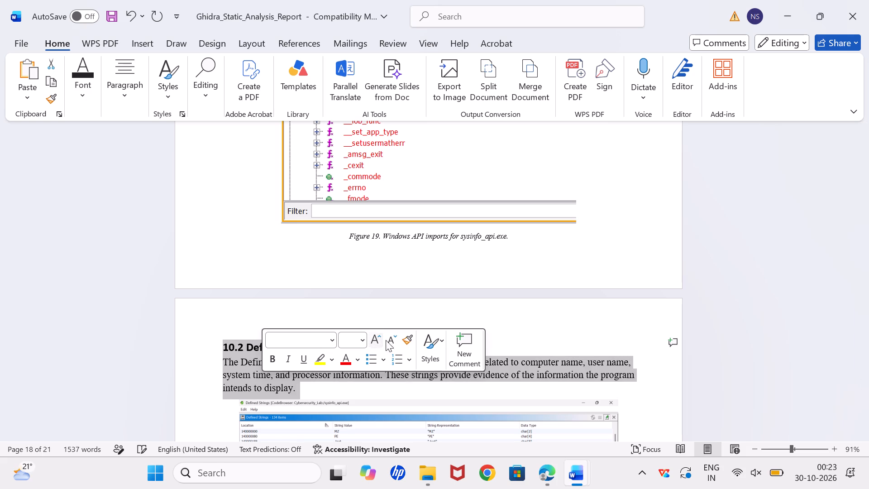
click(438, 284)
scroll(438, 284, down, 4)
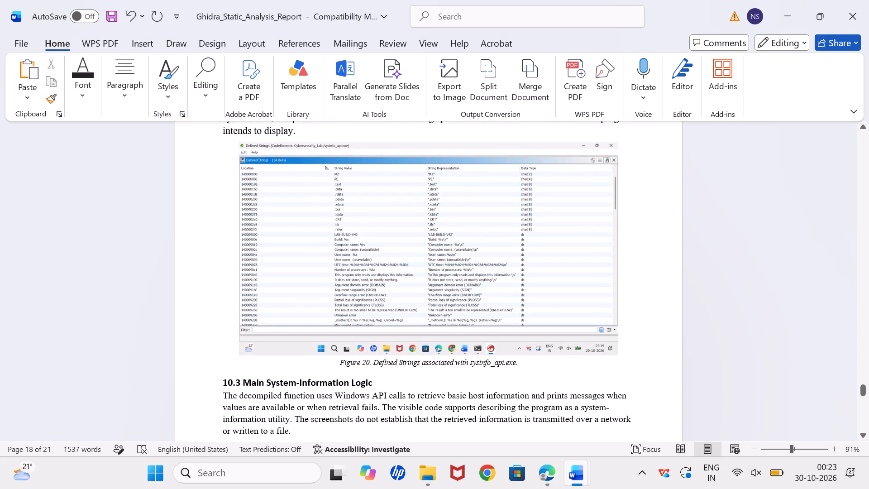
Enlarge the Defined Strings picture above the Figure 20 caption to about the full text width.
click(466, 273)
drag(617, 357, 613, 384)
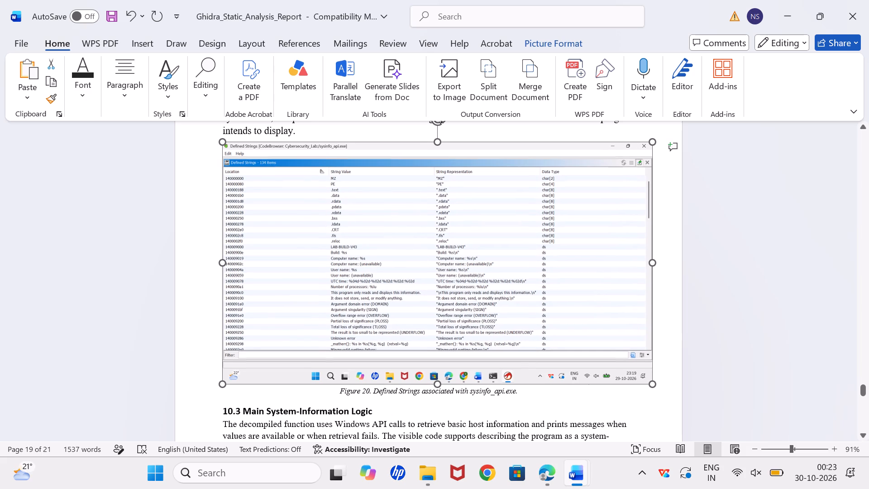
drag(613, 384, 613, 384)
scroll(613, 384, down, 4)
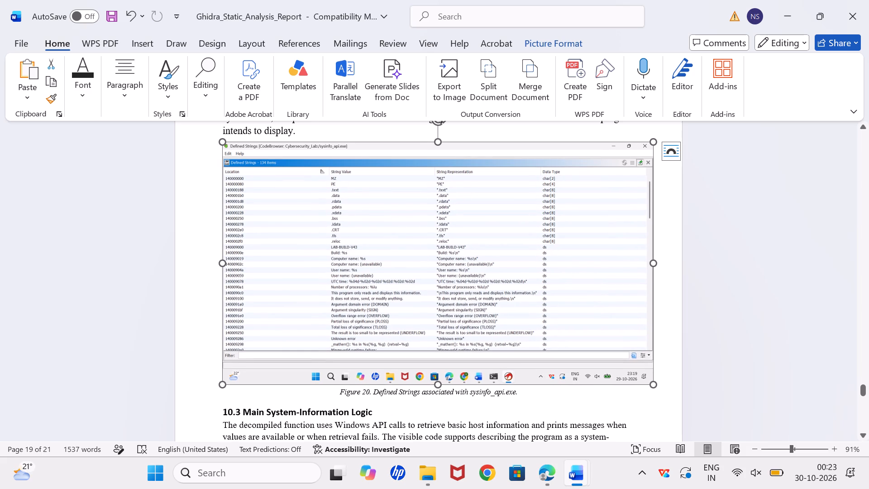
click(726, 357)
Insert a blank line between the Figure 20 caption and the 10.3 Main System-Information Logic heading.
scroll(726, 357, down, 3)
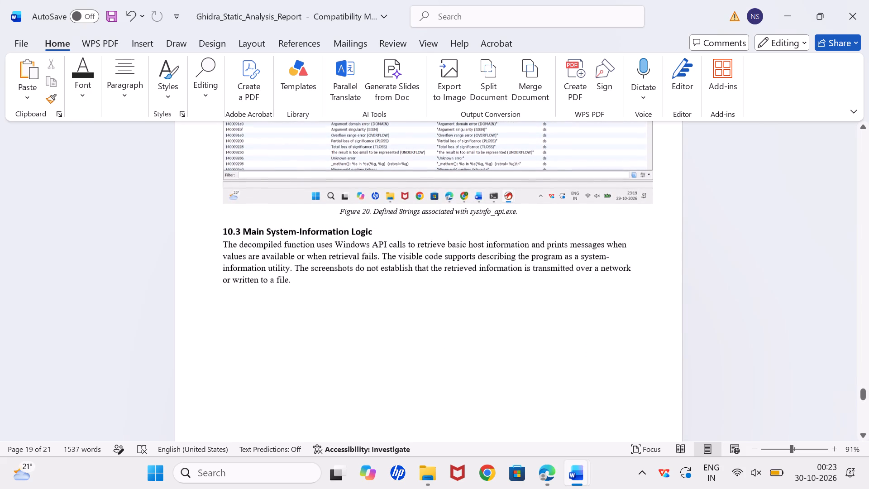
click(525, 214)
key(Return)
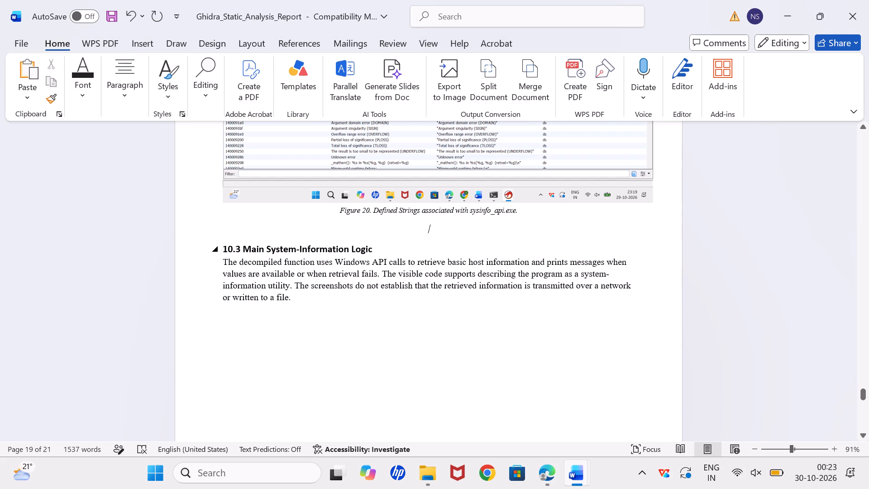
Increase the font size of the 10.3 Main System-Information Logic heading and its paragraph by one increment.
drag(223, 250, 334, 314)
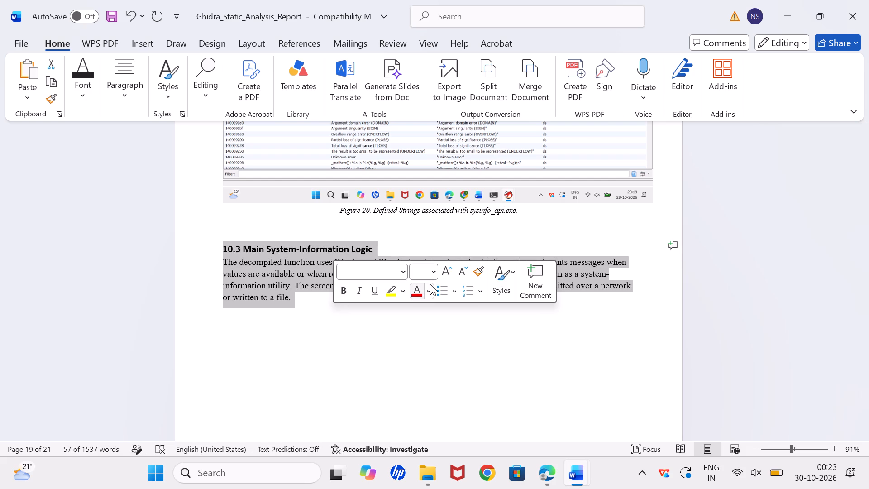
click(439, 276)
click(406, 372)
Enlarge the decompiler view picture above the Figure 21 caption to about the full text width.
scroll(406, 372, down, 3)
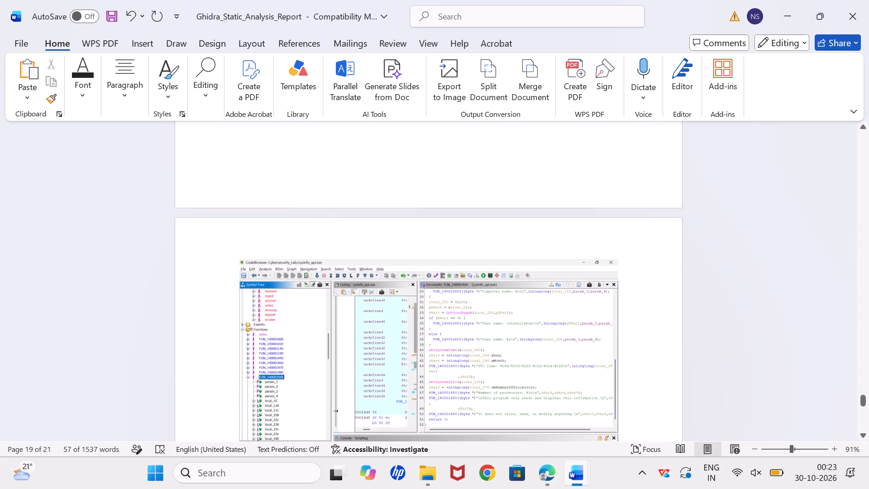
scroll(406, 372, down, 2)
click(415, 240)
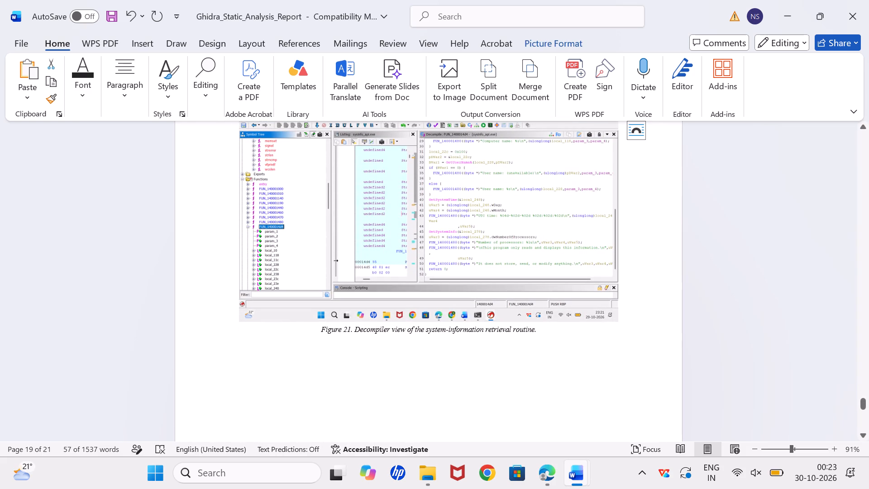
drag(620, 322, 642, 352)
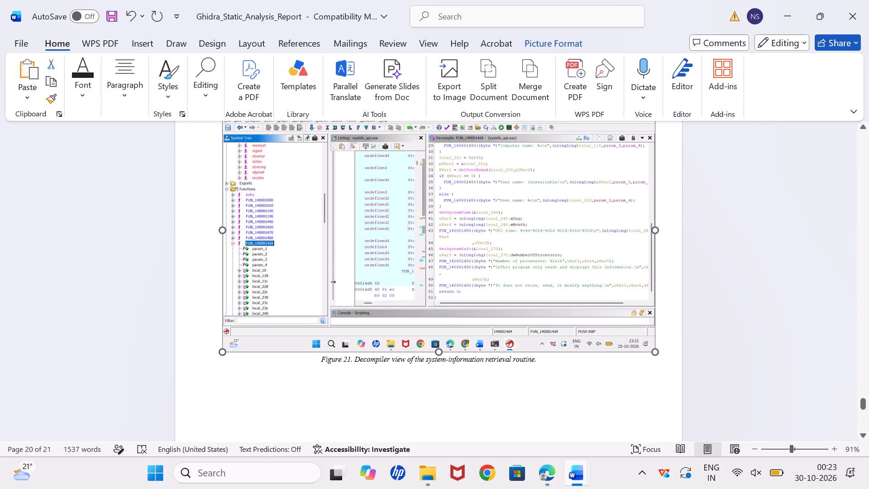
click(623, 426)
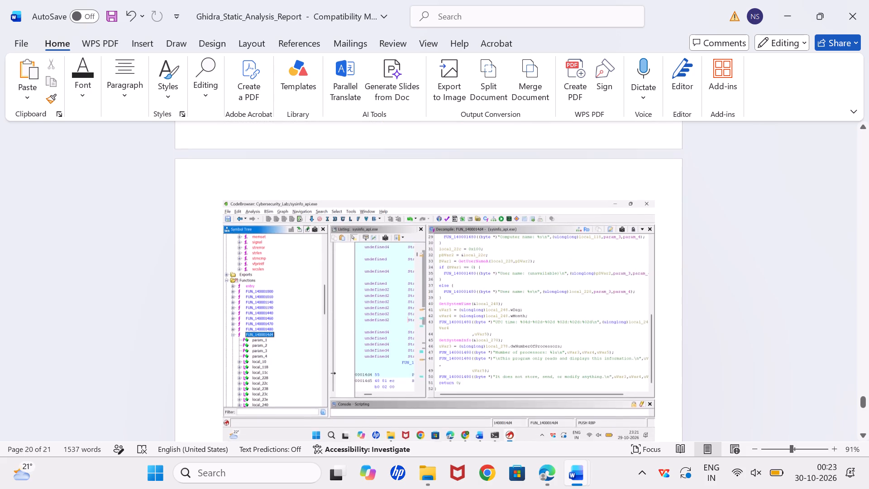
Review the layout from section 10.2 through the Overall Conclusion, Limitations and References sections at the end.
scroll(537, 330, up, 7)
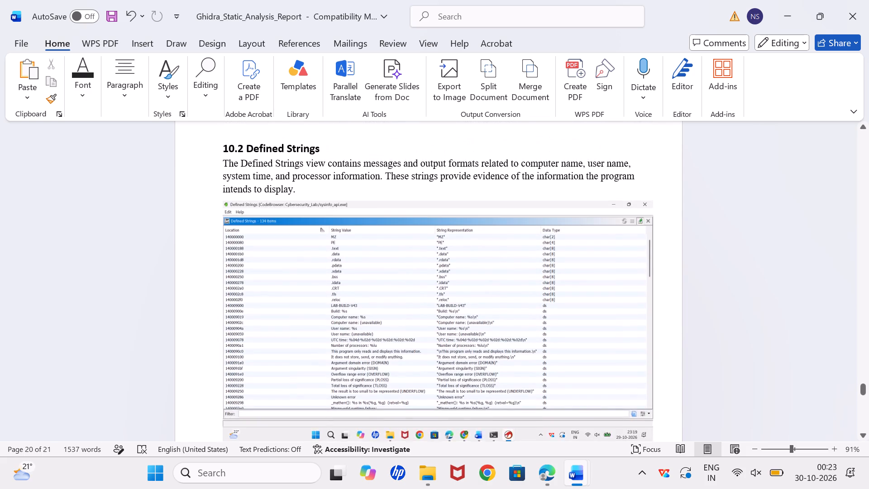
scroll(537, 330, up, 2)
scroll(537, 330, down, 9)
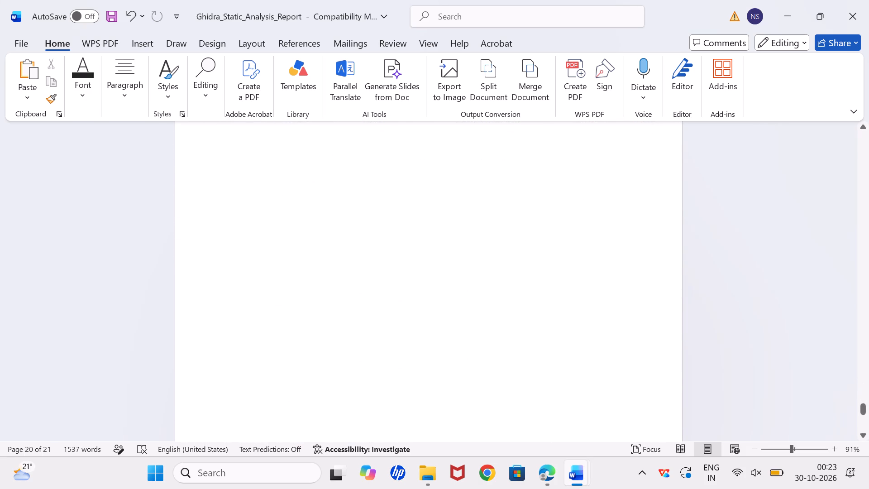
scroll(537, 330, down, 2)
scroll(537, 330, up, 4)
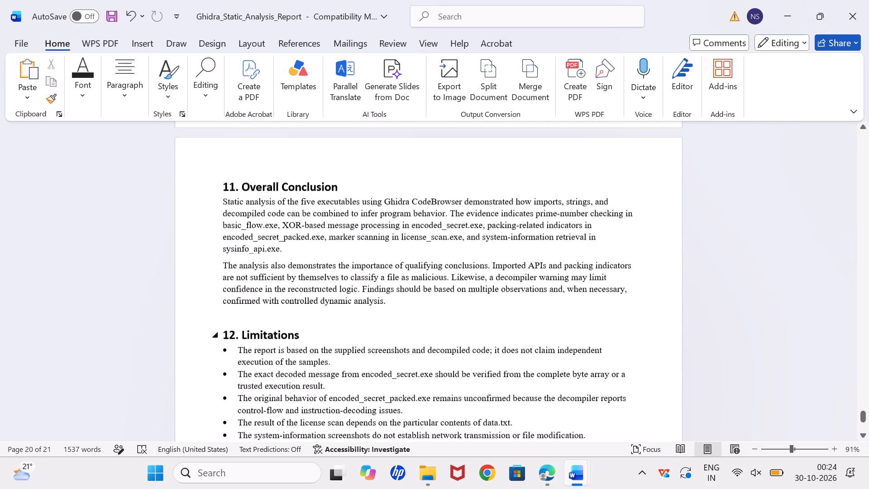
scroll(537, 330, up, 2)
scroll(537, 330, down, 1)
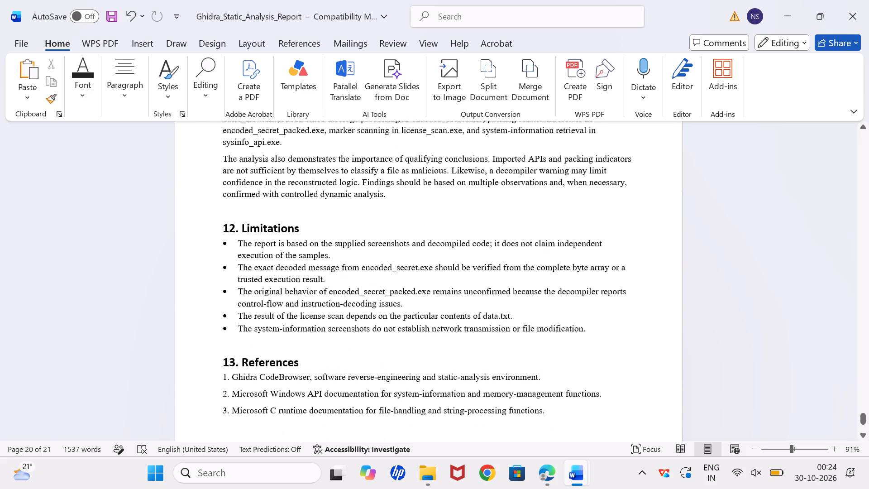
scroll(537, 330, down, 1)
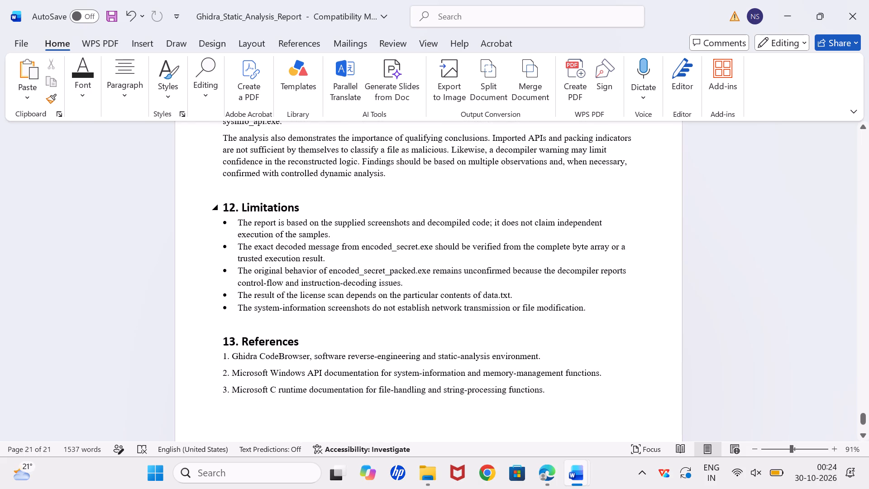
Delete the 13. References heading together with its three listed references at the end of the report.
drag(225, 207, 537, 361)
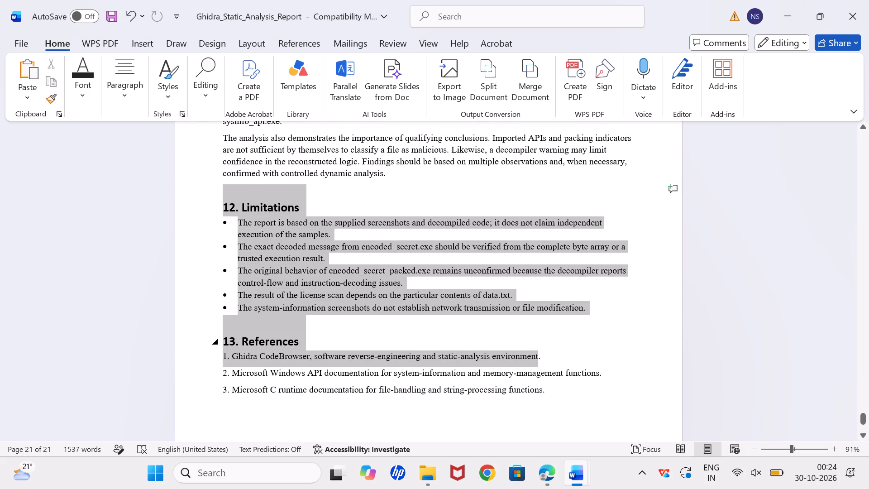
drag(537, 361, 530, 340)
click(530, 340)
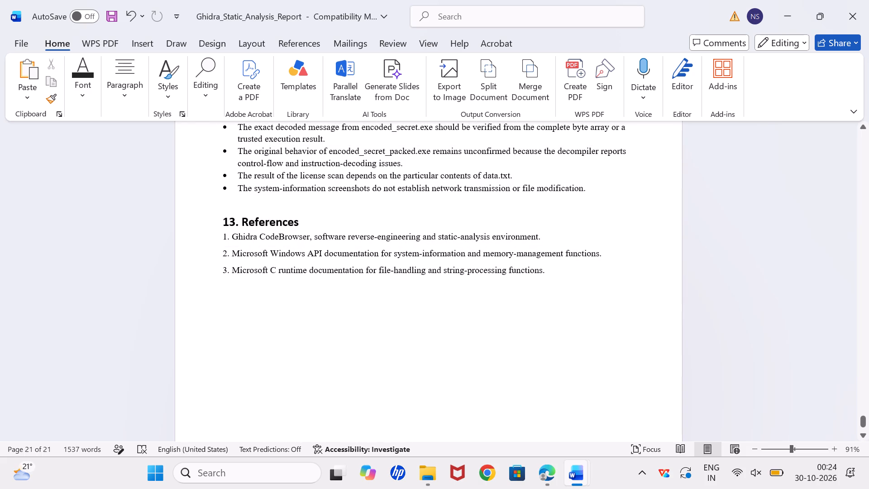
drag(223, 222, 516, 261)
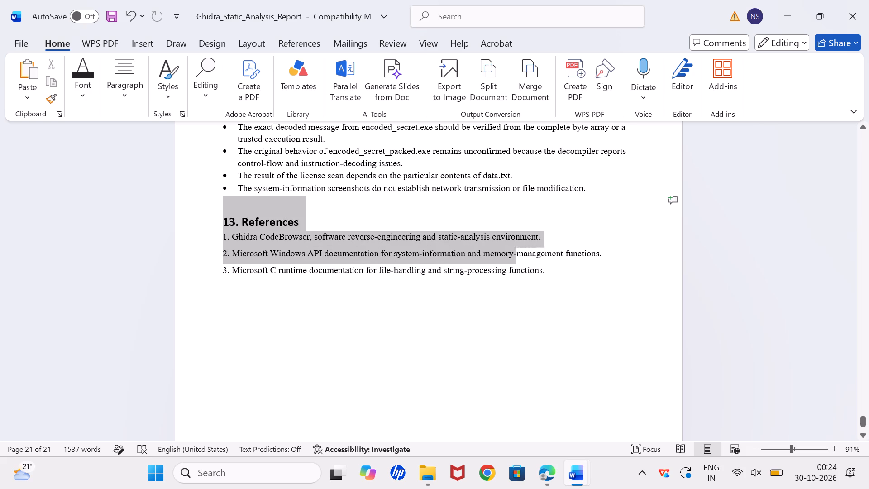
drag(516, 261, 601, 273)
click(450, 341)
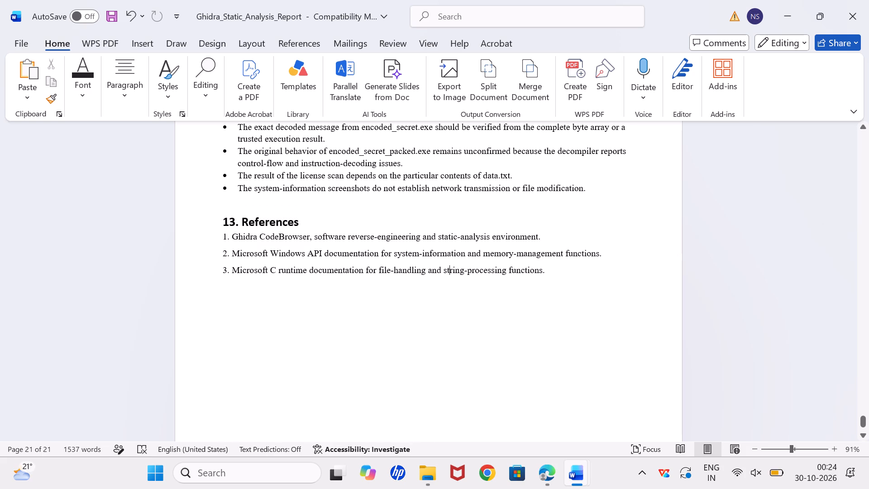
scroll(450, 341, up, 6)
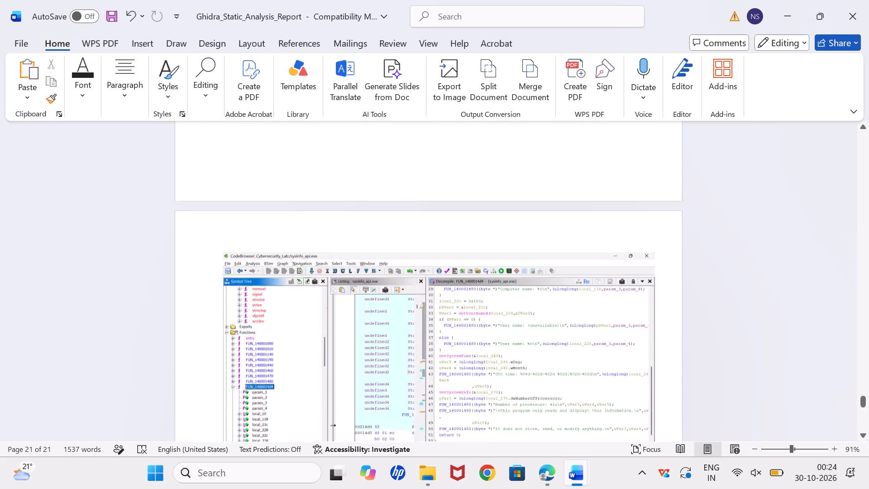
scroll(450, 341, down, 4)
scroll(540, 213, up, 2)
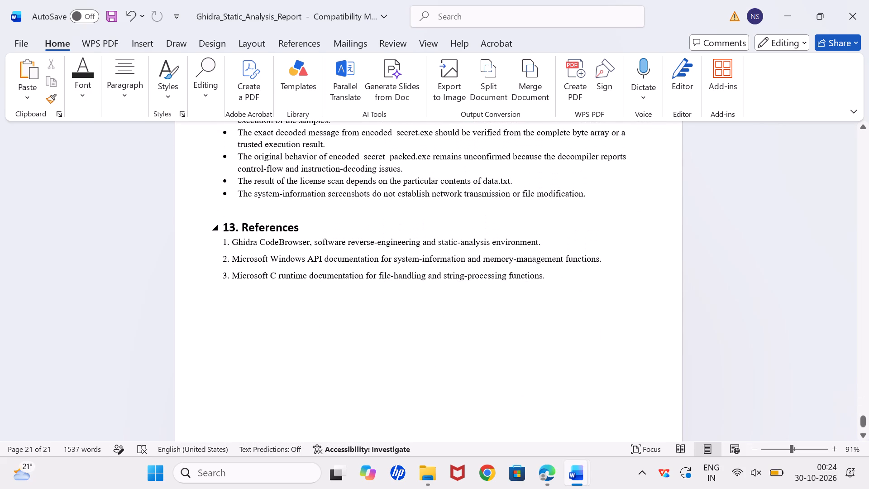
drag(552, 275, 219, 228)
key(BackSpace)
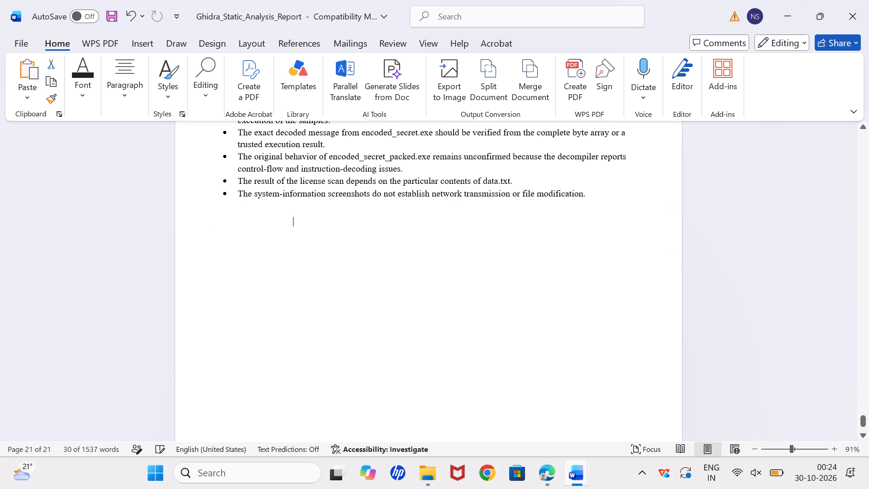
Remove the page break before 11. Overall Conclusion, bringing the heading directly beneath the Figure 21 caption.
scroll(348, 251, up, 5)
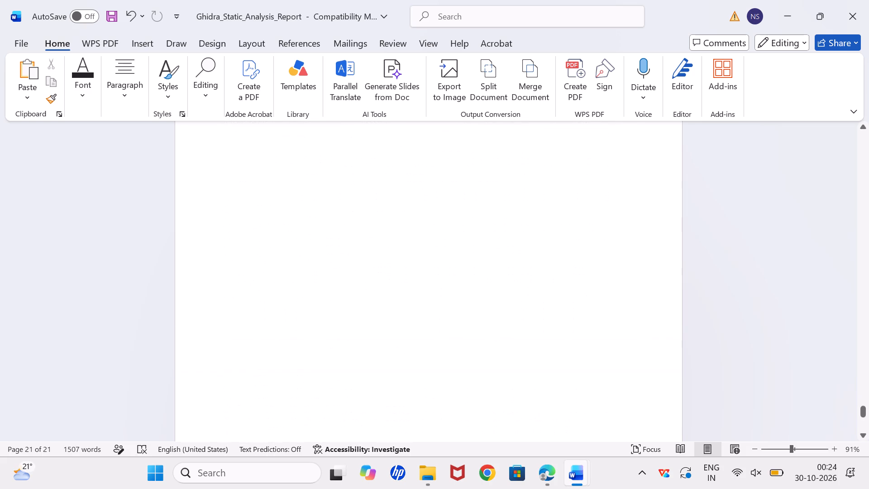
scroll(348, 251, up, 1)
scroll(348, 251, down, 1)
scroll(348, 251, up, 3)
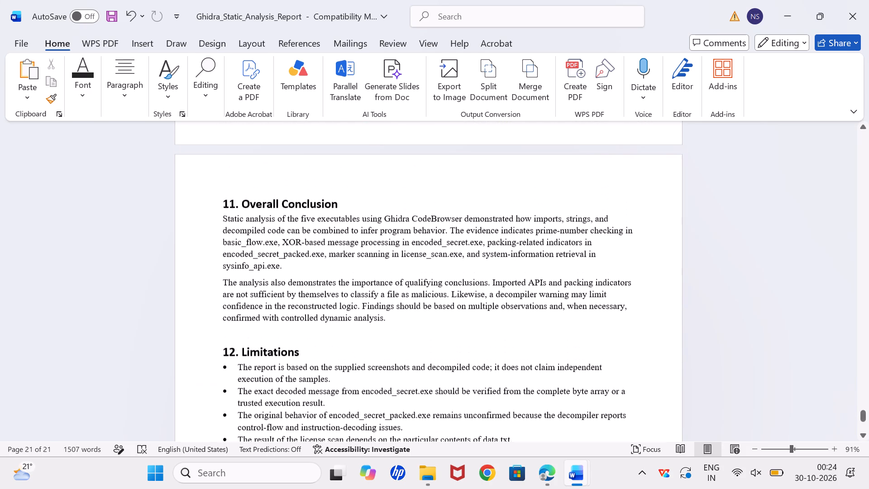
scroll(348, 251, up, 1)
click(221, 201)
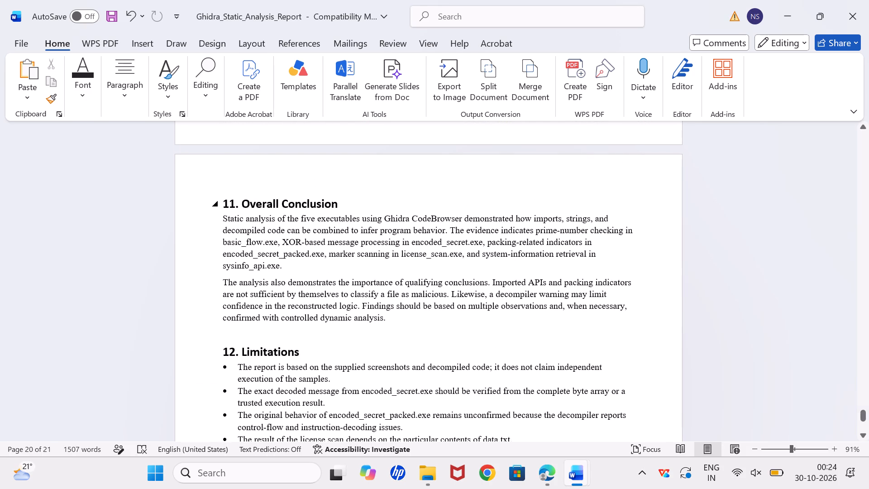
key(BackSpace)
key(ctrl+z)
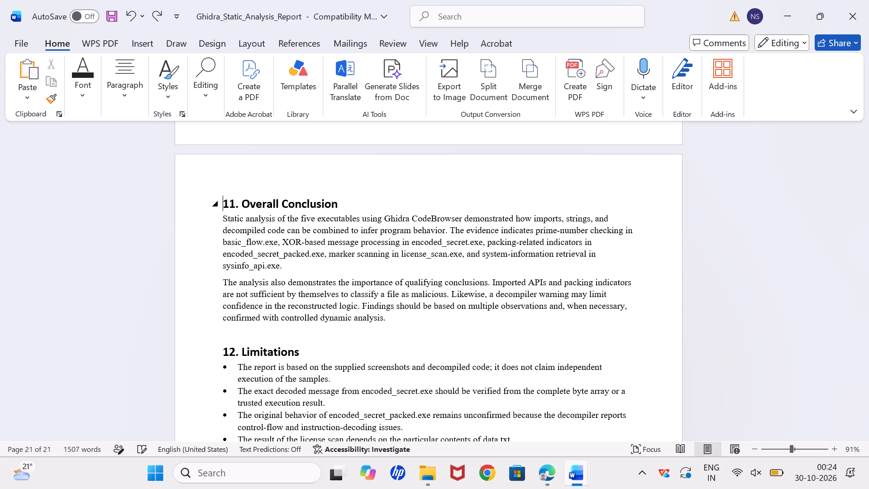
key(Left)
key(Right)
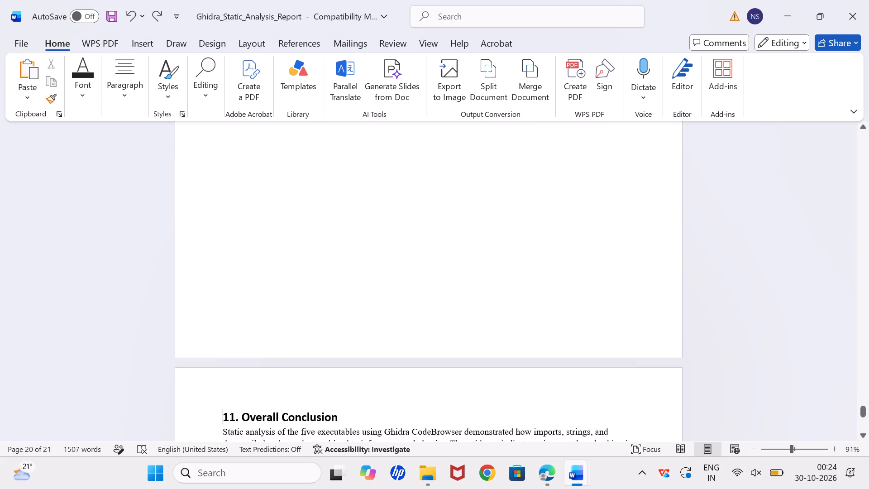
key(BackSpace)
key(BackSpace)
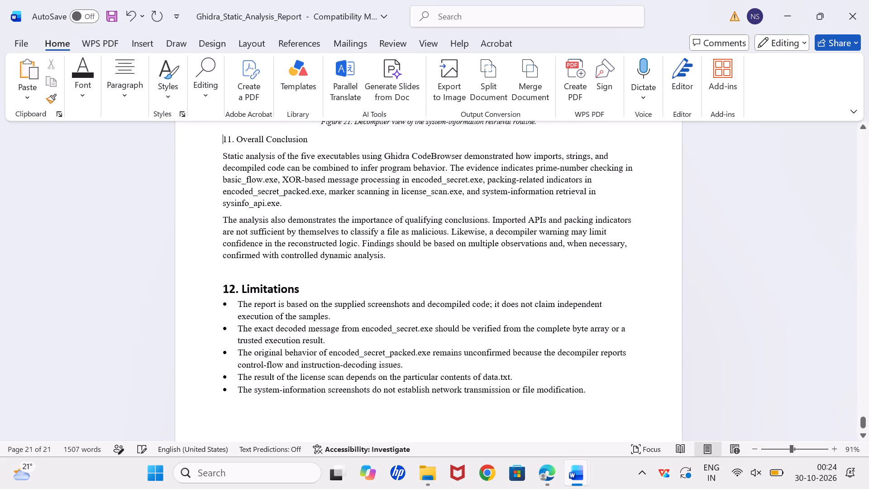
Make the 11. Overall Conclusion heading bold and increase its font size to 12.
drag(319, 139, 228, 143)
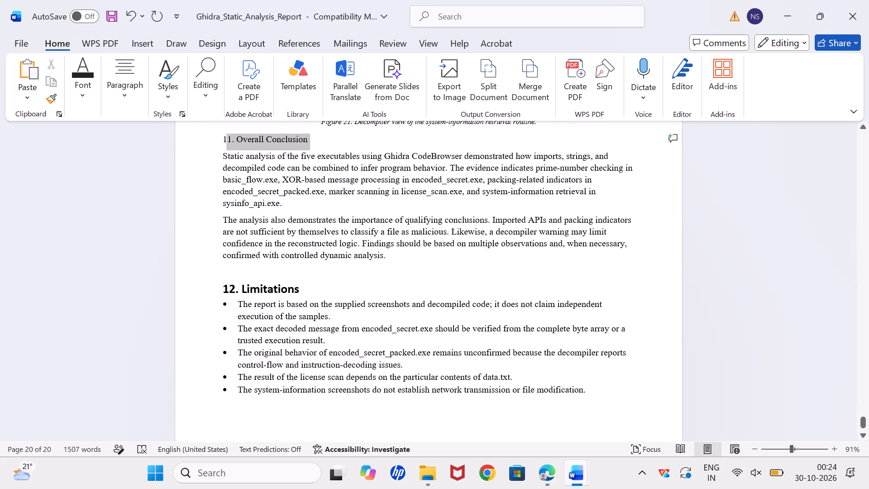
drag(228, 143, 222, 141)
click(334, 100)
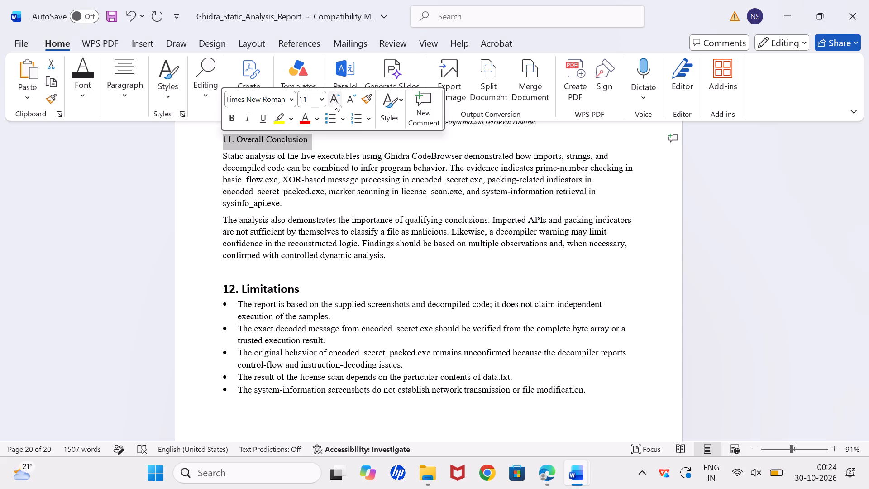
click(233, 118)
click(143, 203)
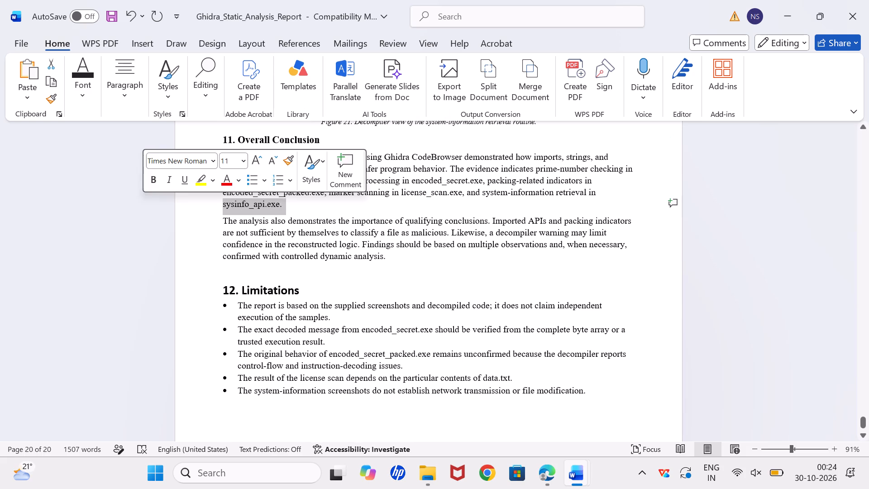
click(317, 273)
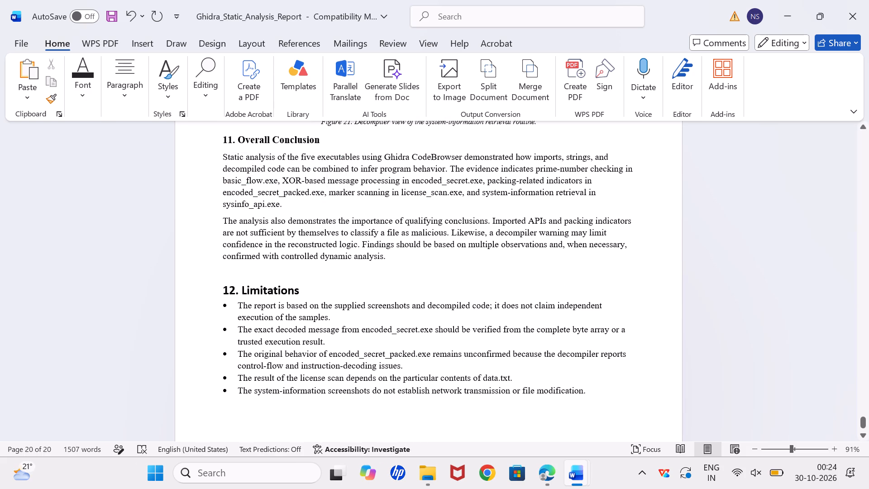
Check the 12. Limitations heading's font, and set the 11. Overall Conclusion heading to Calibri (Headings).
drag(219, 142, 325, 141)
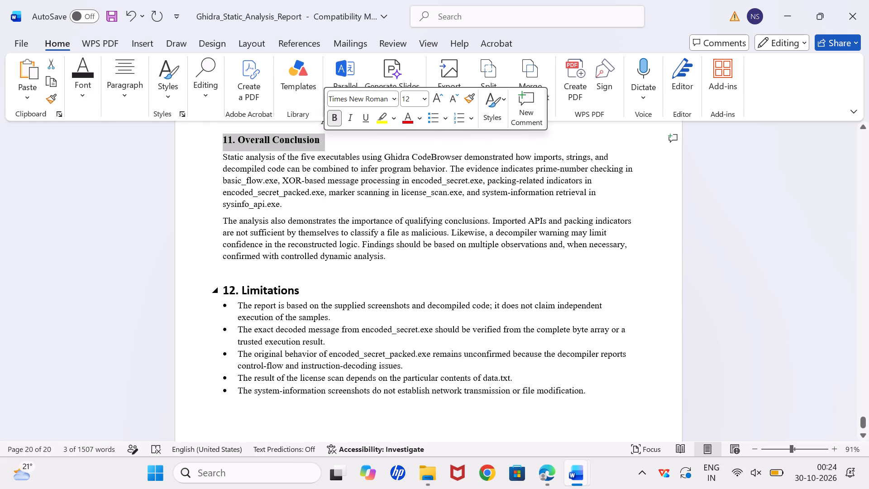
drag(285, 296, 255, 285)
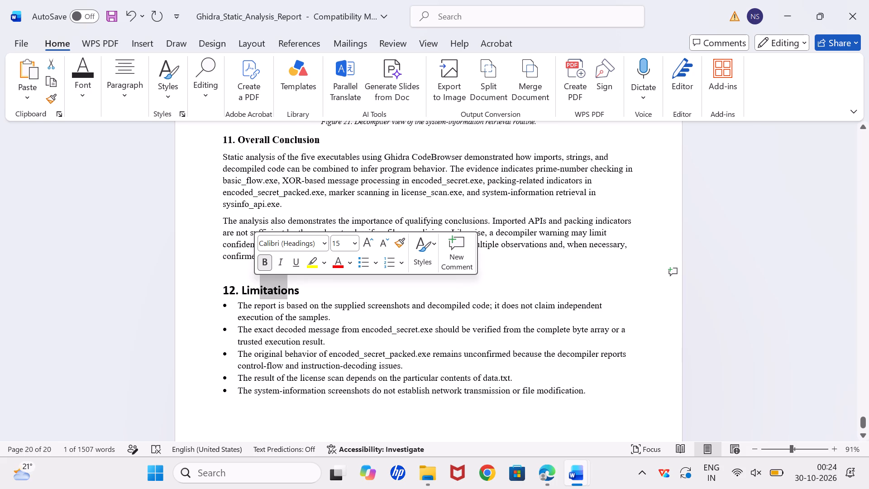
drag(222, 140, 314, 139)
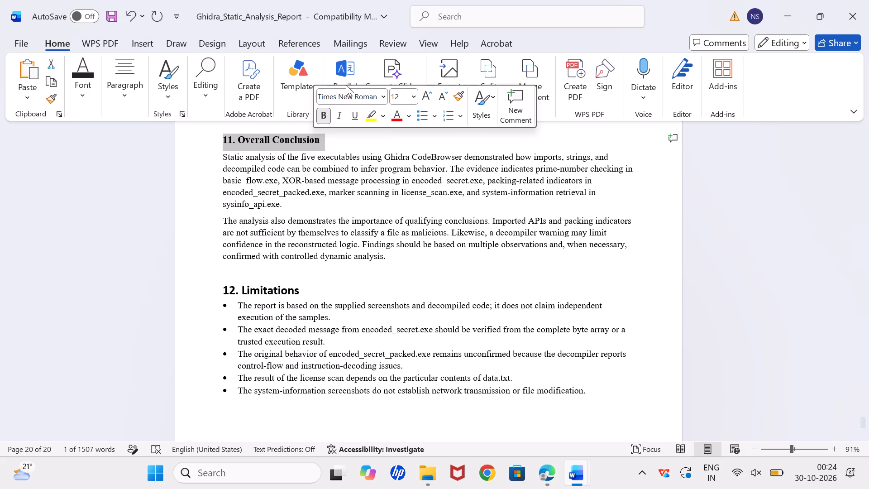
click(346, 95)
key(BackSpace)
text(ca)
key(Return)
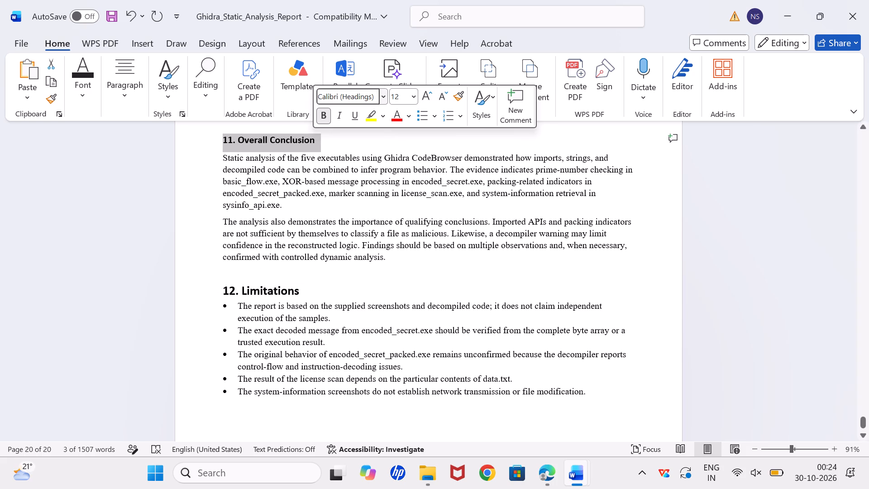
Increase the font size of the 11. Overall Conclusion heading by one increment.
click(425, 95)
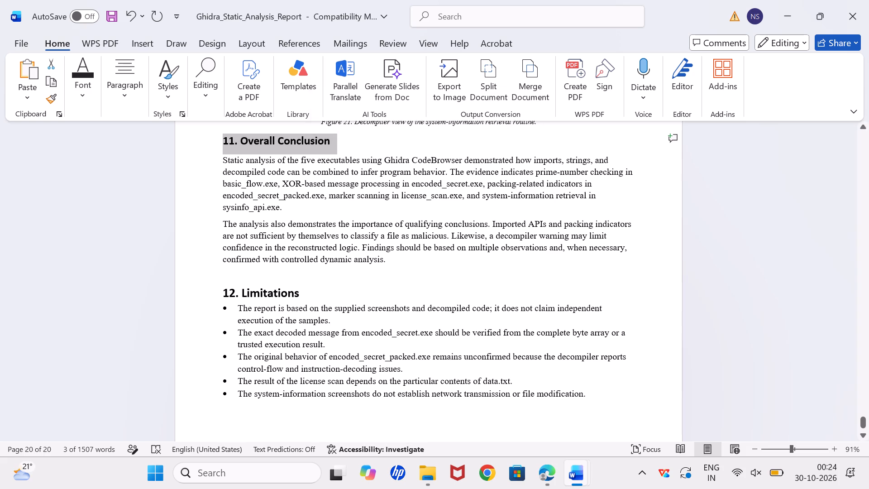
click(83, 217)
click(318, 271)
Review the report from the cover page through section 7, checking the headings, page layout and figure caption numbering.
scroll(318, 271, down, 2)
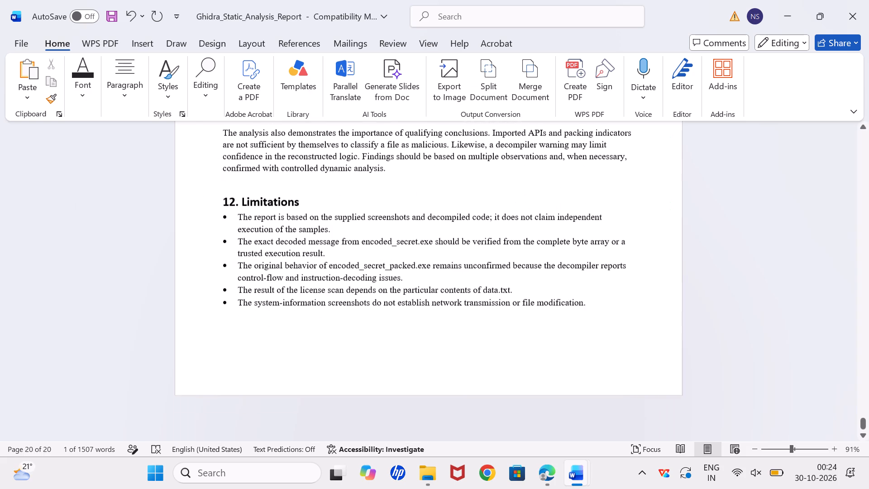
scroll(318, 271, down, 1)
scroll(318, 271, up, 20)
scroll(318, 271, up, 1)
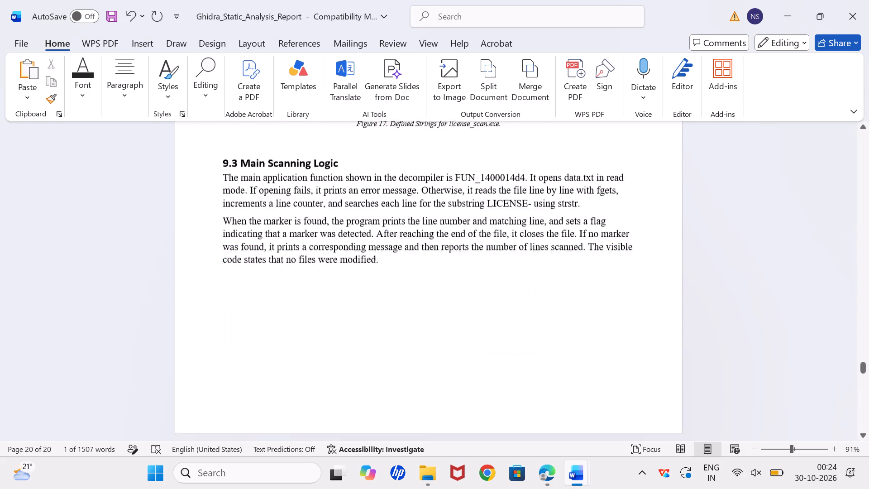
scroll(318, 271, up, 14)
scroll(318, 271, up, 20)
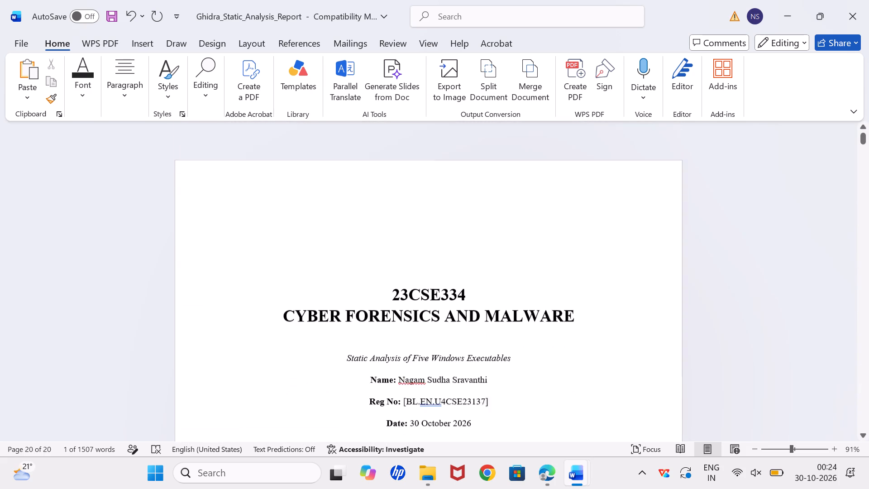
scroll(318, 271, down, 9)
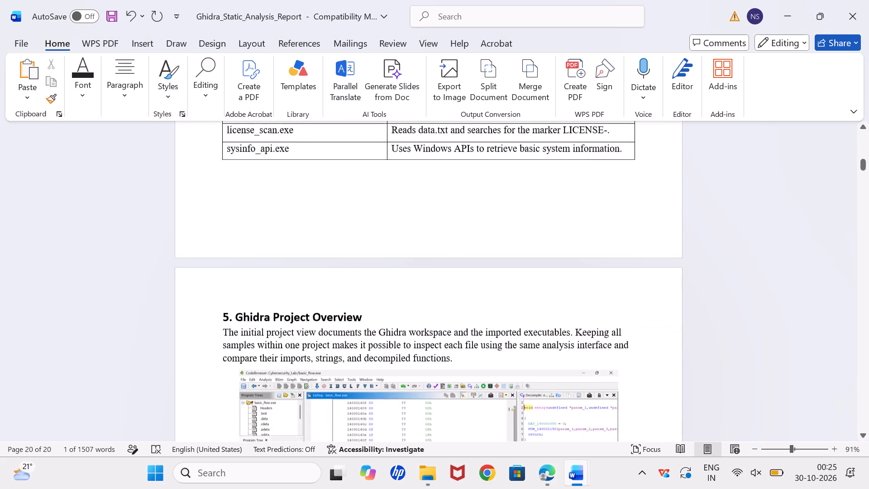
scroll(318, 271, down, 9)
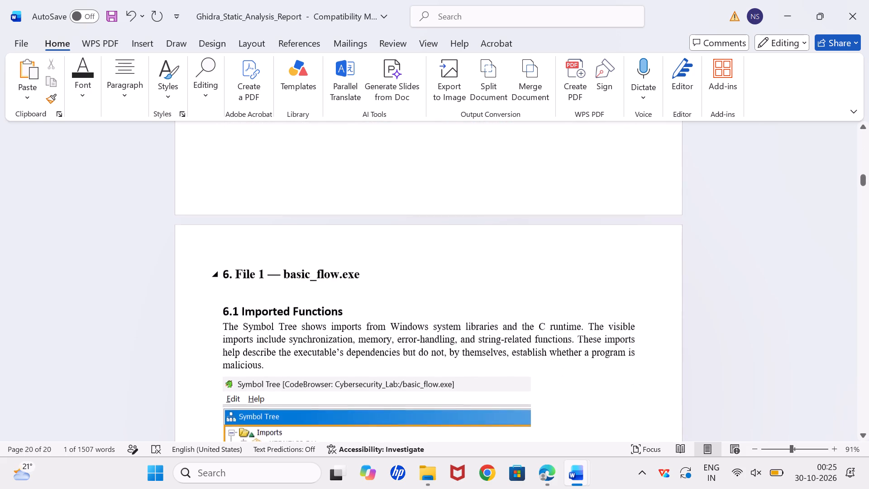
scroll(318, 271, down, 7)
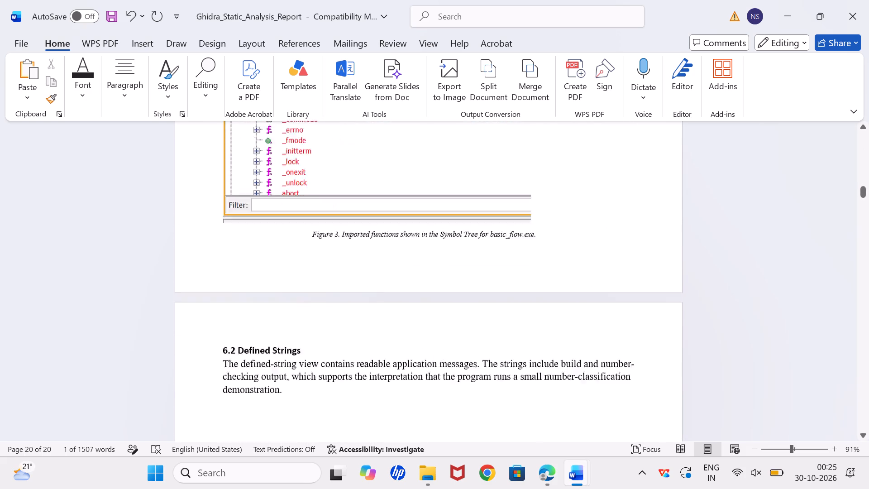
scroll(318, 271, down, 8)
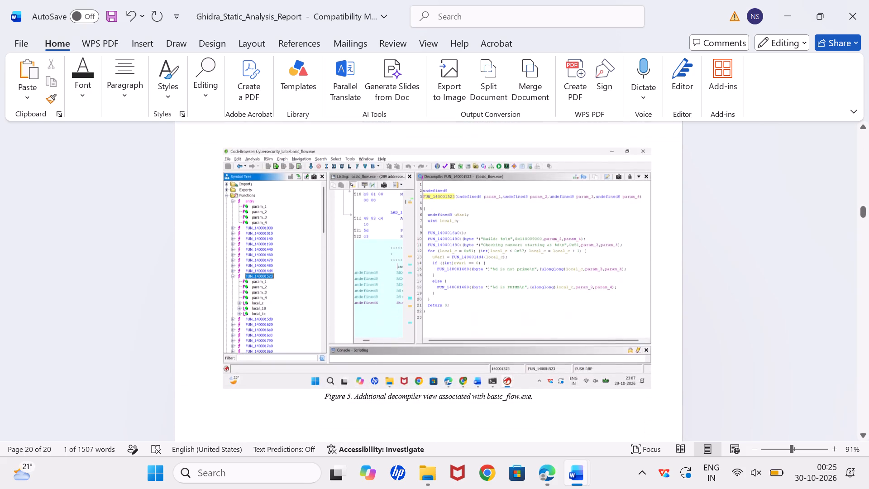
scroll(318, 271, down, 8)
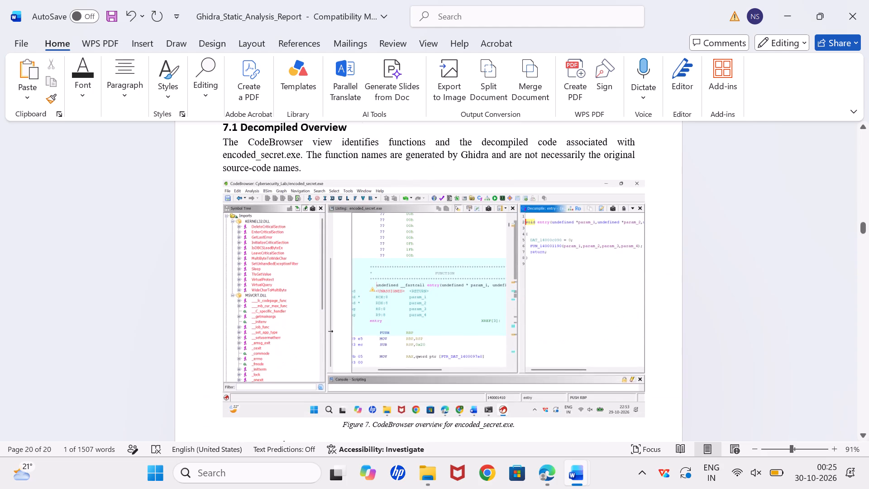
Renumber the encoded_secret.exe captions: the CodeBrowser overview as Figure 6 and the imported functions as Figure 7.
scroll(318, 271, down, 1)
click(366, 373)
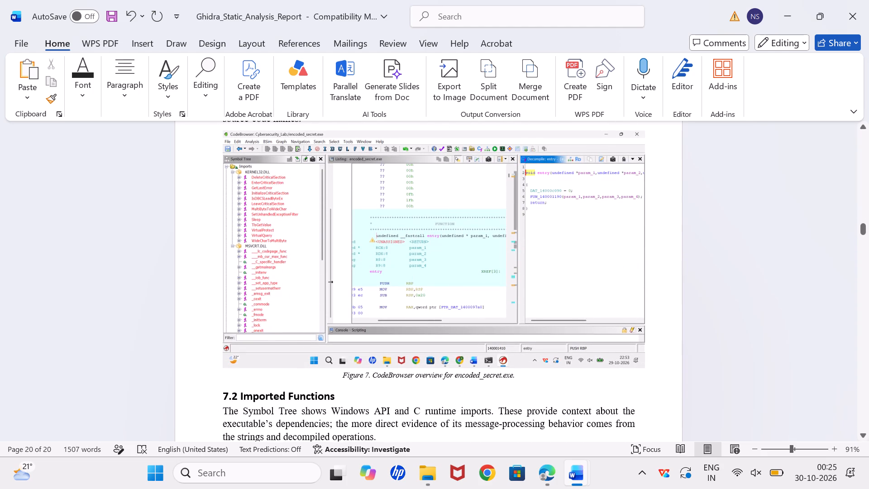
key(Right)
key(BackSpace)
key(6)
scroll(366, 373, down, 1)
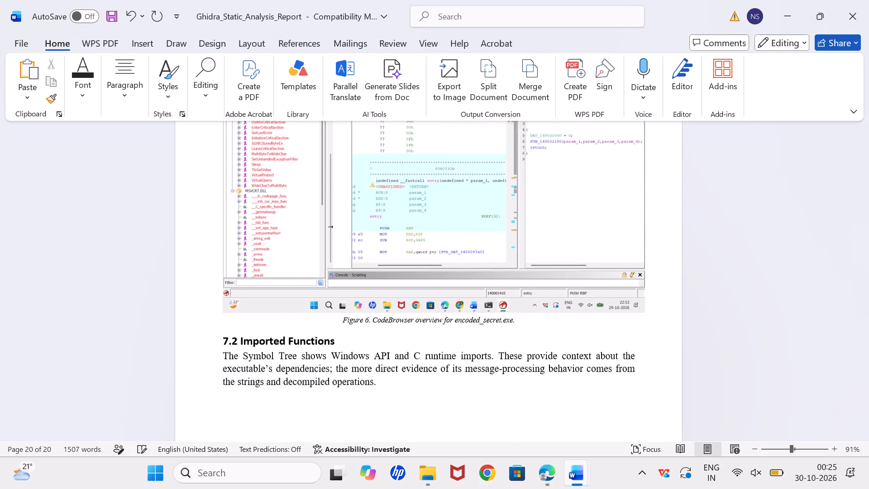
scroll(366, 373, down, 8)
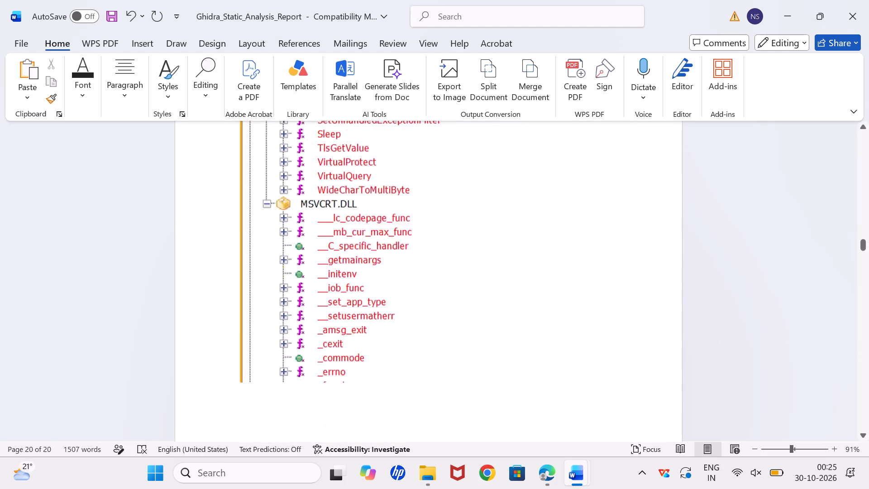
scroll(366, 373, down, 2)
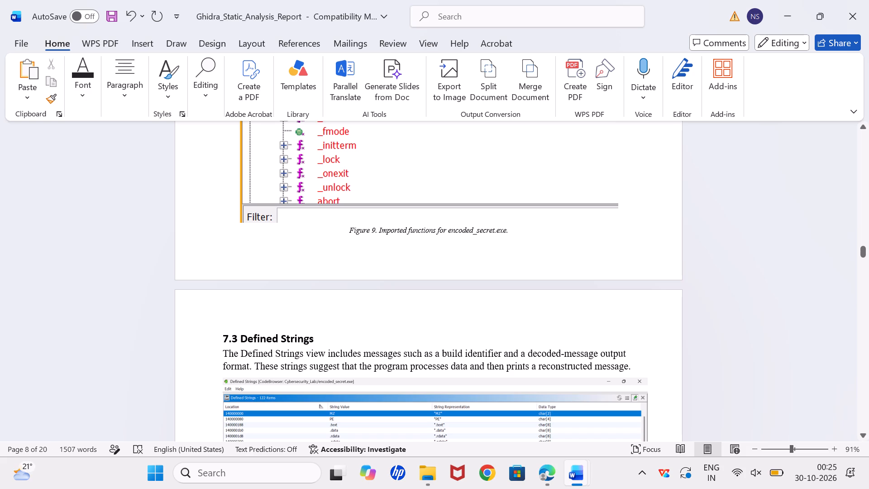
click(375, 232)
key(BackSpace)
key(7)
Renumber the encoded_secret.exe Defined Strings caption as Figure 8 and the message-processing routine caption as Figure 9.
scroll(375, 232, down, 3)
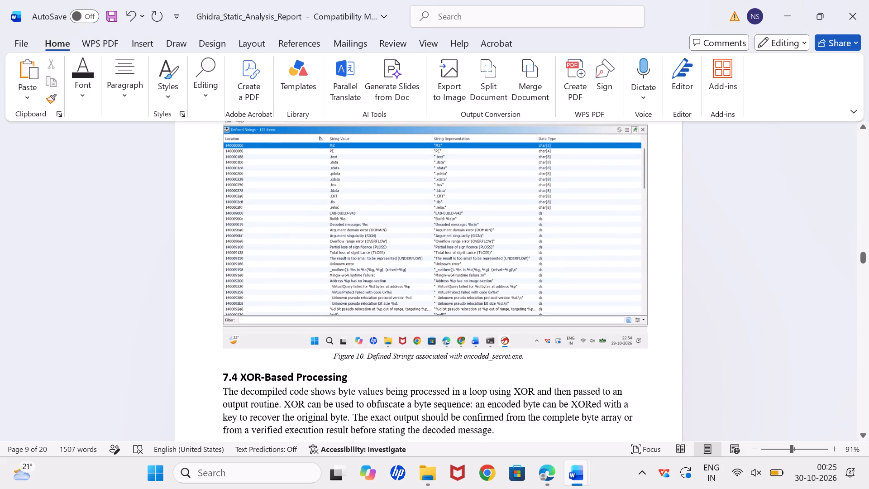
click(365, 357)
key(BackSpace)
key(BackSpace)
key(8)
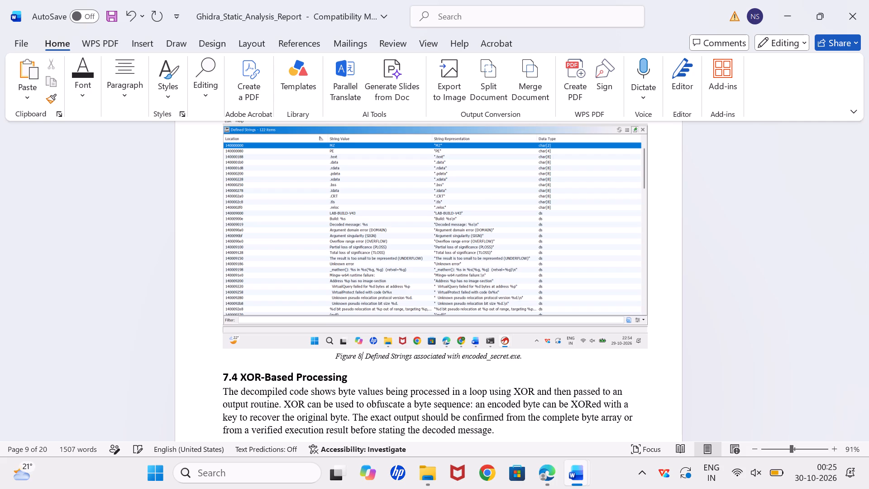
scroll(365, 357, down, 6)
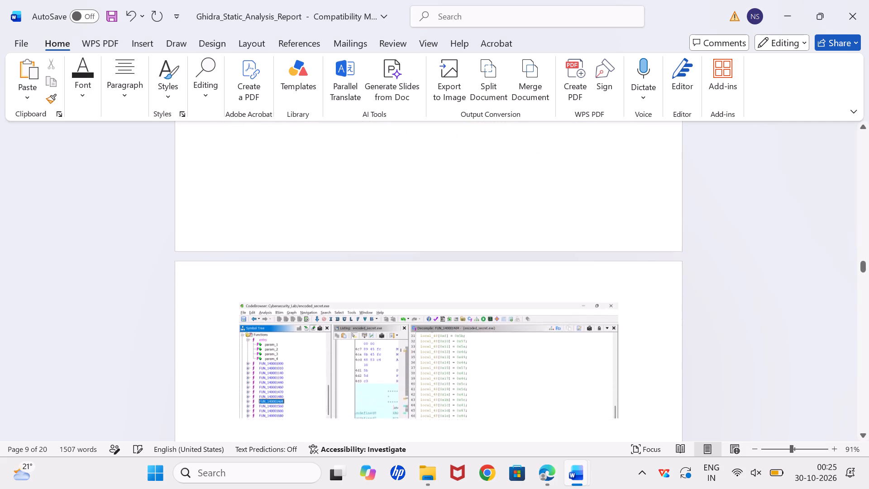
scroll(365, 357, down, 2)
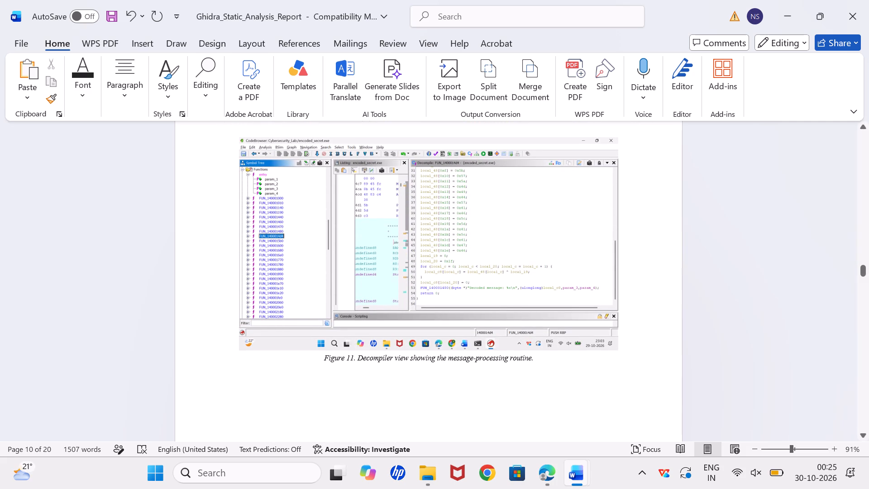
click(356, 356)
key(Left)
key(BackSpace)
key(BackSpace)
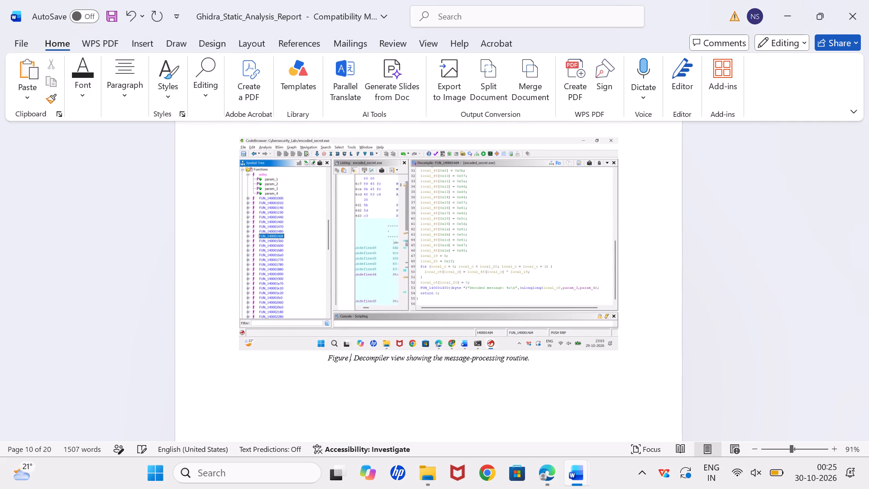
key(9)
Renumber the encoded_secret_packed.exe captions: the CodeBrowser overview as Figure 10 and the imported functions as Figure 11.
scroll(356, 357, down, 5)
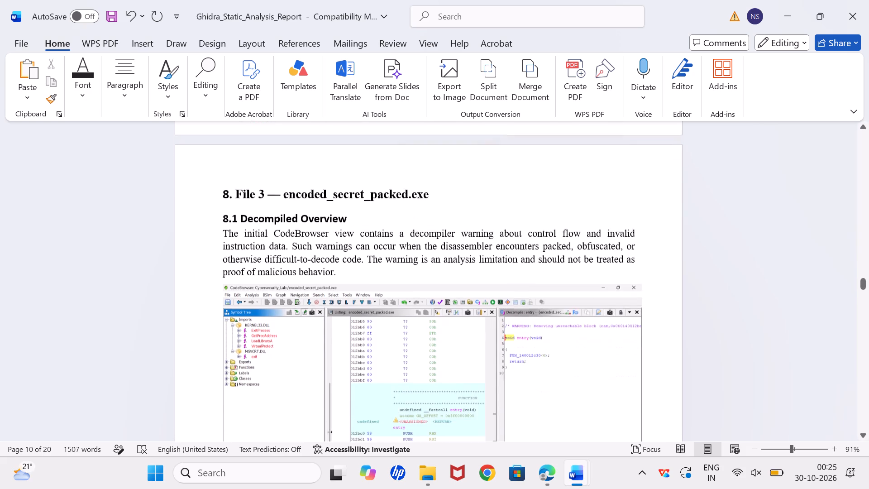
scroll(356, 357, down, 3)
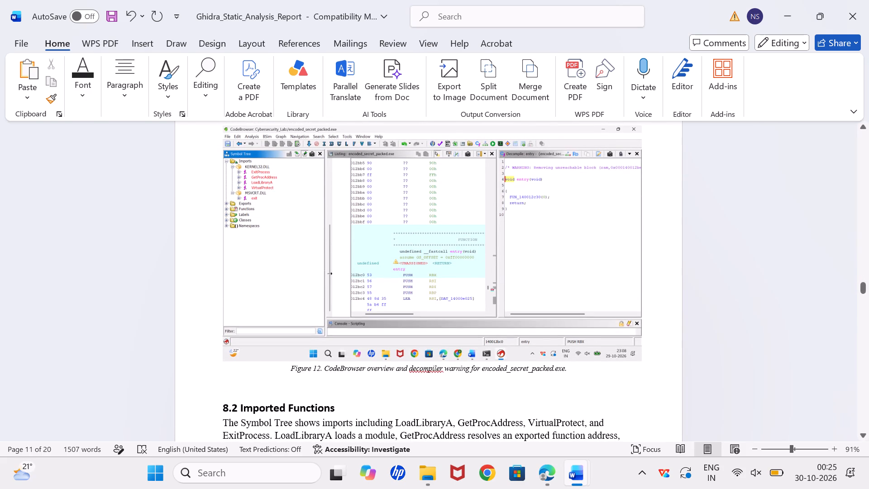
click(321, 372)
key(BackSpace)
key(0)
scroll(321, 372, down, 7)
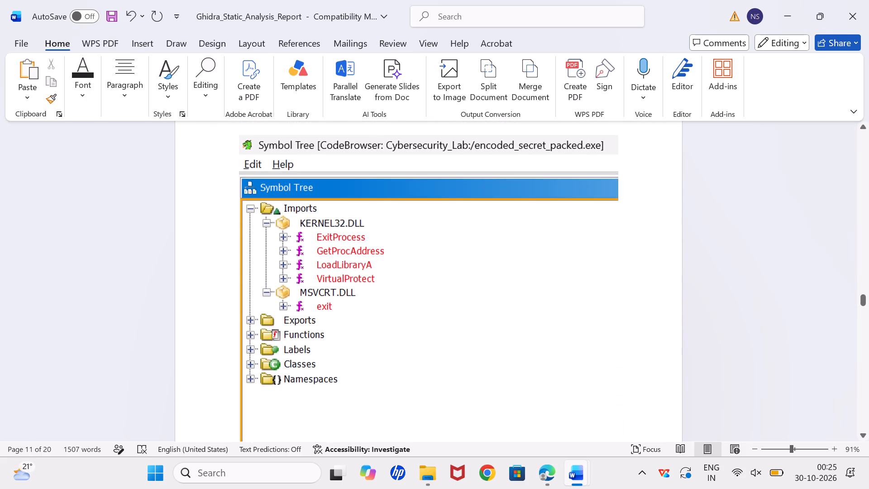
scroll(324, 399, down, 4)
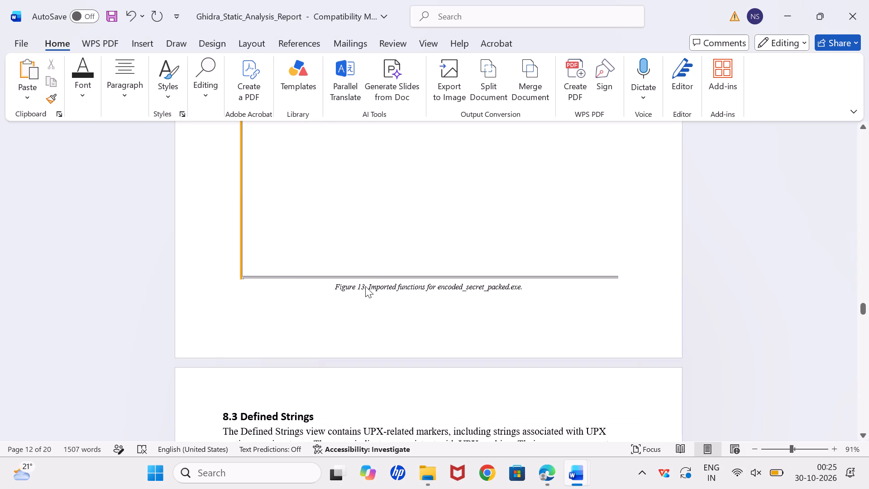
click(365, 284)
key(BackSpace)
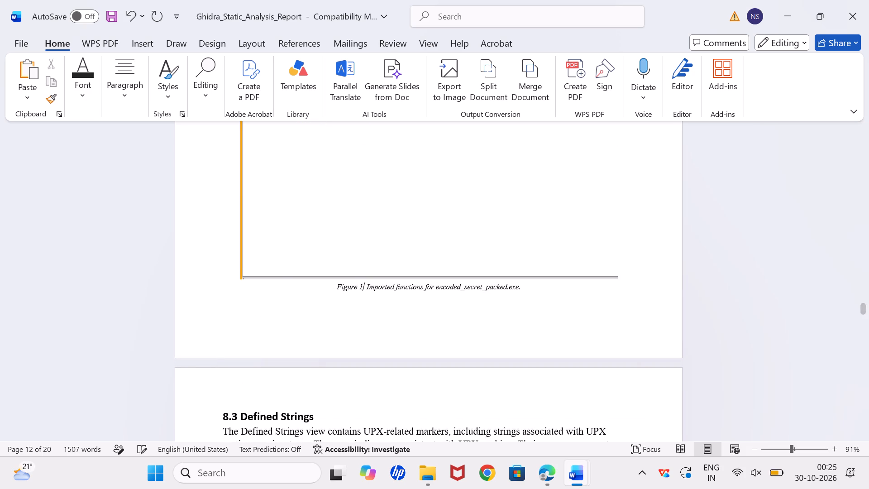
key(1)
Renumber the UPX-related Defined Strings caption as Figure 12 and the loader-like routine caption as Figure 13.
scroll(365, 284, down, 4)
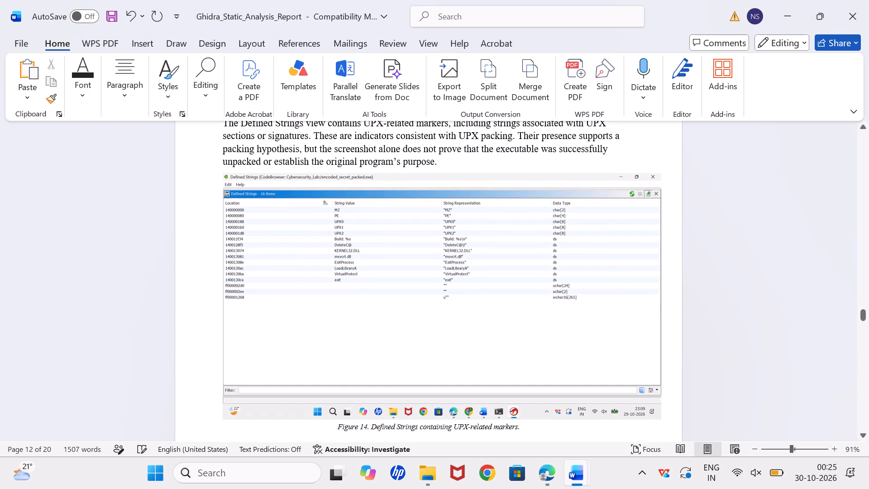
click(367, 426)
key(Right)
key(BackSpace)
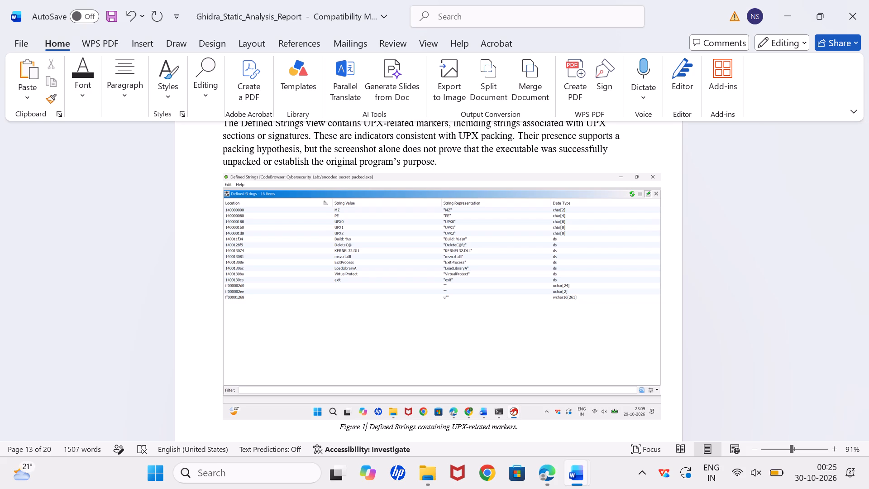
scroll(442, 315, up, 3)
scroll(442, 315, down, 2)
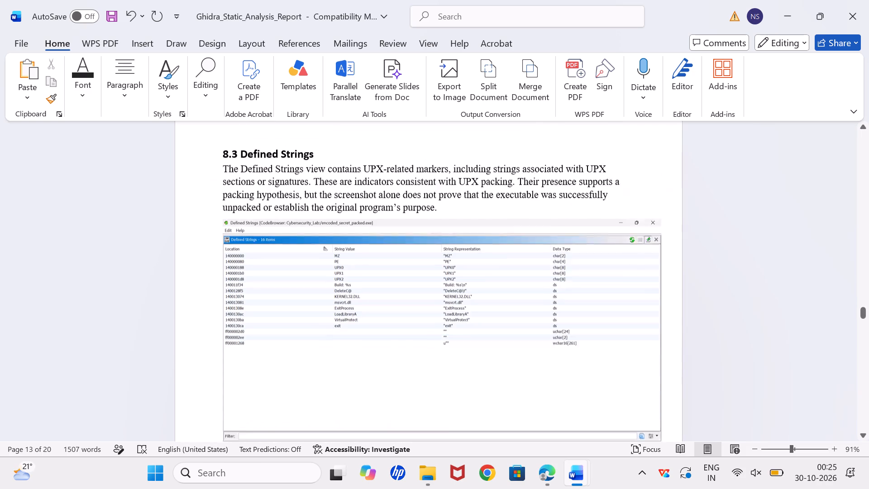
scroll(442, 315, down, 2)
key(2)
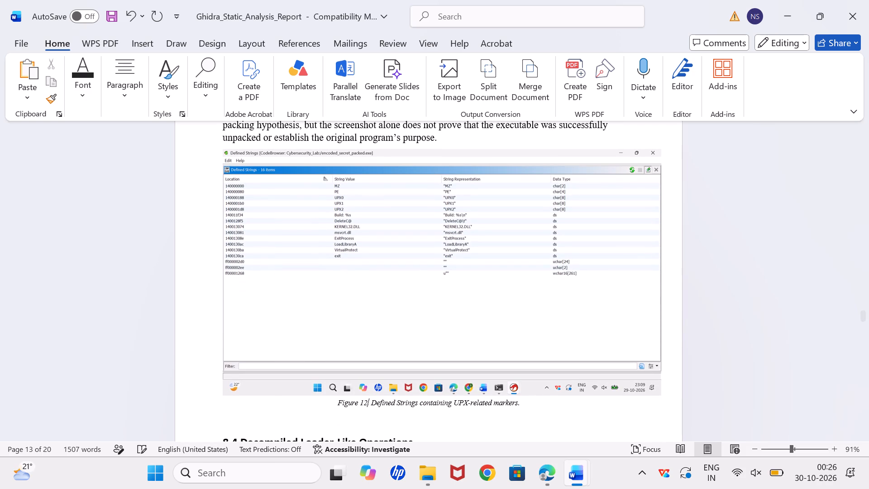
scroll(442, 315, down, 6)
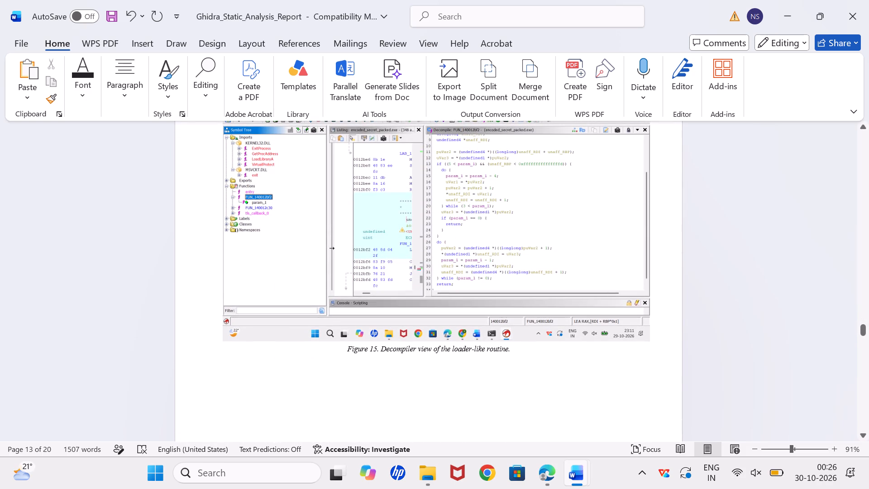
click(376, 352)
key(Right)
key(BackSpace)
key(3)
scroll(376, 352, down, 2)
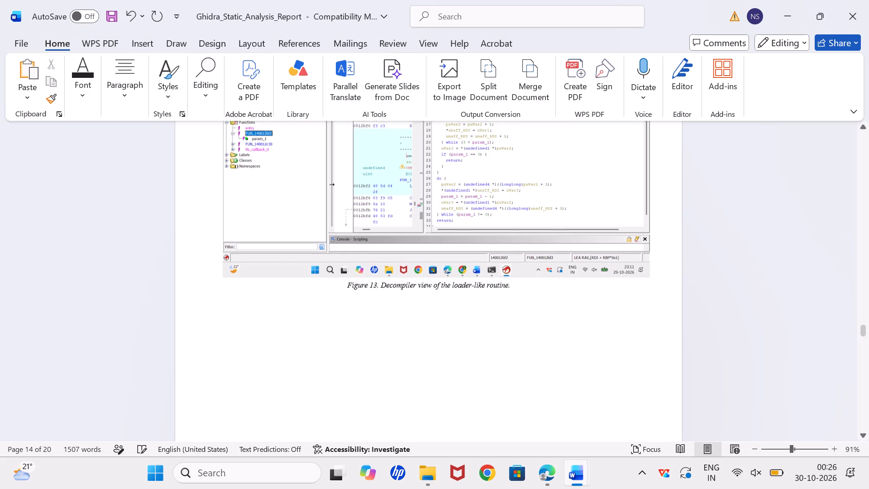
Renumber the license_scan.exe captions: the imported functions as Figure 14 and the Defined Strings as Figure 15.
scroll(376, 352, down, 6)
scroll(370, 312, down, 1)
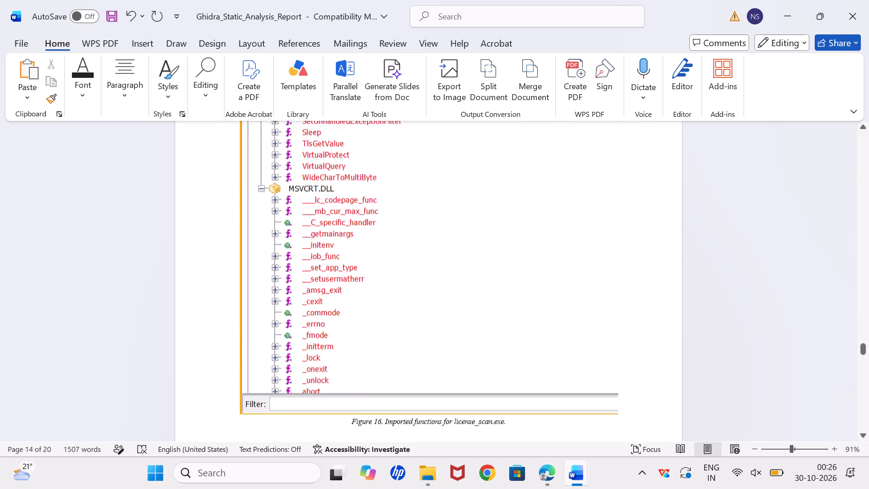
scroll(370, 312, down, 3)
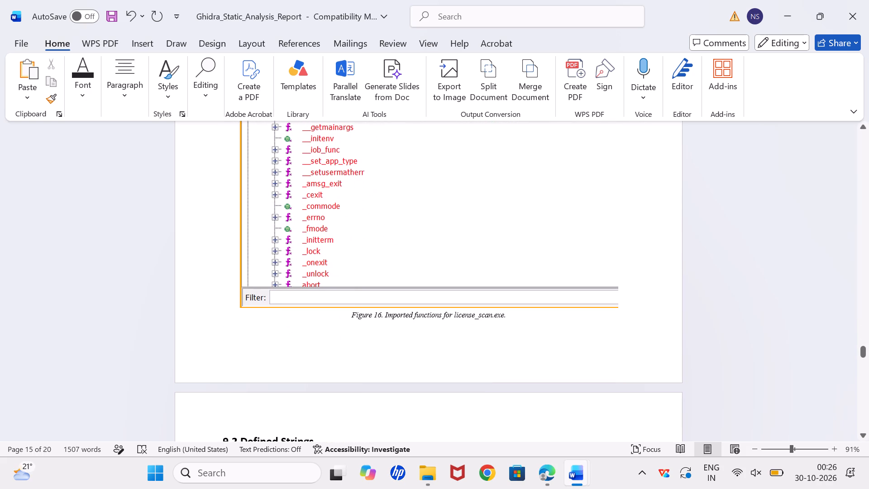
click(381, 317)
key(BackSpace)
key(4)
scroll(381, 317, down, 4)
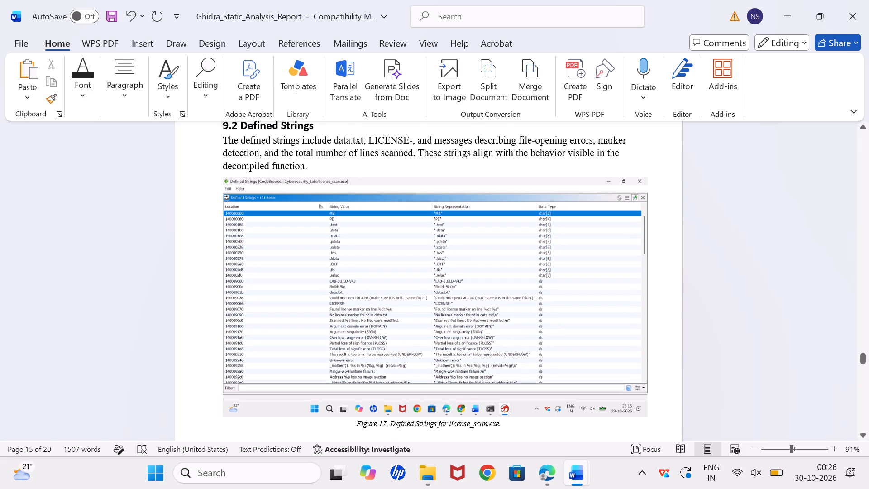
click(387, 426)
key(BackSpace)
key(5)
Renumber the license_scan.exe decompiler caption on file reading, marker search and line counting as Figure 16.
scroll(385, 425, down, 7)
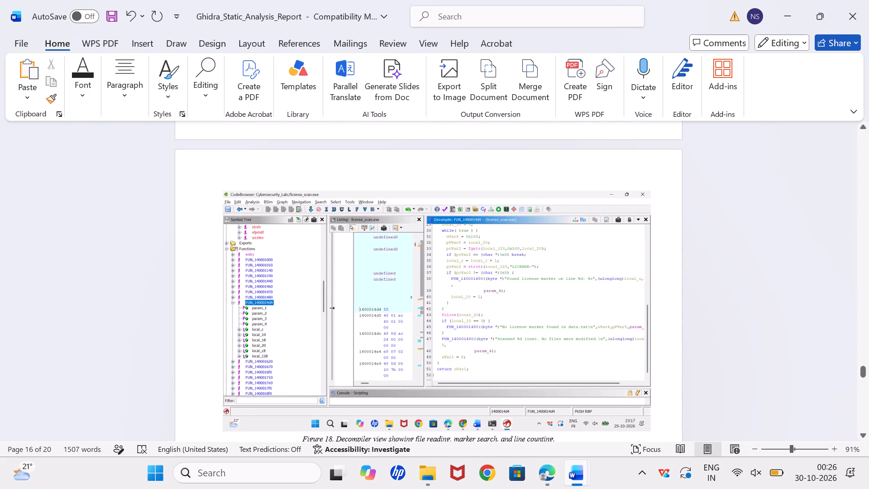
scroll(366, 377, down, 2)
click(331, 261)
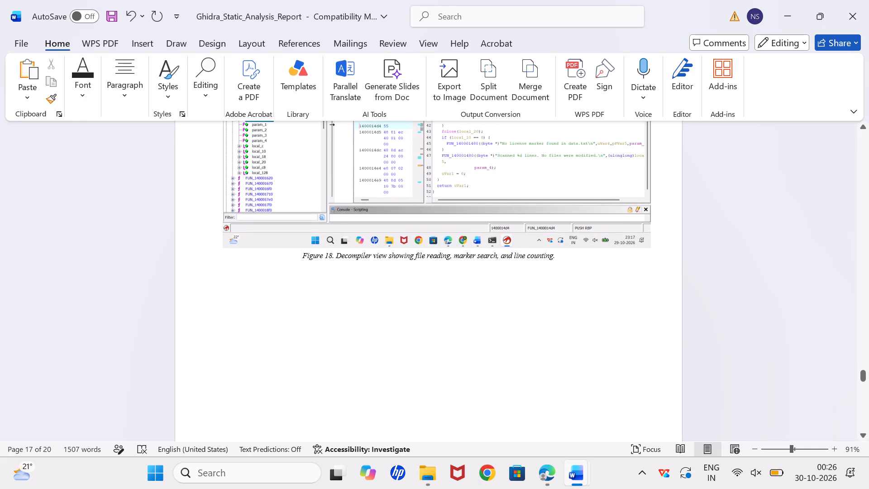
key(Right)
key(BackSpace)
key(6)
Renumber the caption of the Windows API imports for sysinfo_api.exe as Figure 17.
scroll(331, 261, down, 8)
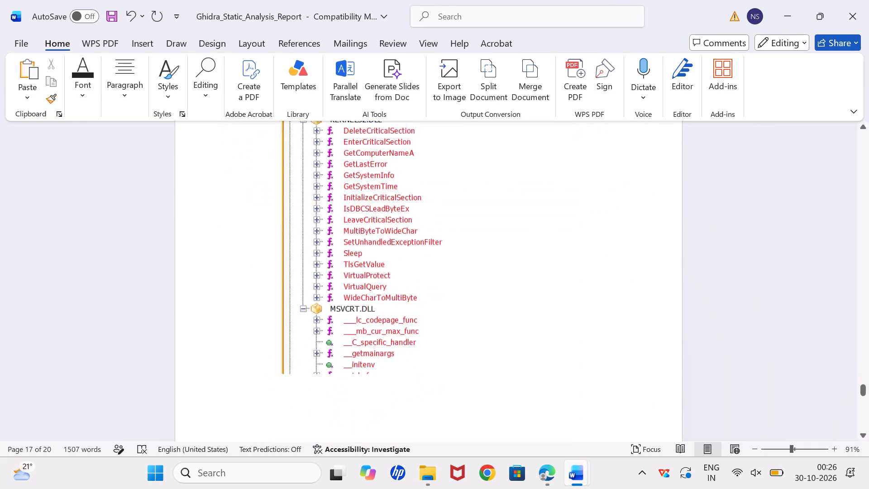
scroll(331, 261, down, 3)
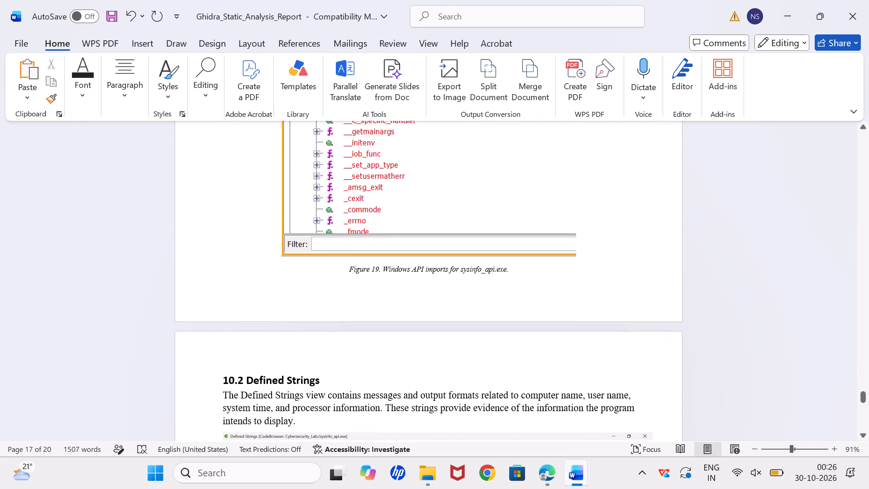
click(375, 264)
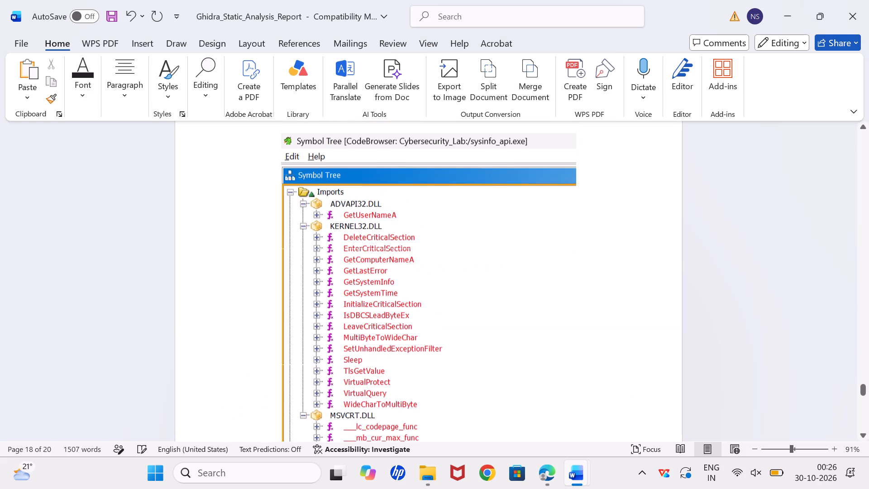
scroll(375, 264, down, 5)
scroll(375, 264, up, 1)
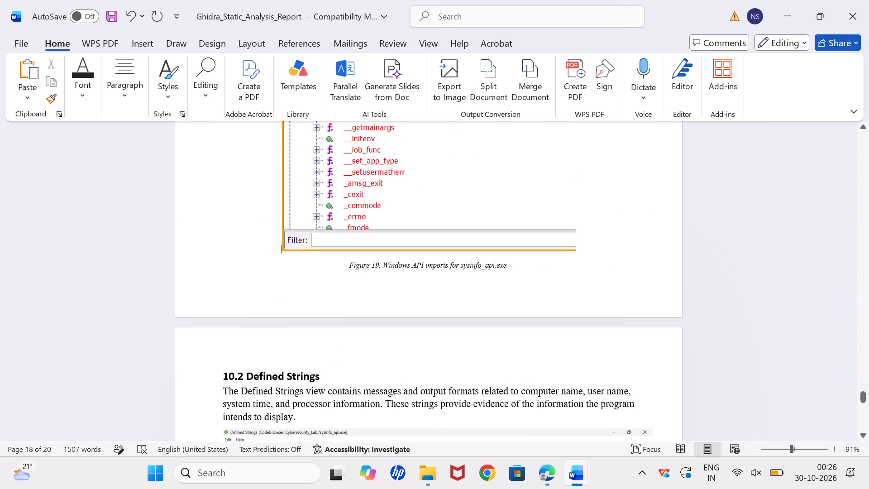
click(377, 267)
key(Right)
key(BackSpace)
key(7)
Renumber the sysinfo_api.exe Defined Strings caption as Figure 18 and the system-information retrieval routine caption as Figure 19.
scroll(377, 267, down, 2)
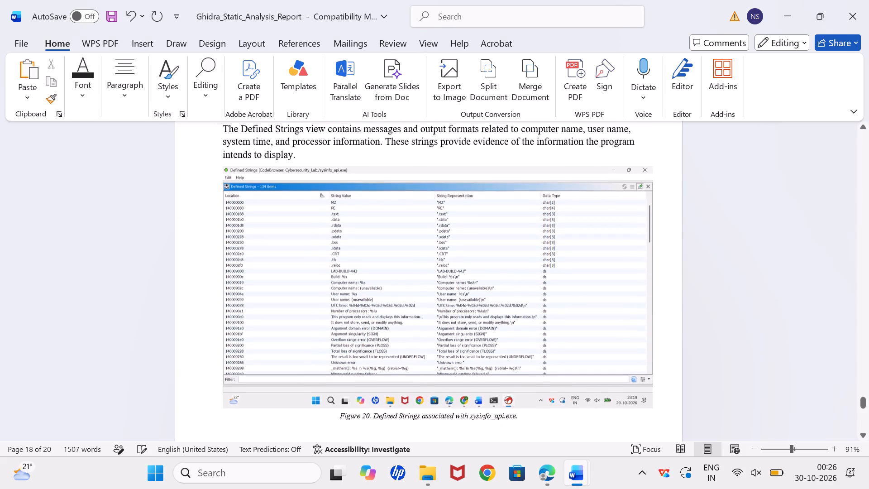
scroll(377, 267, down, 2)
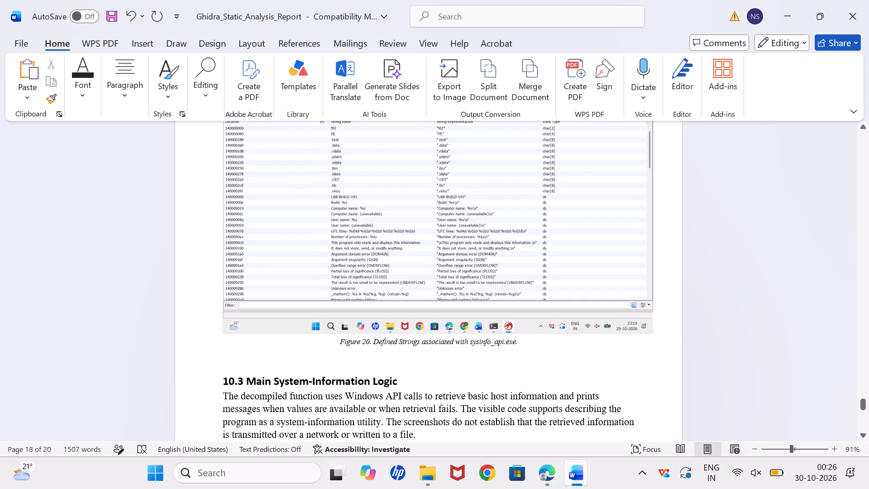
click(369, 342)
key(BackSpace)
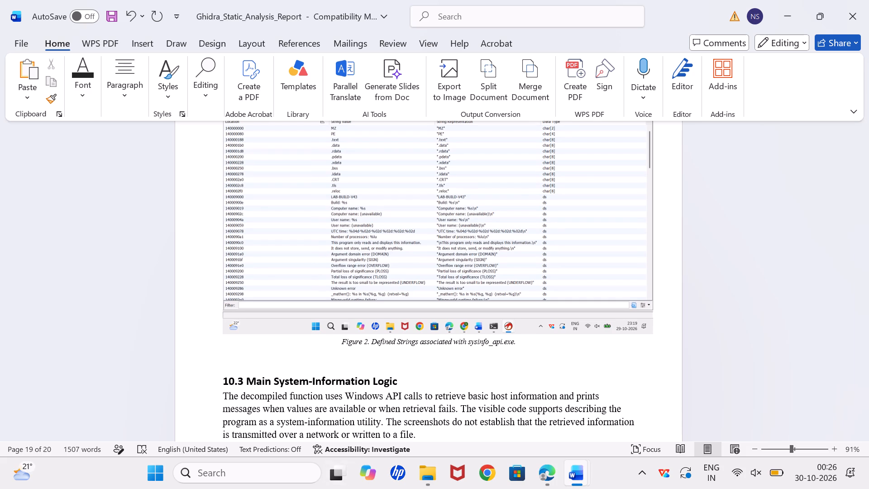
key(BackSpace)
text(18)
scroll(369, 342, down, 5)
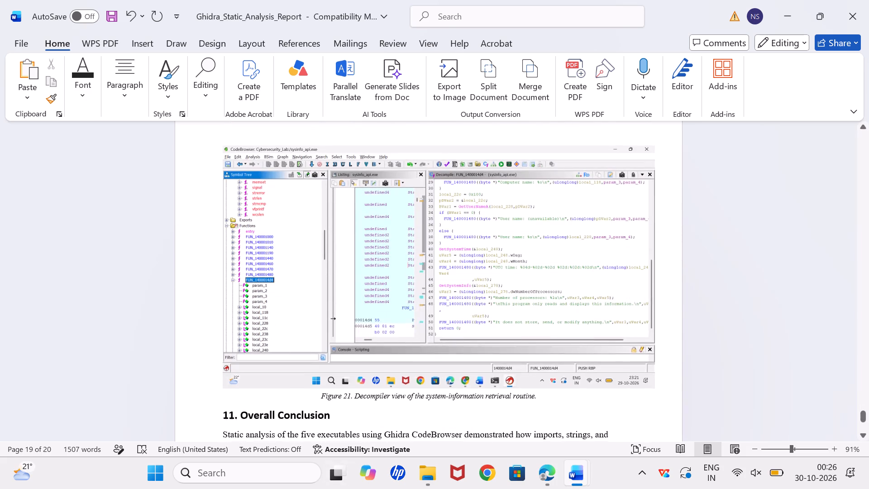
scroll(369, 342, down, 2)
click(349, 322)
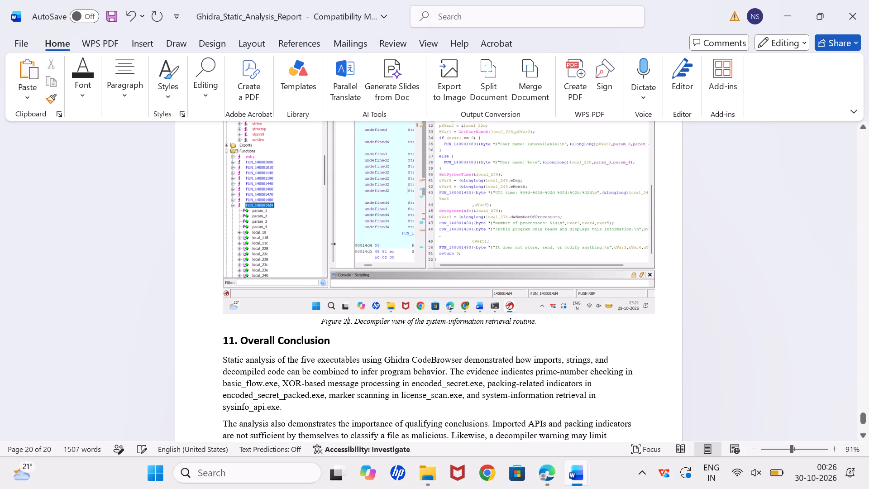
key(BackSpace)
key(Right)
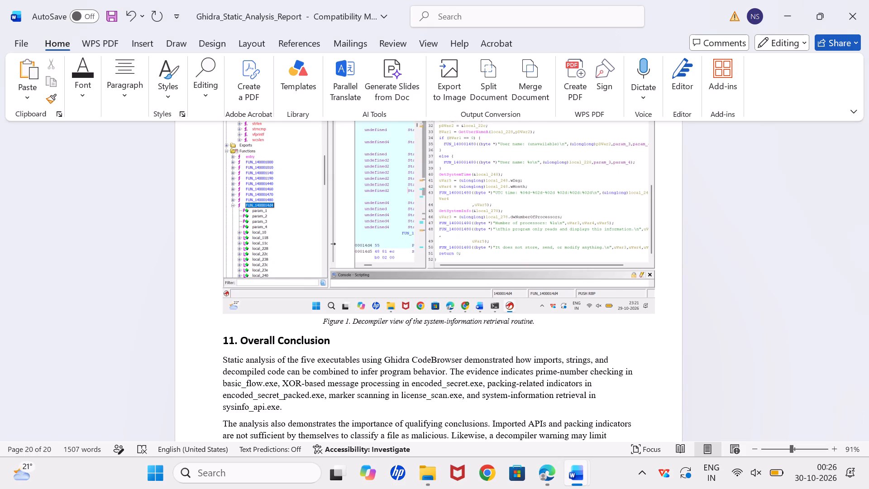
key(9)
Save the Ghidra static analysis report.
scroll(349, 322, down, 4)
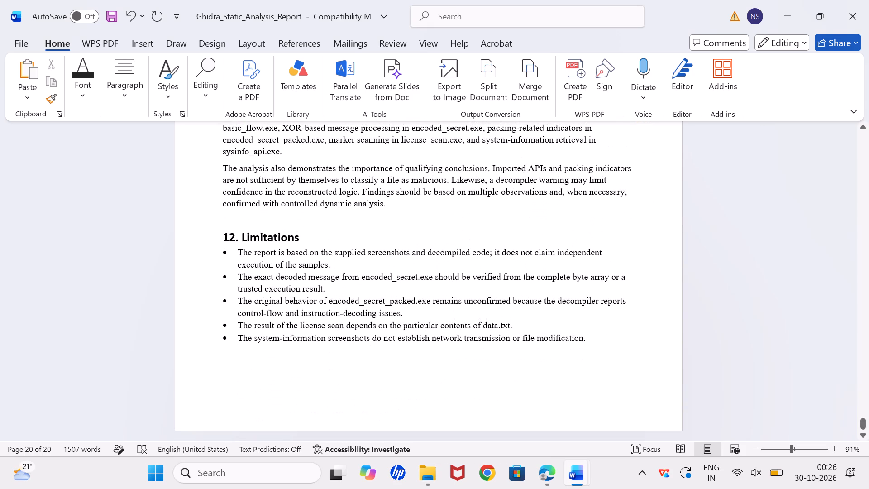
key(ctrl+s)
key(ctrl+s)
key(ctrl+s)
key(ctrl+s)
key(ctrl+s)
key(ctrl+s)
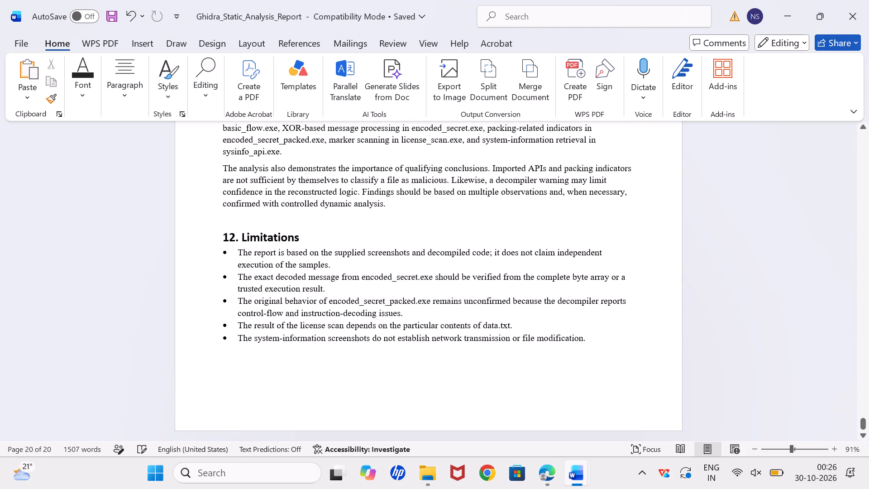
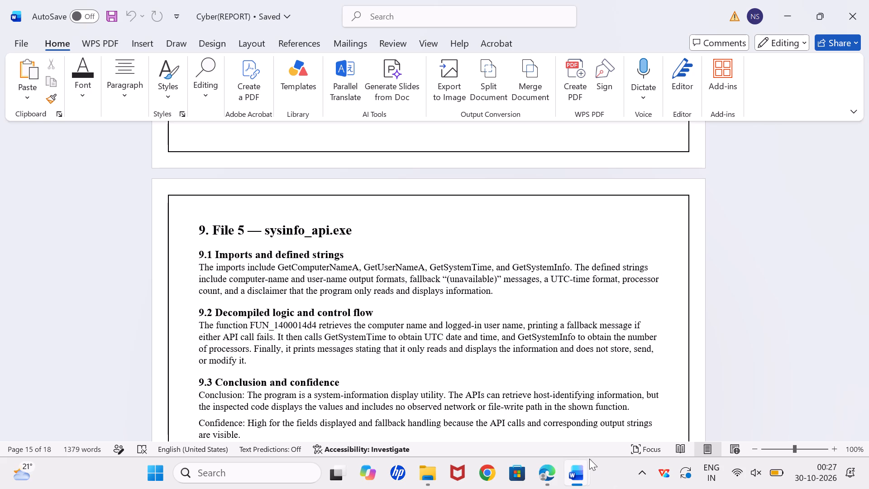
Switch to the Ghidra static analysis report and review its pages, figures and headings from the cover page through section 7.2.
click(710, 408)
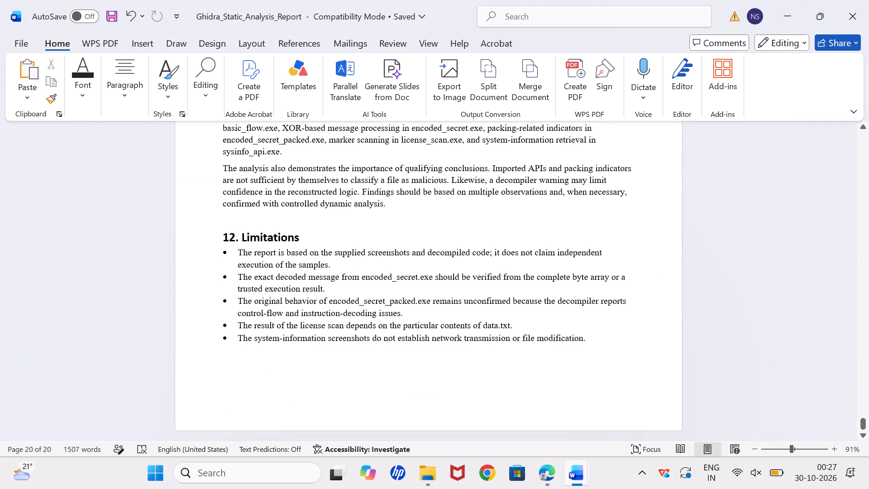
scroll(717, 352, up, 7)
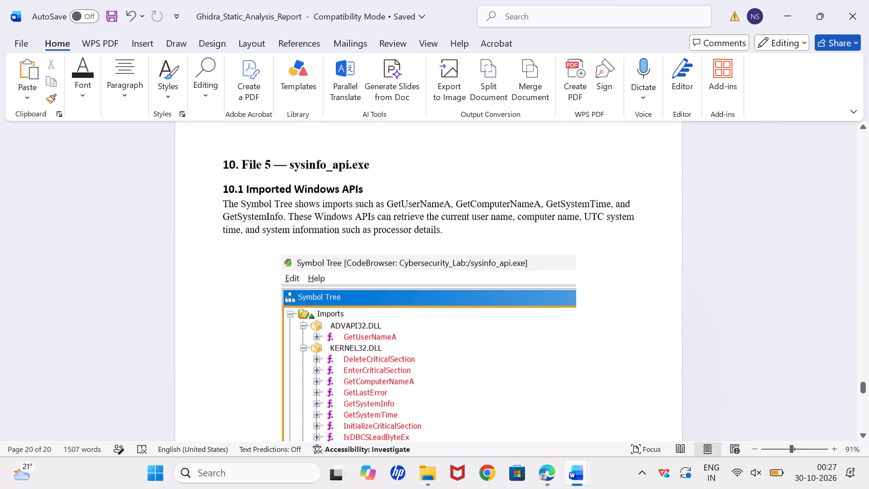
scroll(717, 352, up, 4)
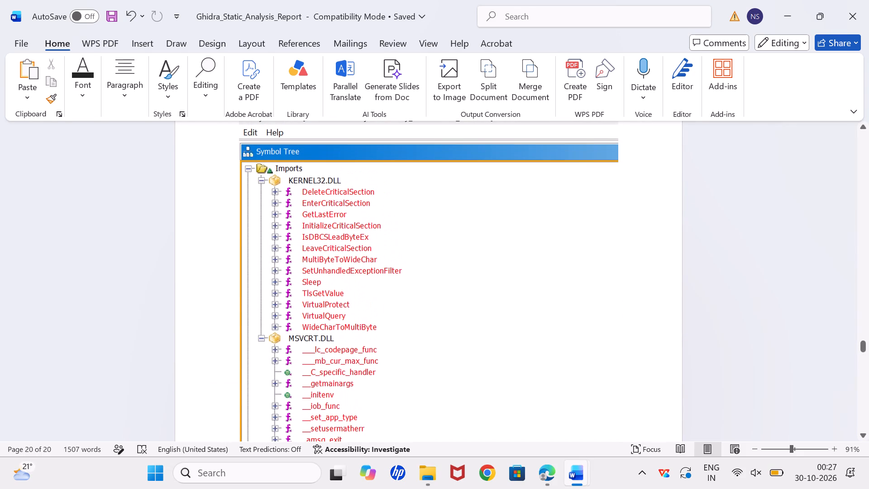
scroll(717, 352, up, 8)
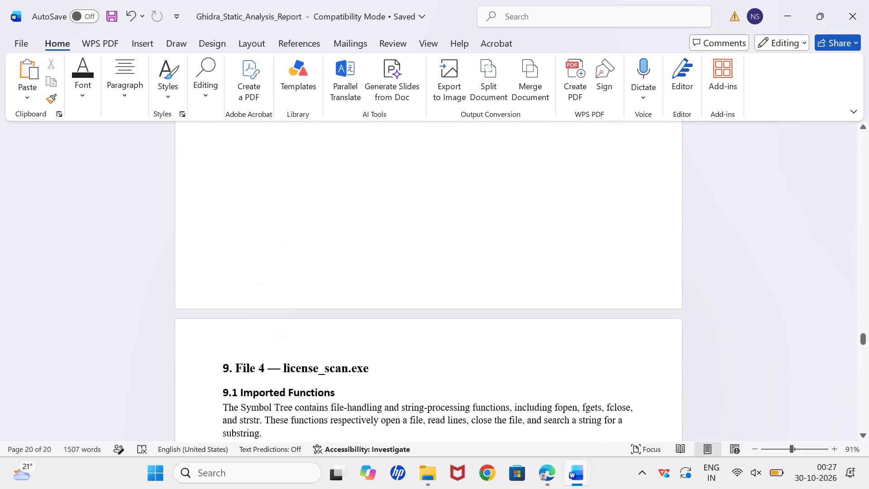
scroll(717, 352, up, 12)
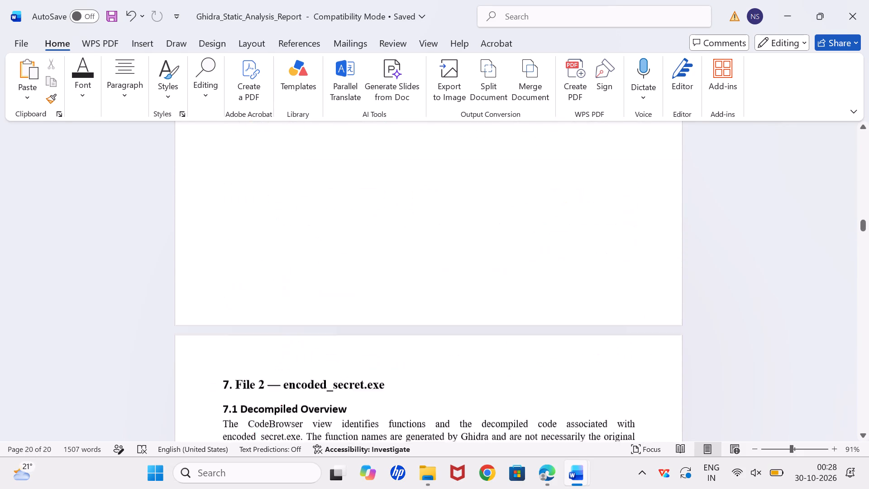
scroll(717, 352, up, 12)
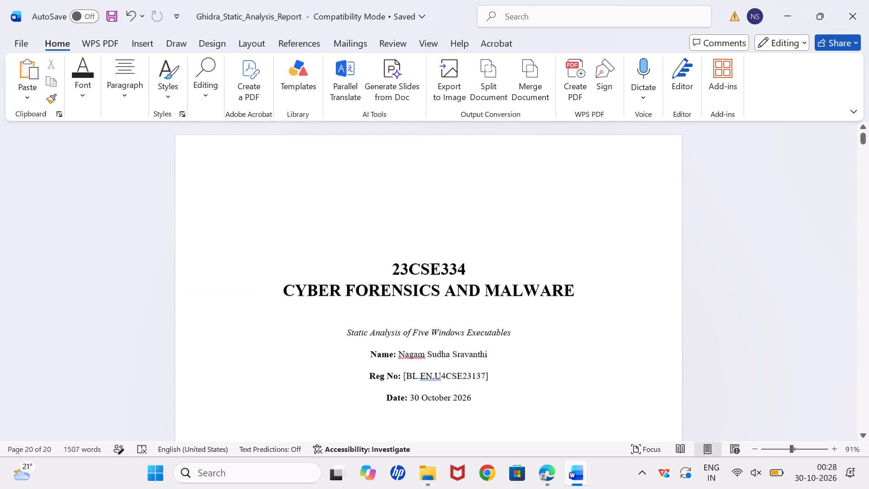
scroll(717, 352, down, 2)
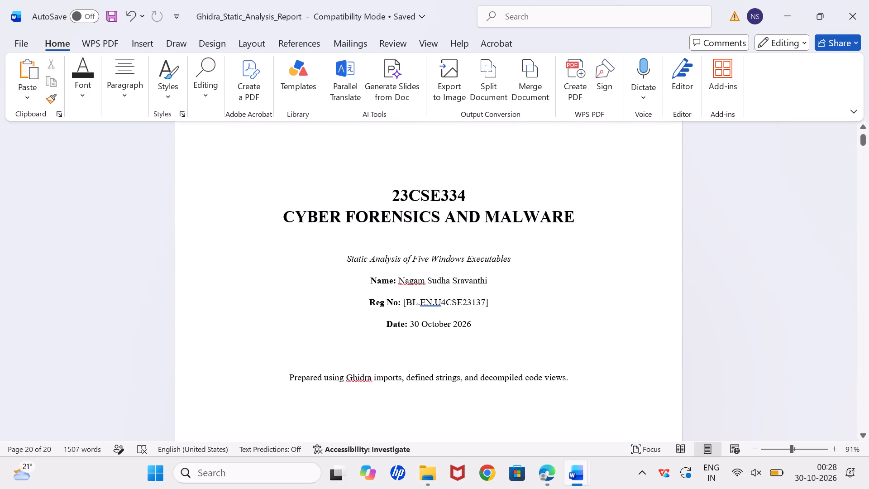
scroll(717, 352, down, 1)
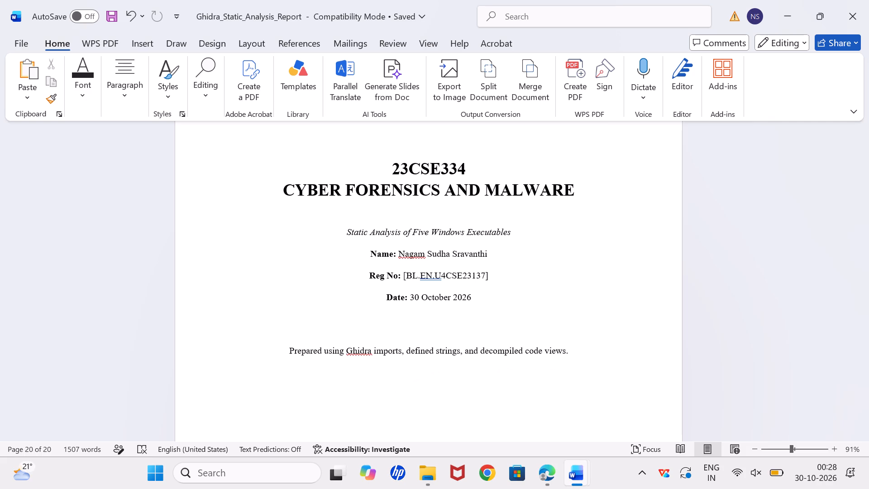
scroll(717, 352, down, 9)
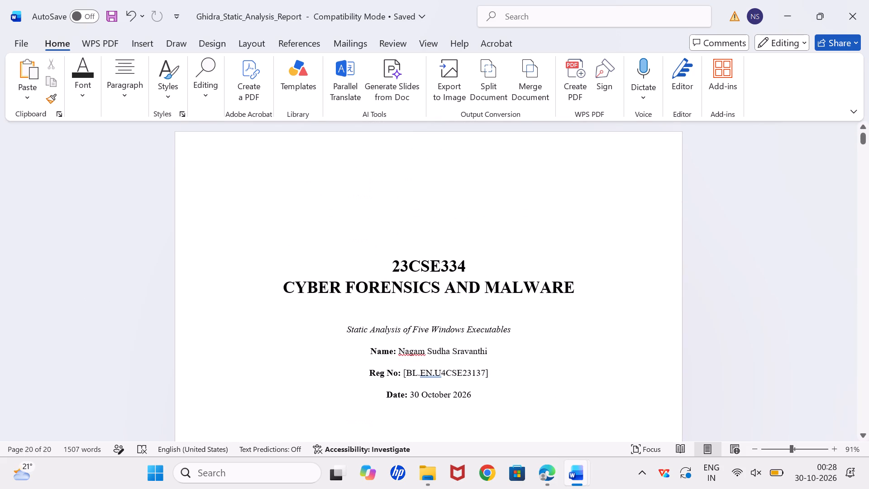
scroll(717, 352, down, 8)
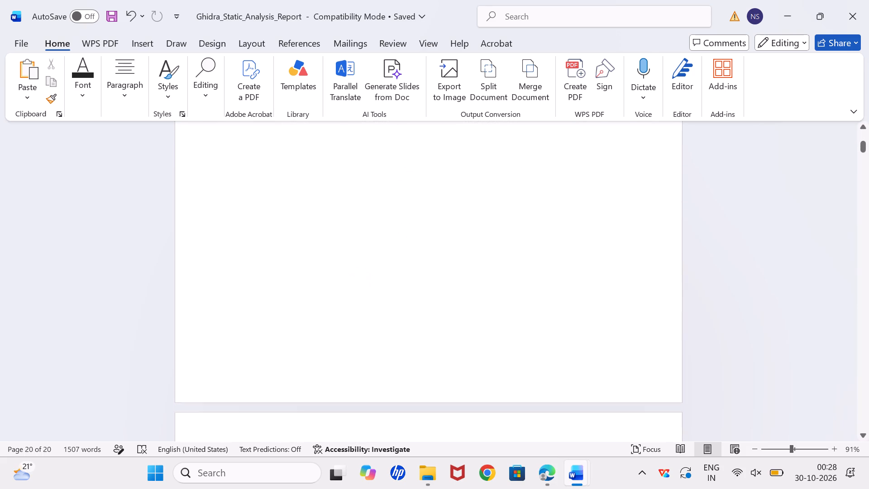
scroll(717, 352, down, 4)
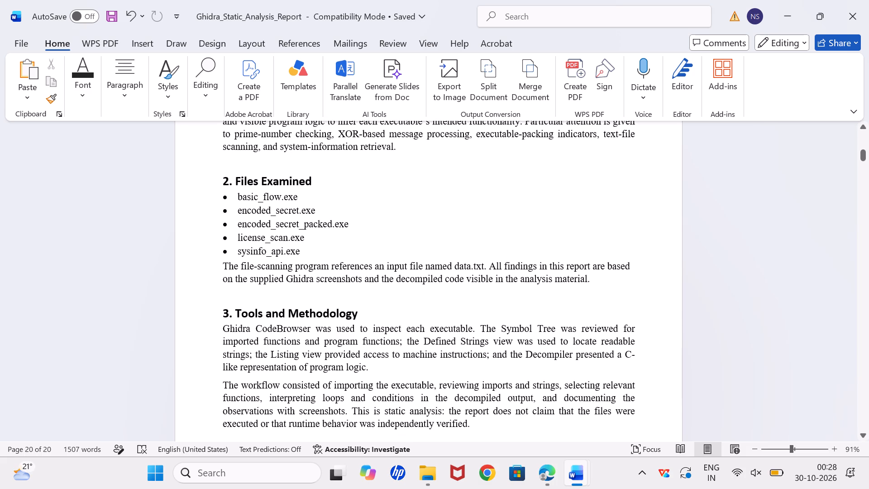
scroll(717, 352, down, 2)
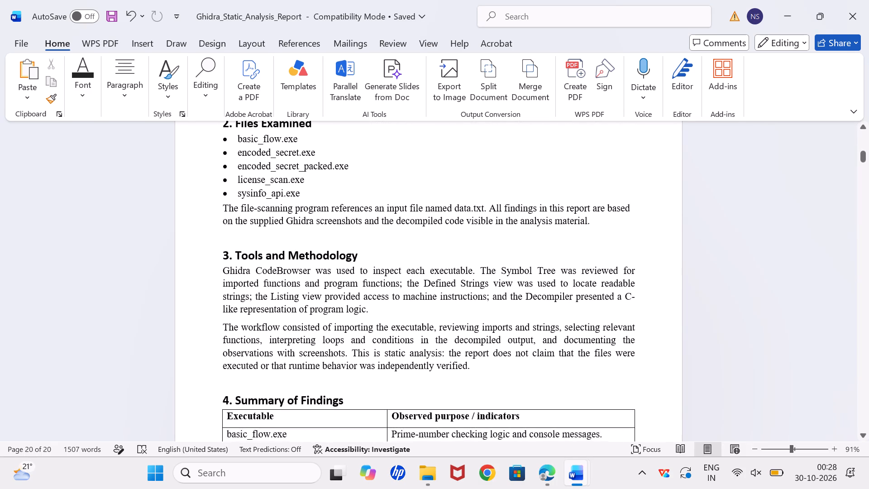
scroll(717, 352, down, 3)
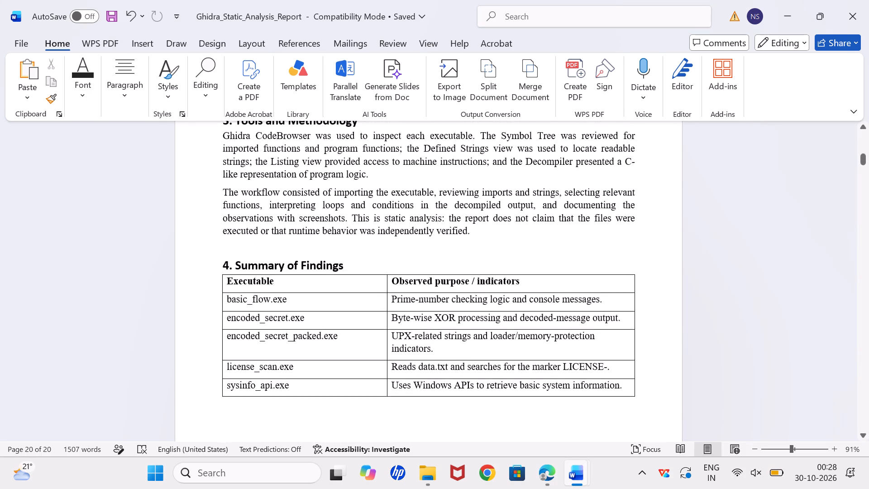
scroll(717, 352, down, 2)
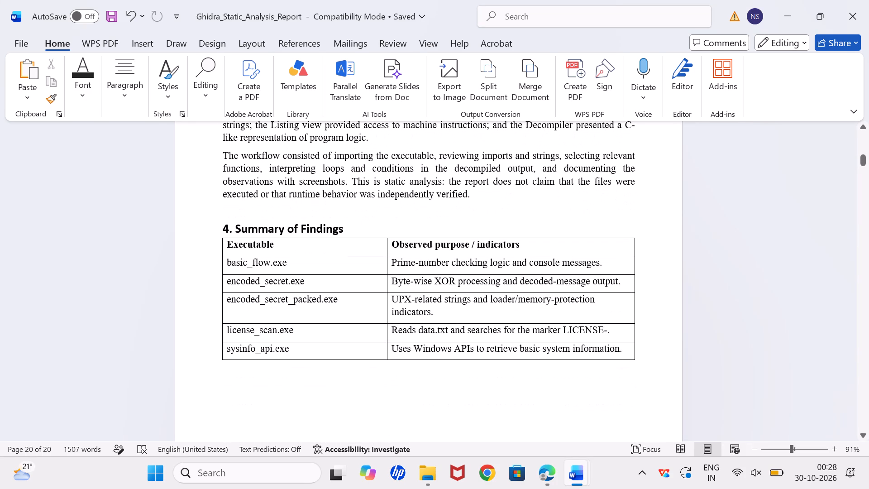
scroll(508, 260, down, 4)
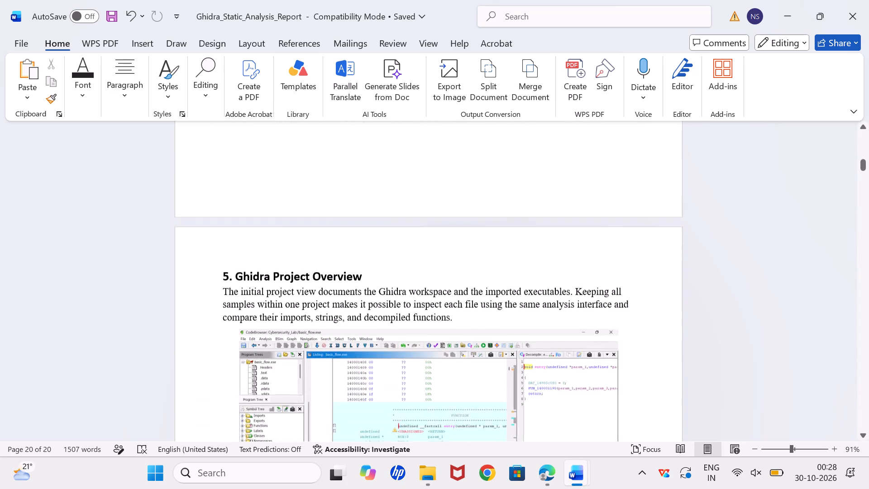
scroll(508, 260, down, 5)
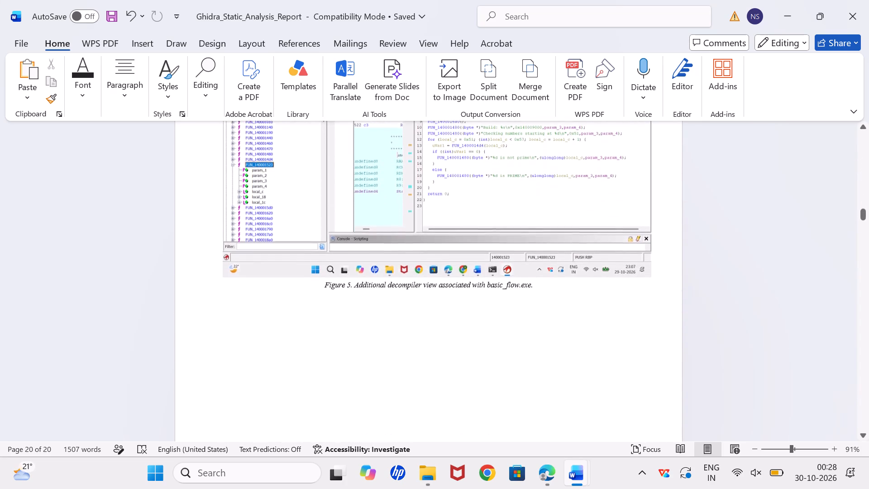
scroll(508, 260, down, 3)
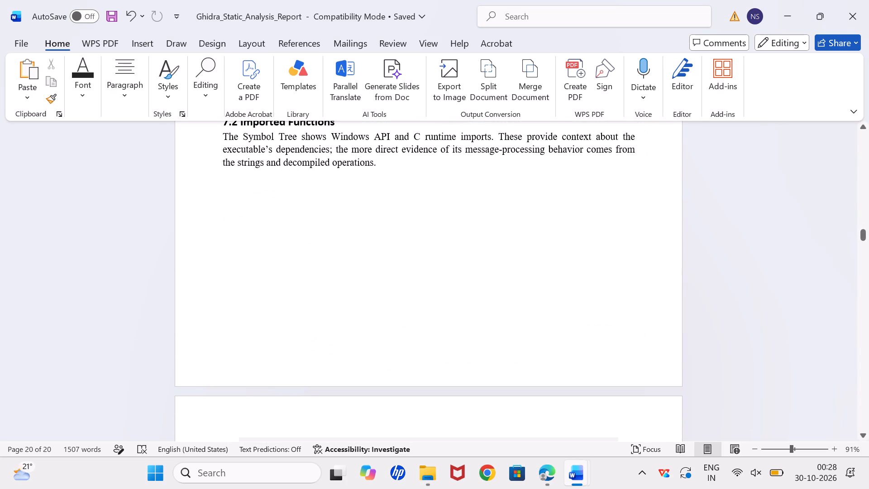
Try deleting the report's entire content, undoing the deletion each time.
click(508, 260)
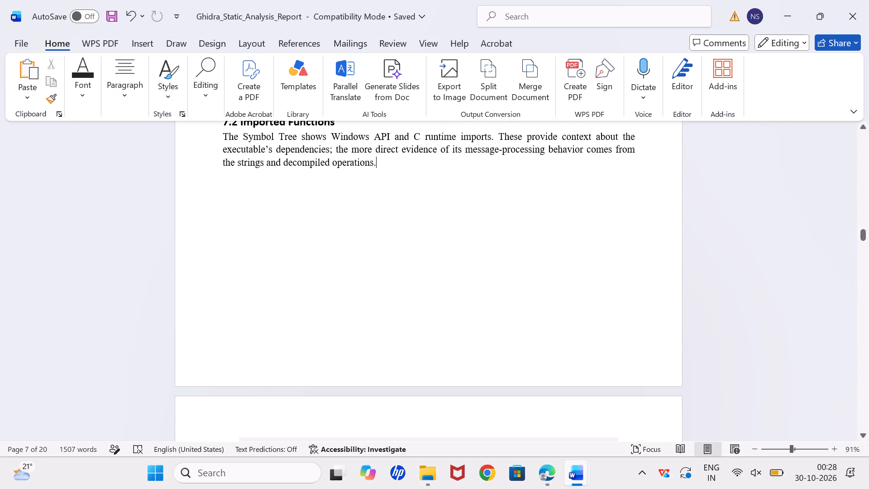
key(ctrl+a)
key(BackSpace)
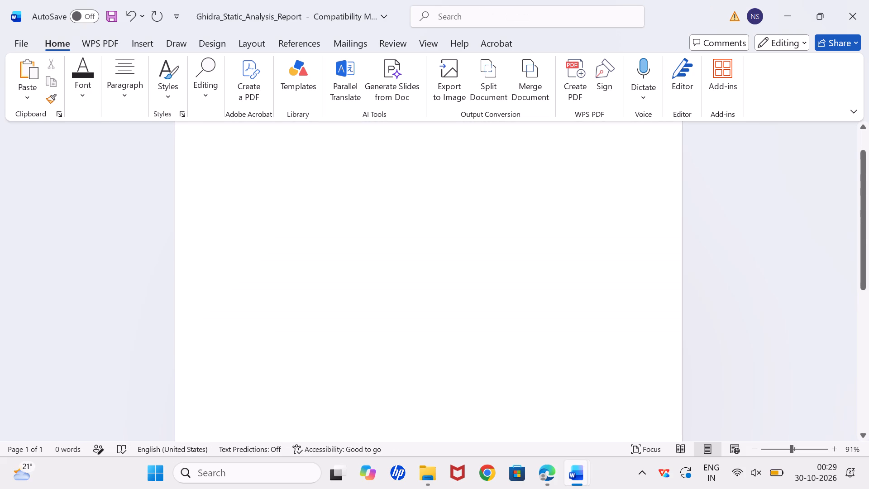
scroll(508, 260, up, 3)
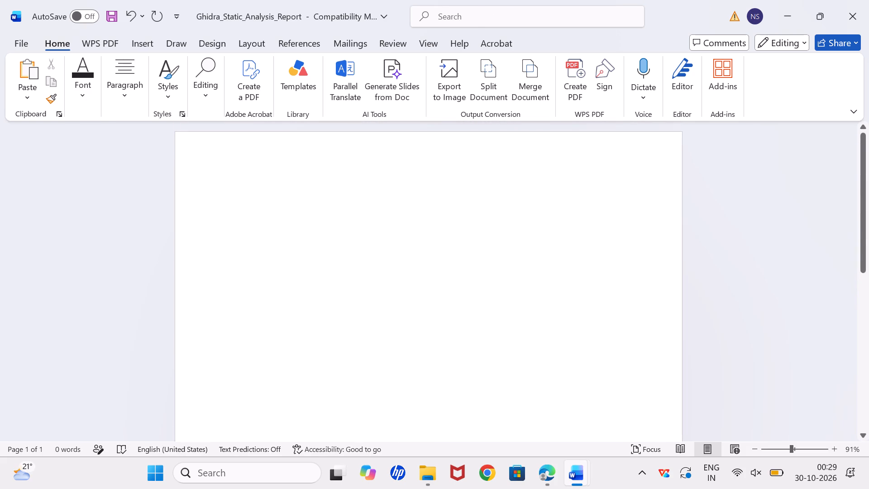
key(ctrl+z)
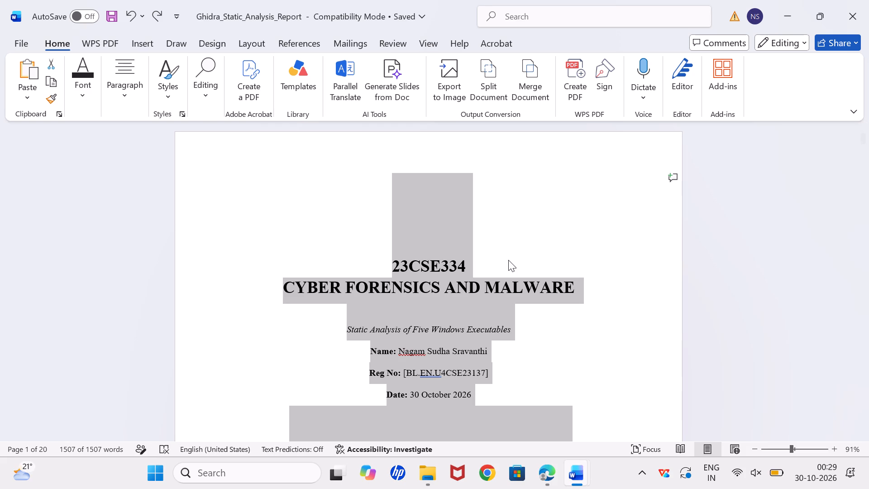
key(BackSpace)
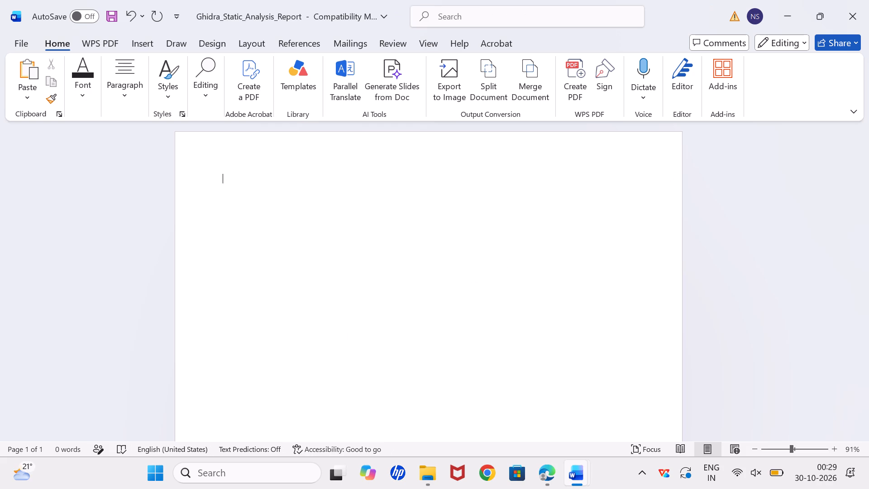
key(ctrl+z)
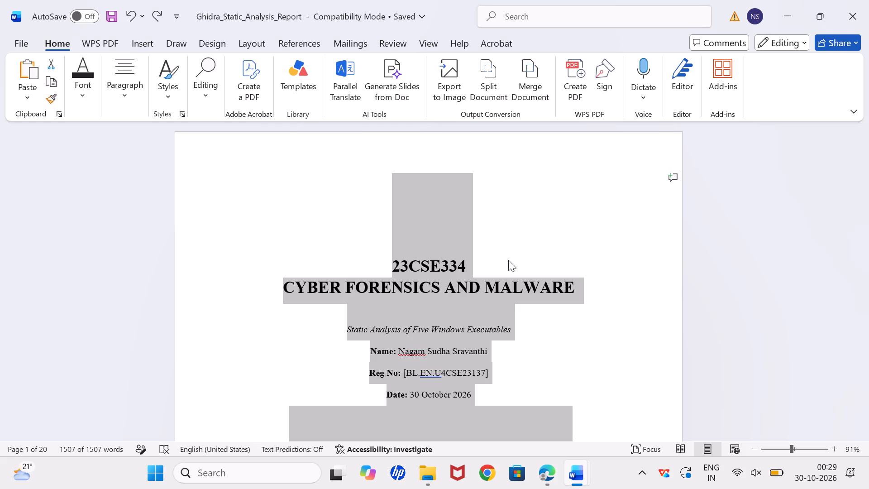
Cut the entire report content, paste it back into the same document and save the report.
key(ctrl+x)
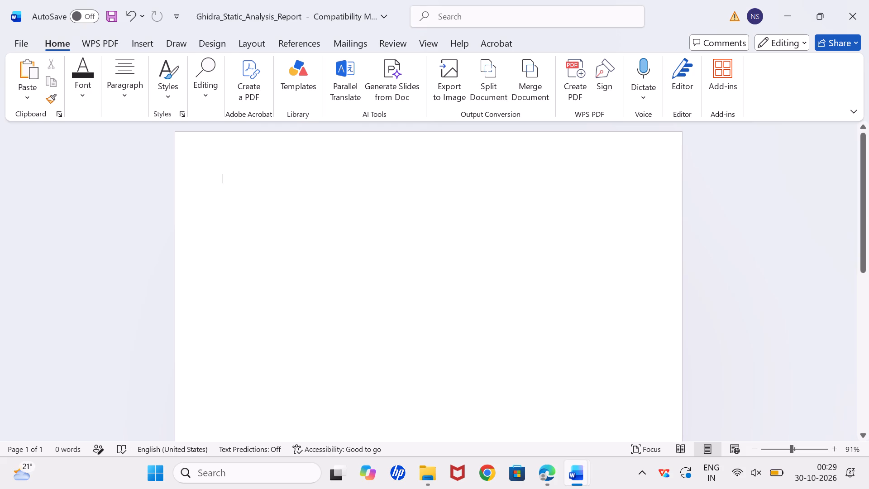
key(ctrl+v)
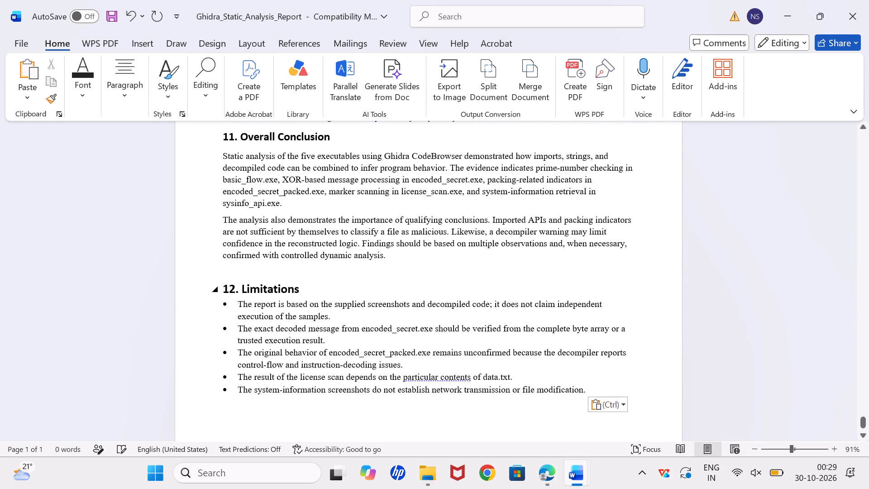
scroll(363, 291, up, 13)
scroll(363, 291, up, 15)
scroll(363, 291, down, 7)
scroll(363, 291, up, 9)
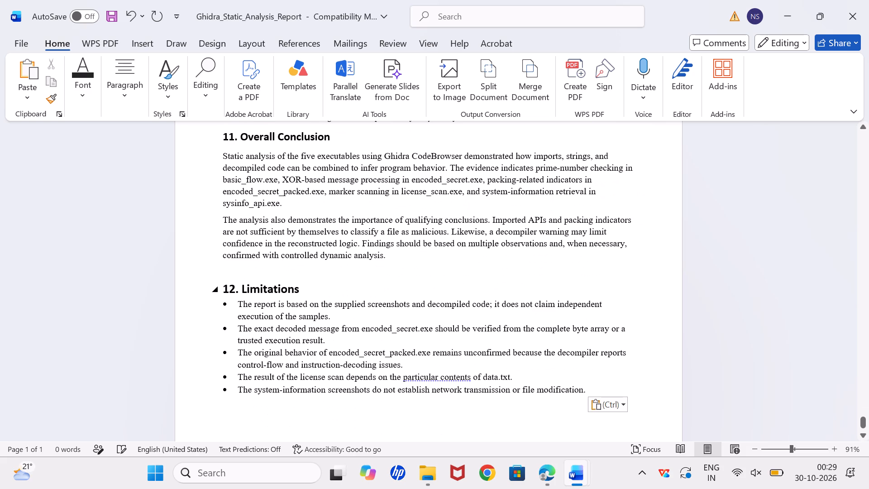
drag(864, 421, 868, 52)
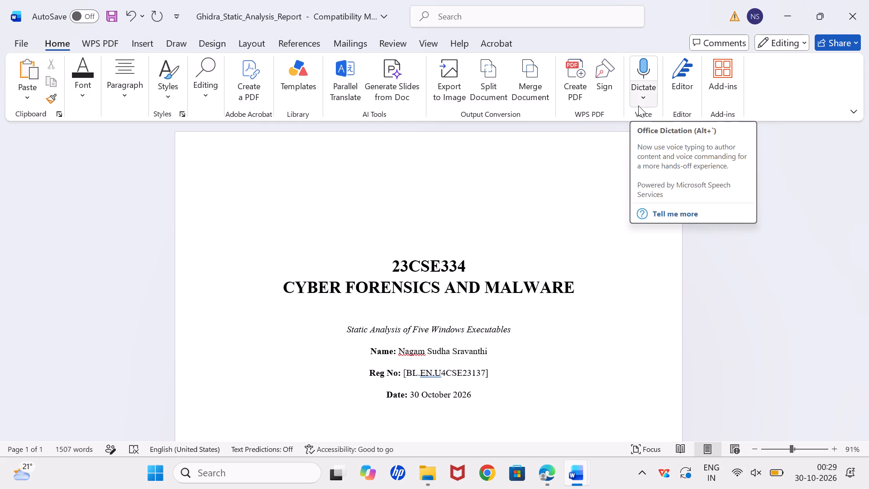
click(110, 13)
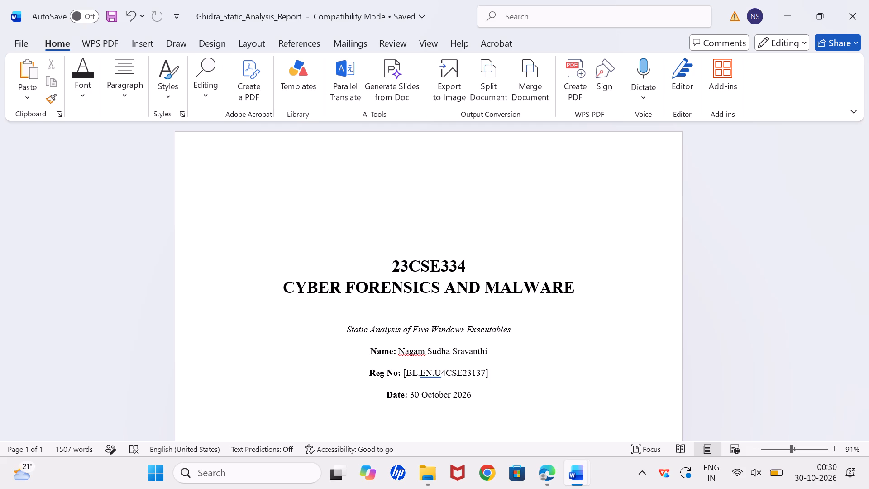
Increase the name, registration number and date lines on the cover page to font size 12.
right_click(458, 278)
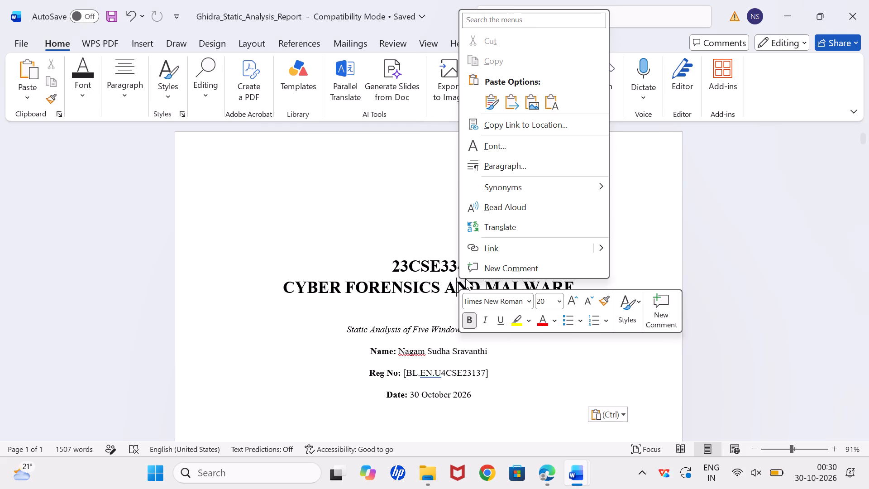
click(370, 347)
drag(370, 347, 481, 393)
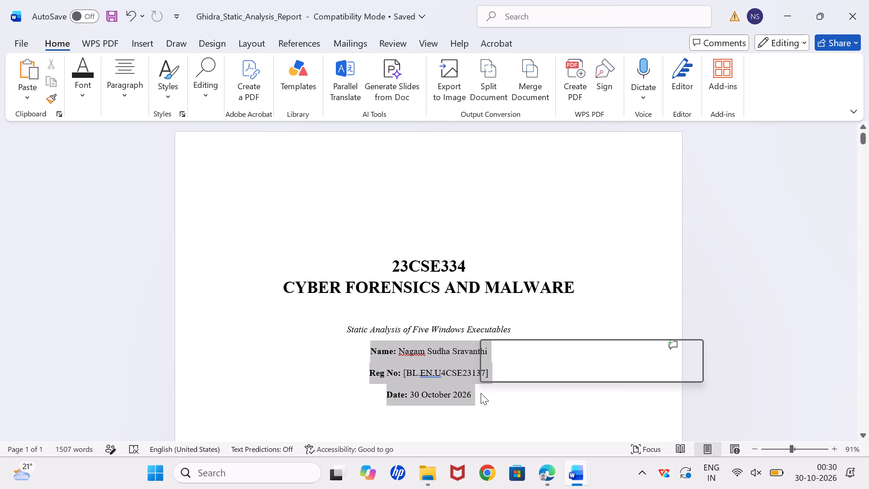
click(593, 347)
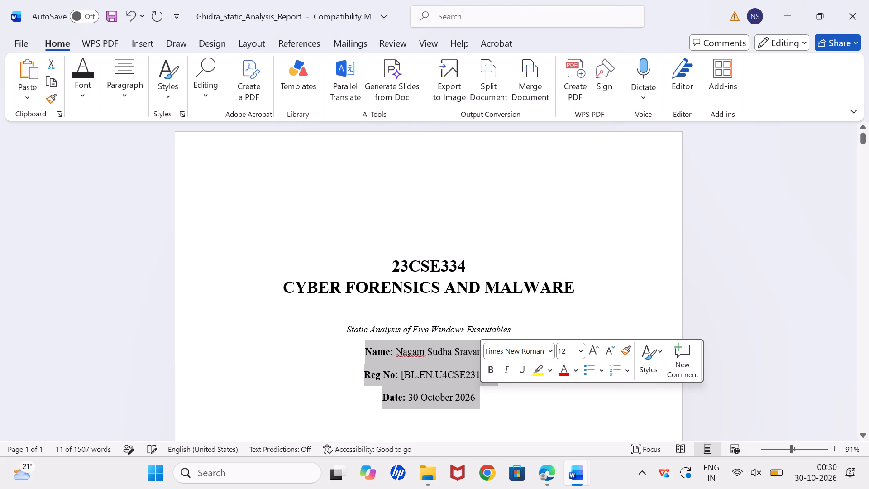
click(585, 292)
Save the Ghidra static analysis report.
scroll(585, 292, down, 4)
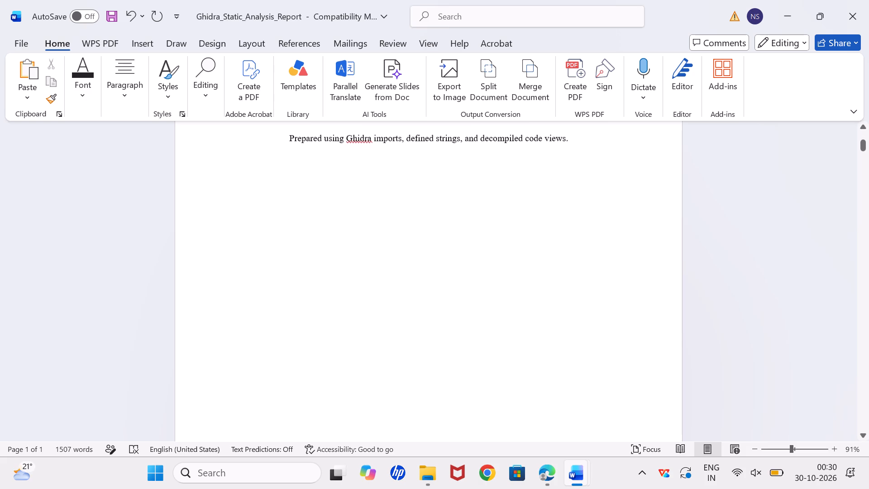
key(ctrl+s)
key(ctrl+s)
Check the saved report's pages through the Limitations section and close the Ghidra static analysis report.
scroll(585, 292, down, 11)
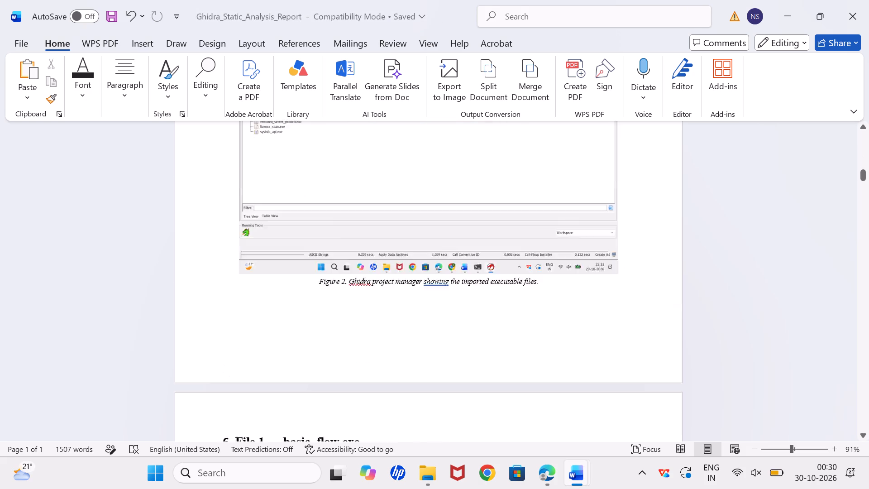
scroll(585, 292, down, 8)
scroll(585, 292, down, 20)
scroll(585, 292, down, 14)
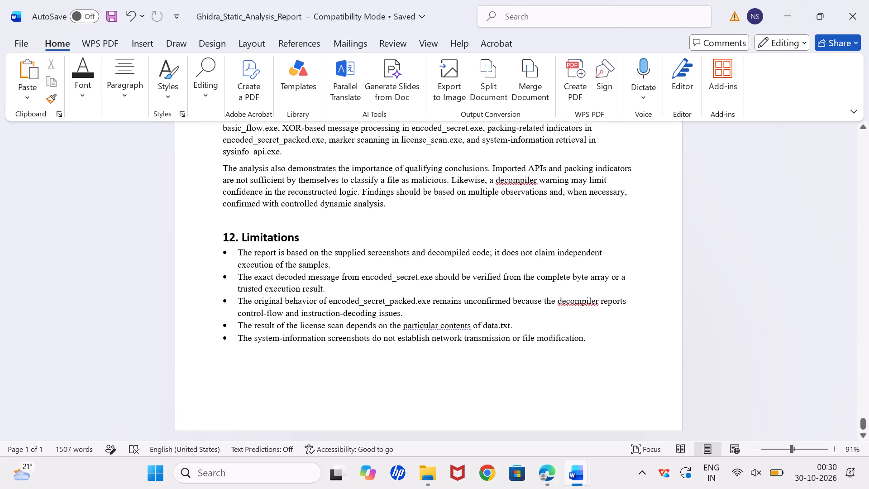
scroll(404, 283, up, 20)
scroll(404, 283, up, 17)
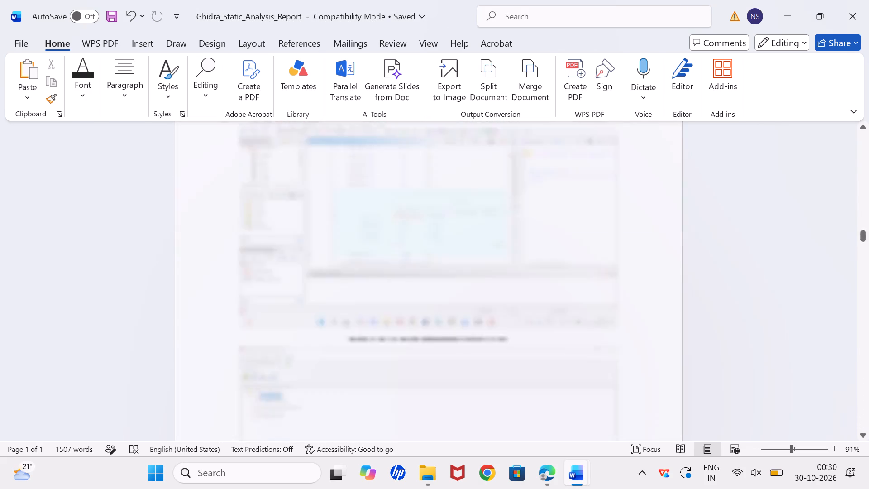
click(867, 0)
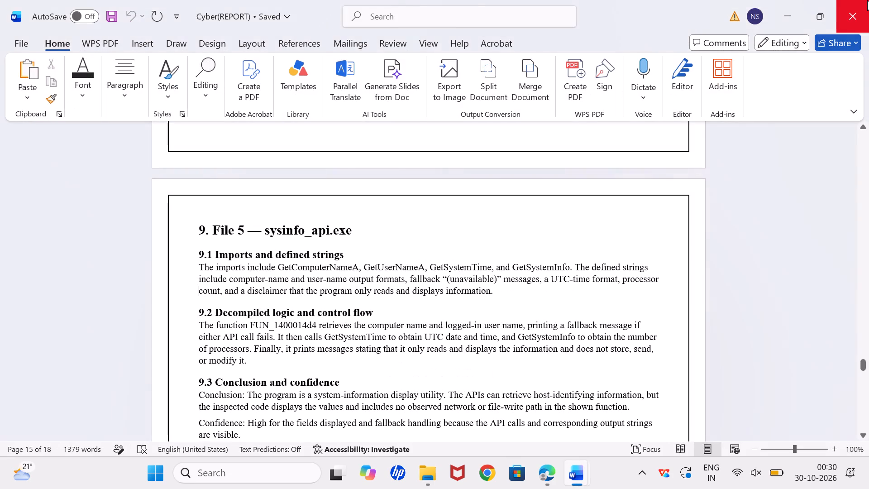
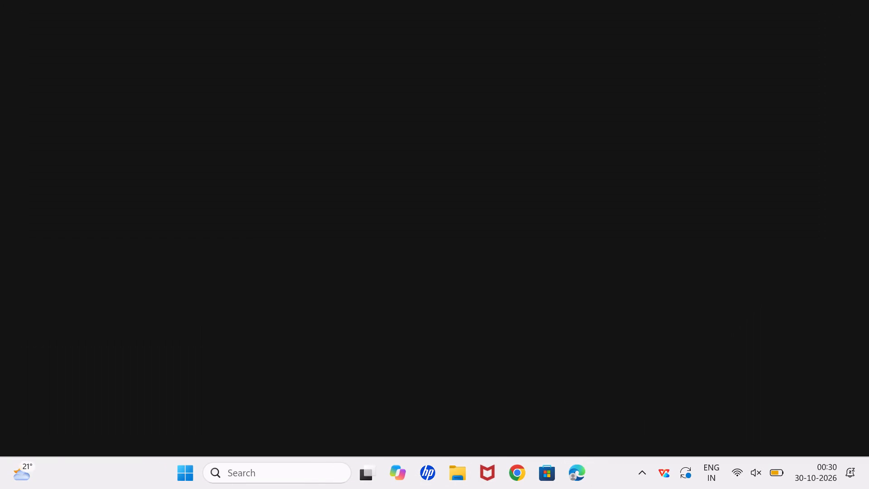
Open the Shut Down Windows dialog from the empty desktop.
key(alt+F4)
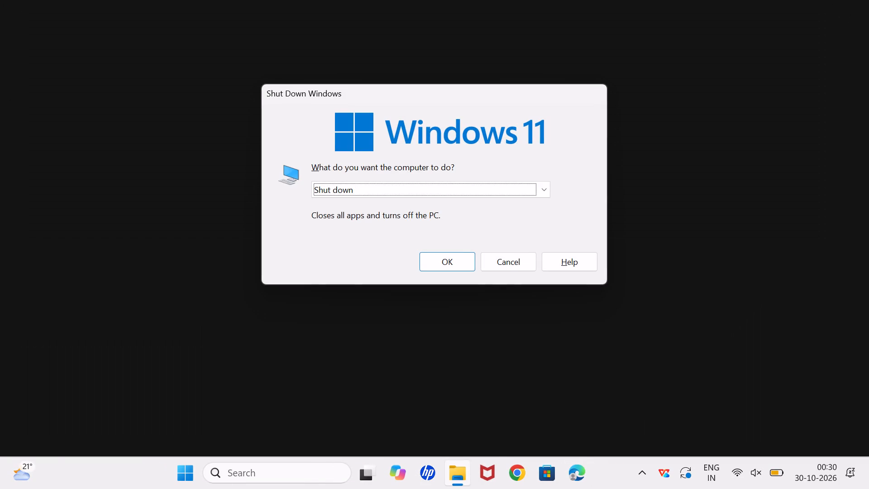